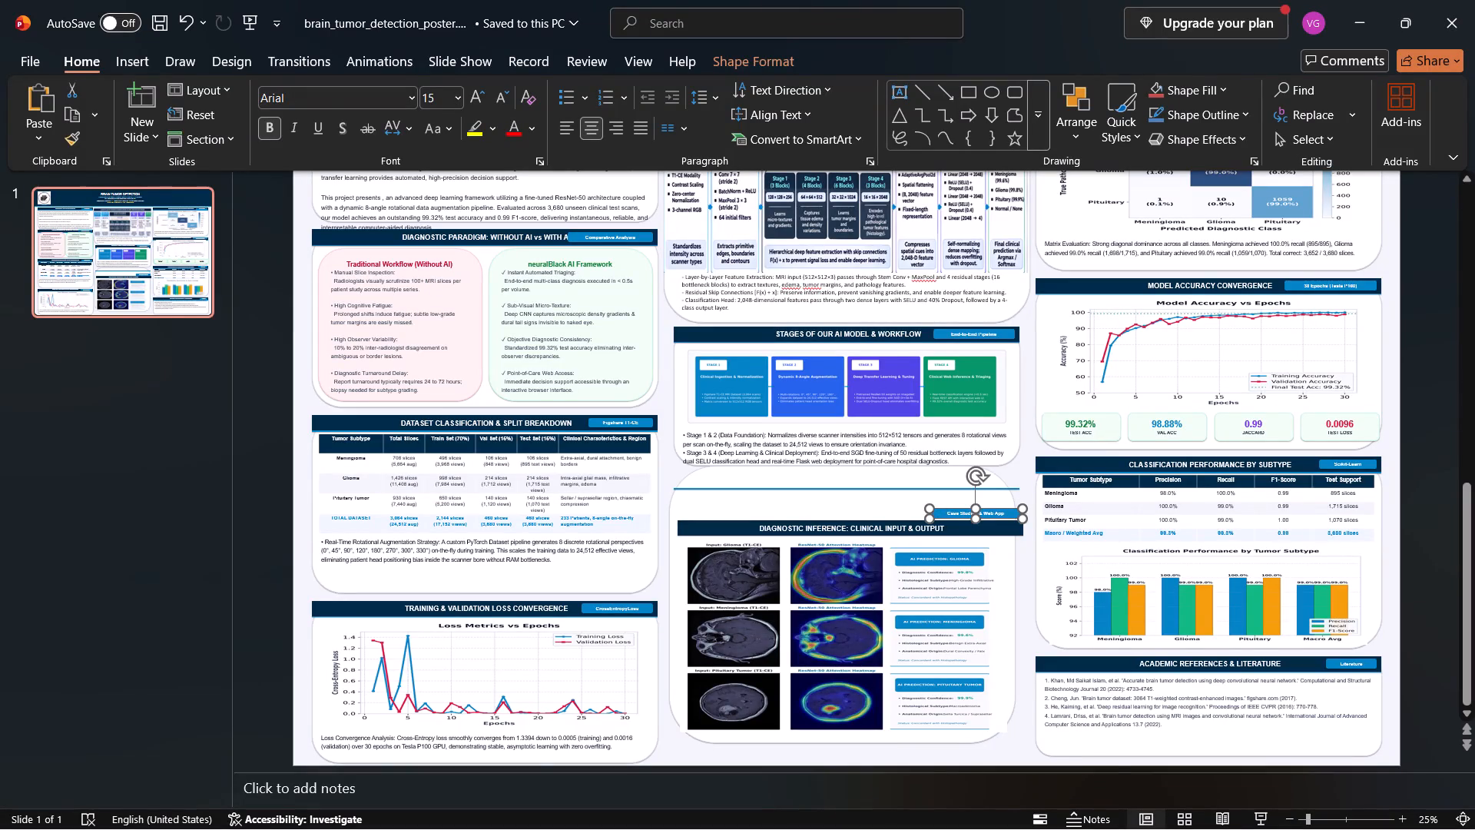
Lower the top edge of the diagnostic inference card to just below the blue divider line.
left_click(696, 479)
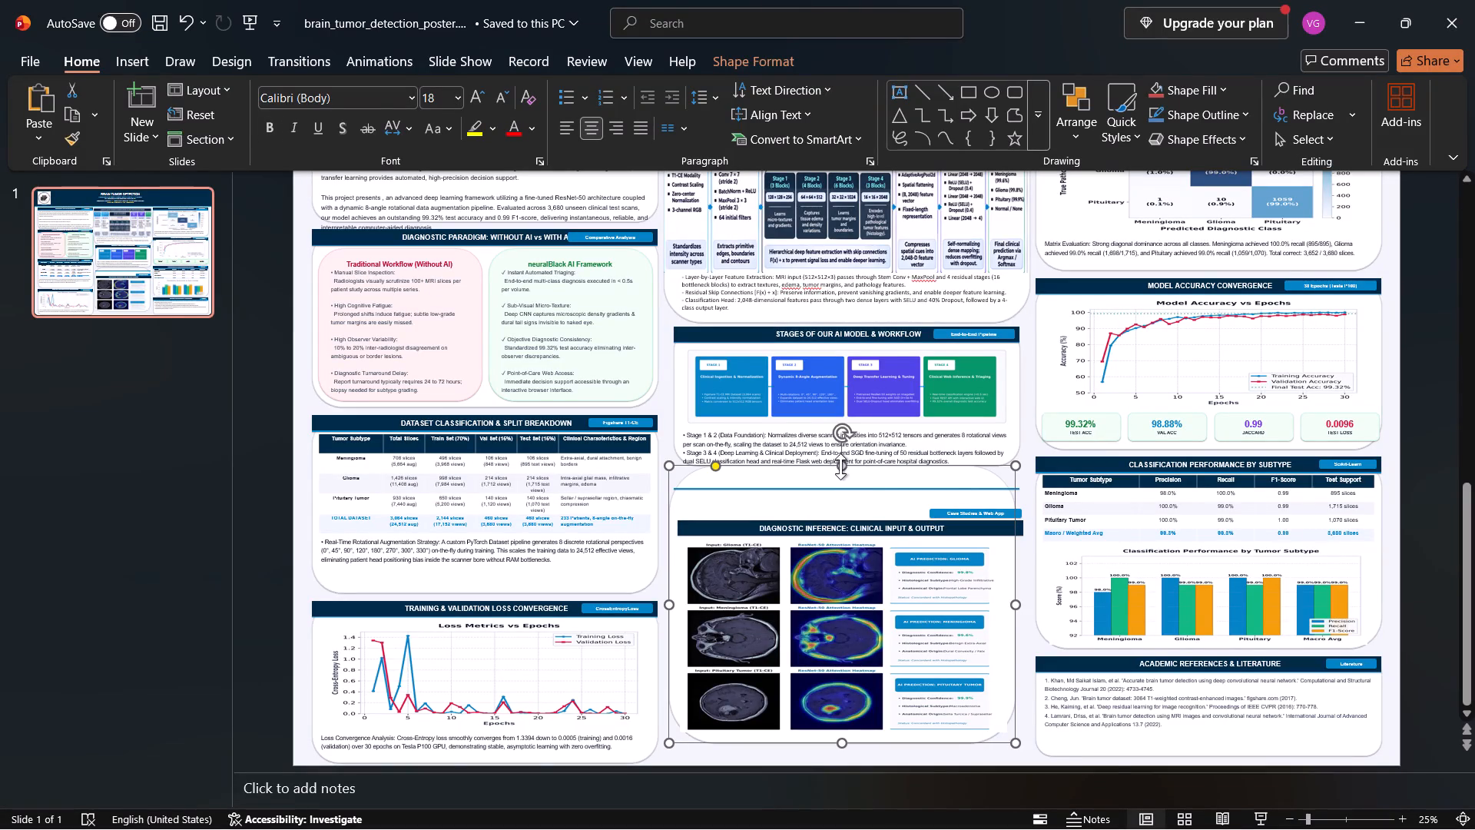
left_click_drag(840, 466, 854, 501)
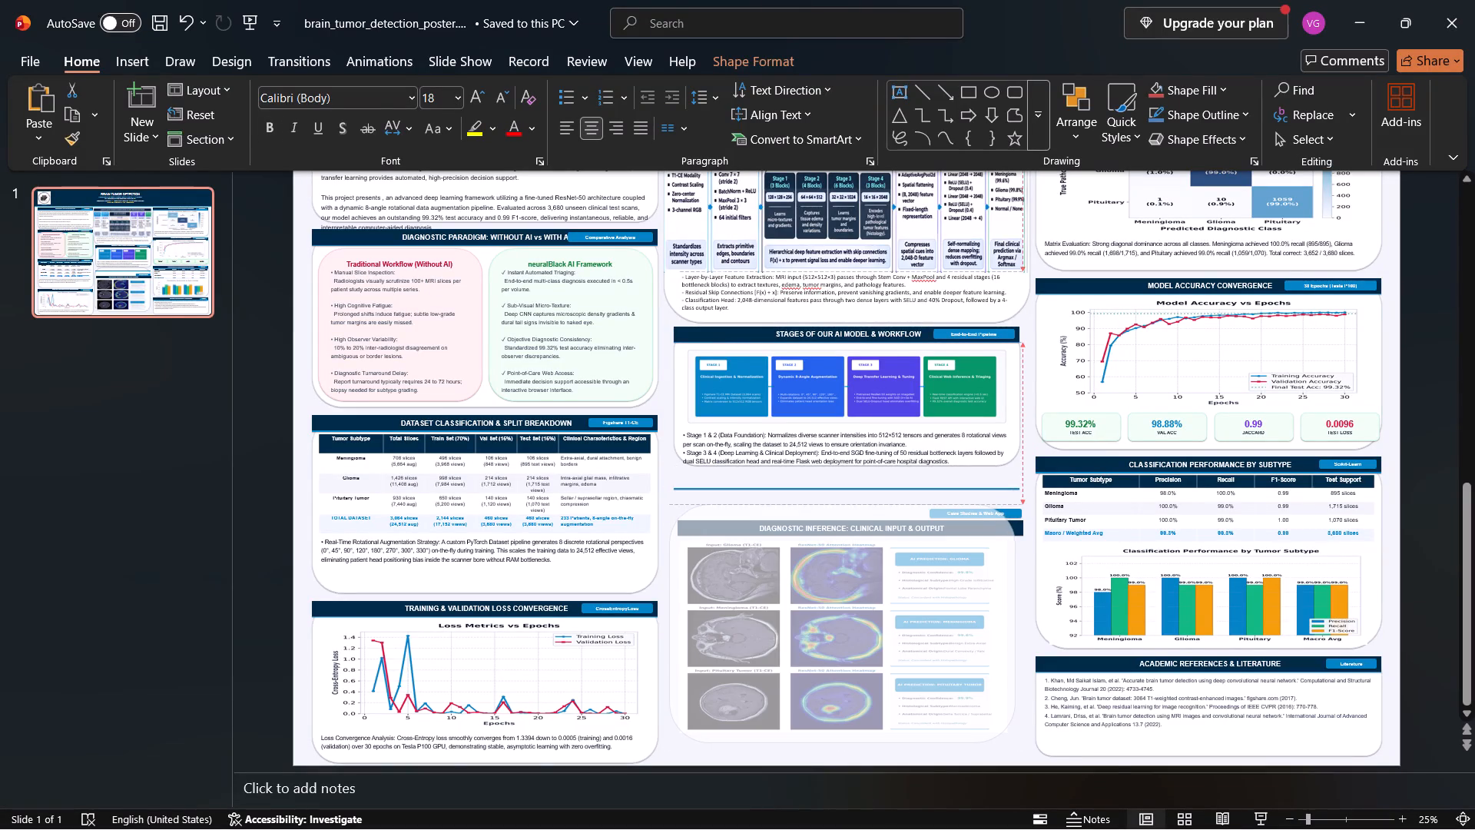
left_click_drag(854, 501, 857, 496)
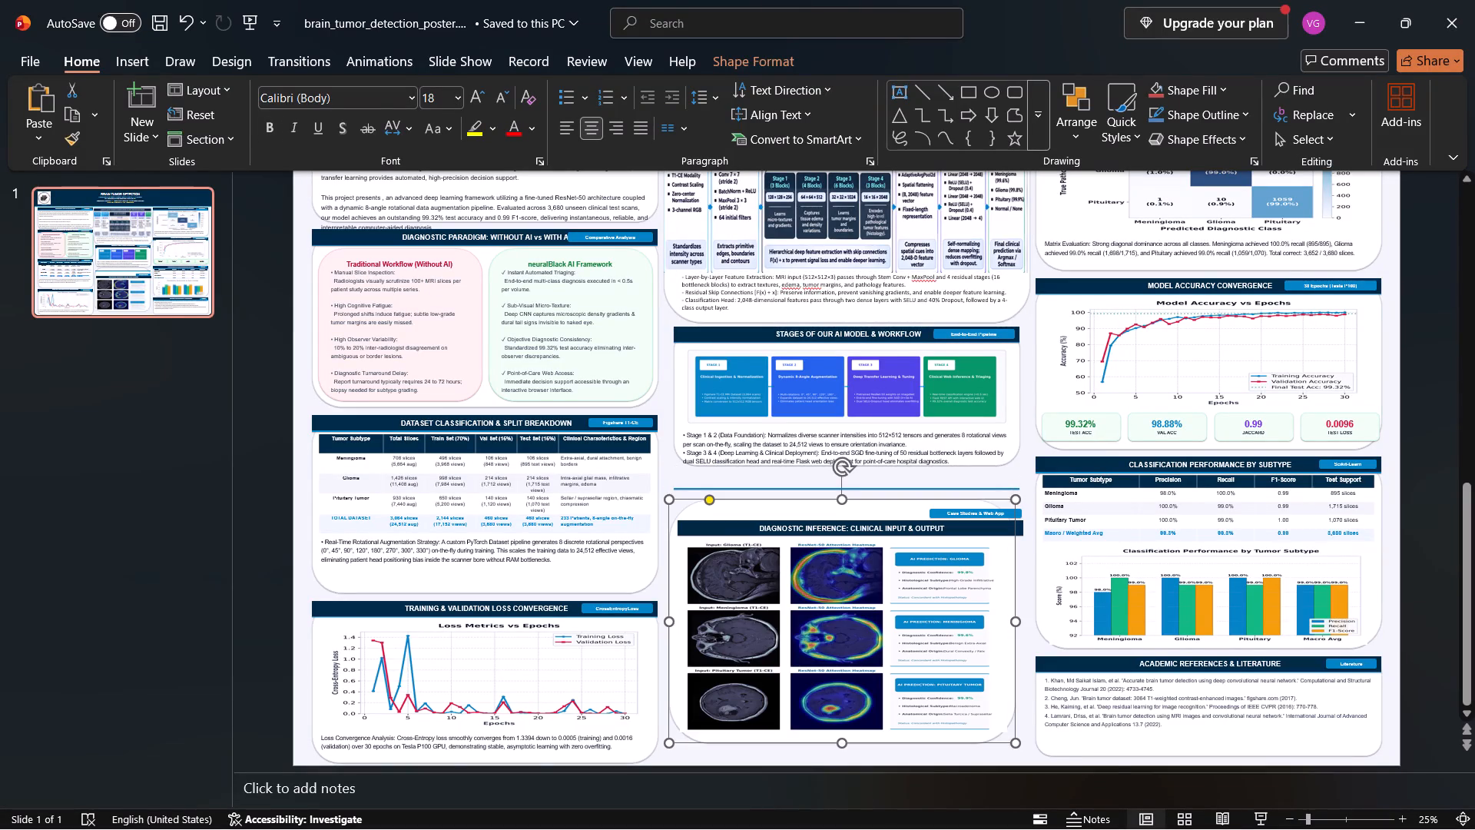
Shift the diagnostic inference header bar slightly left so its ends line up with its card.
left_click(979, 530)
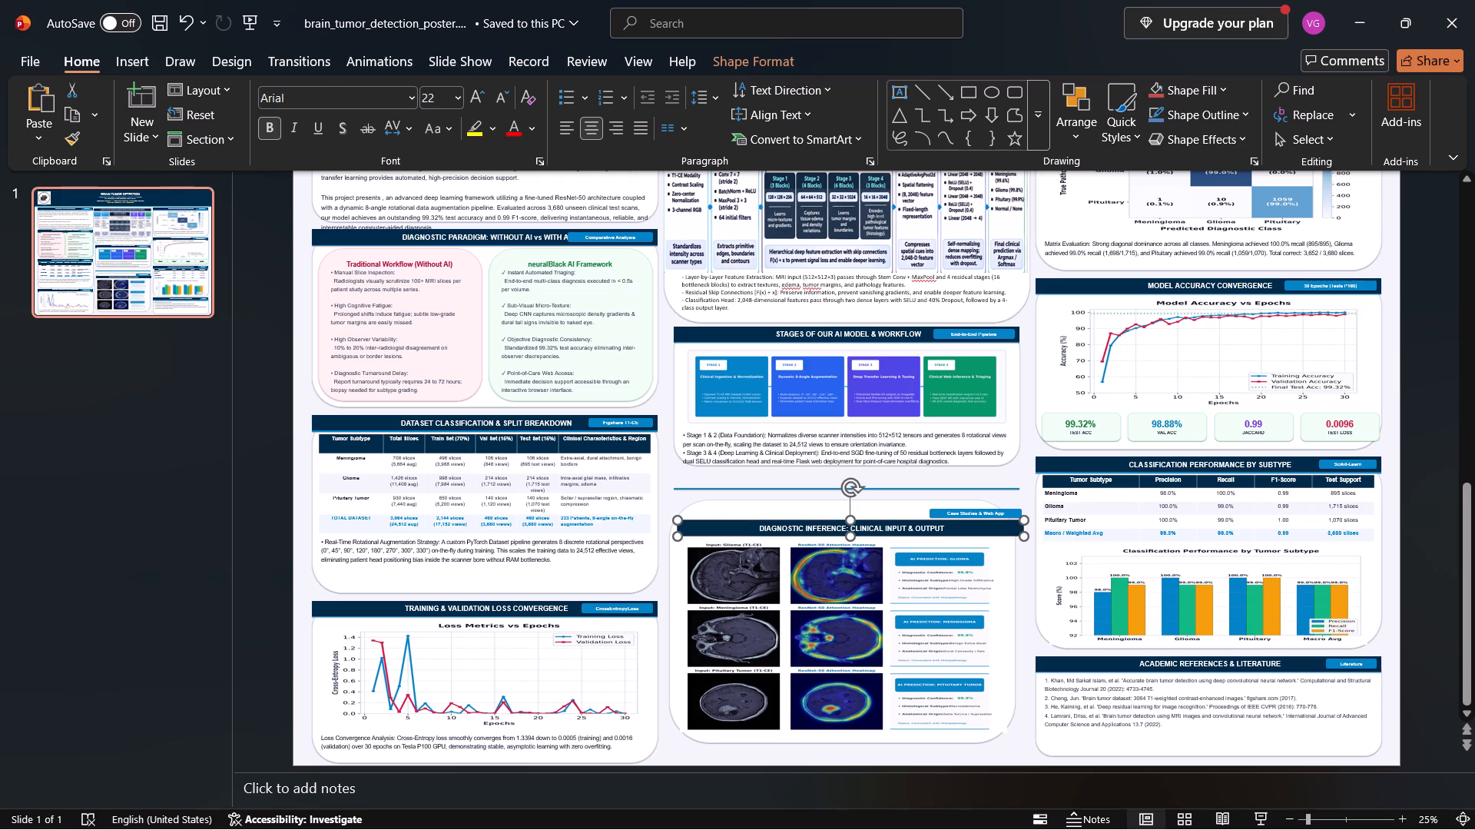
left_click(1020, 530)
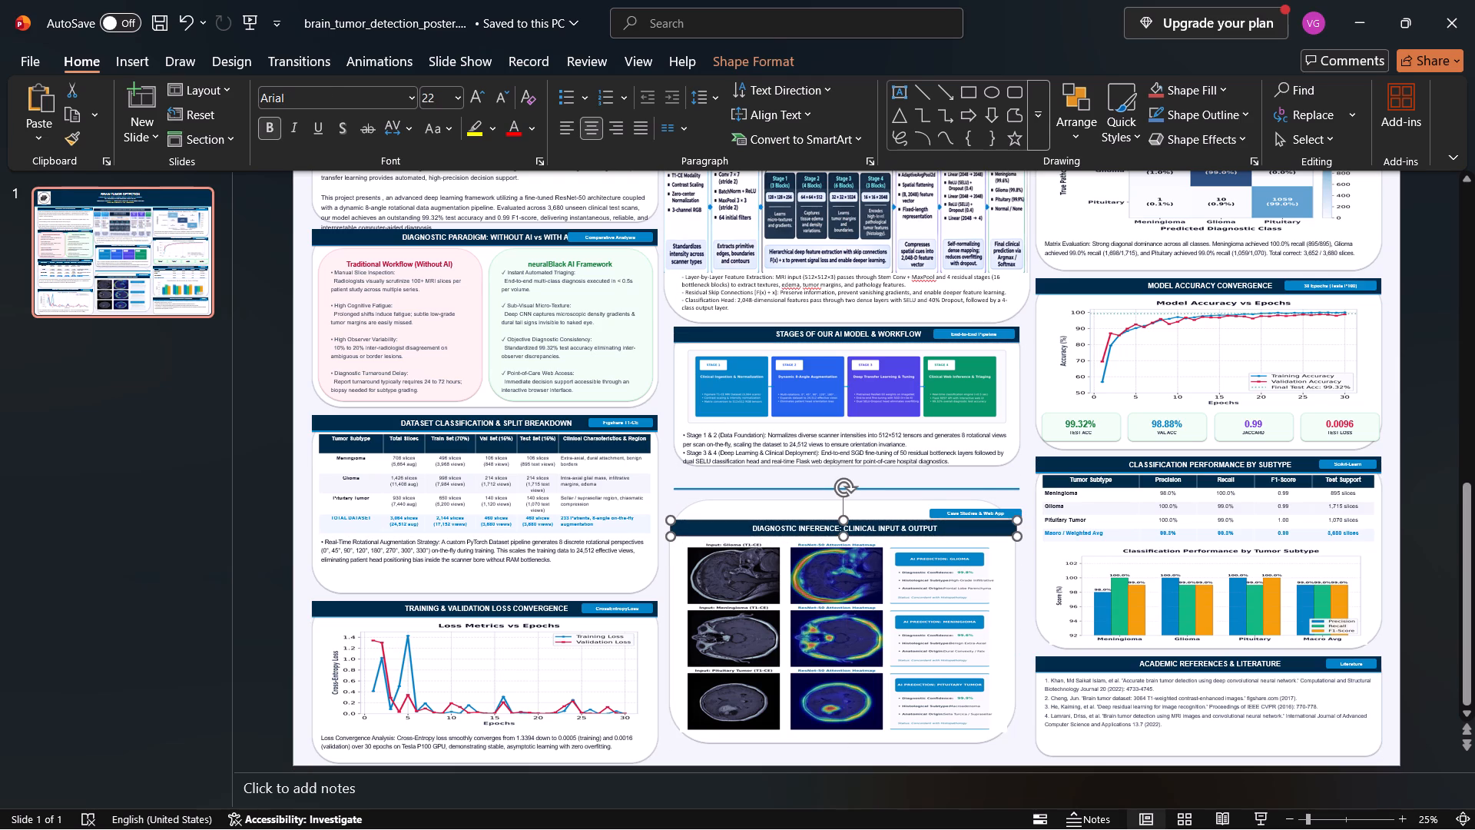
Move the "Case Studies & Web App" badge down onto the right end of the diagnostic inference header bar.
left_click(1003, 515)
left_click(1003, 515)
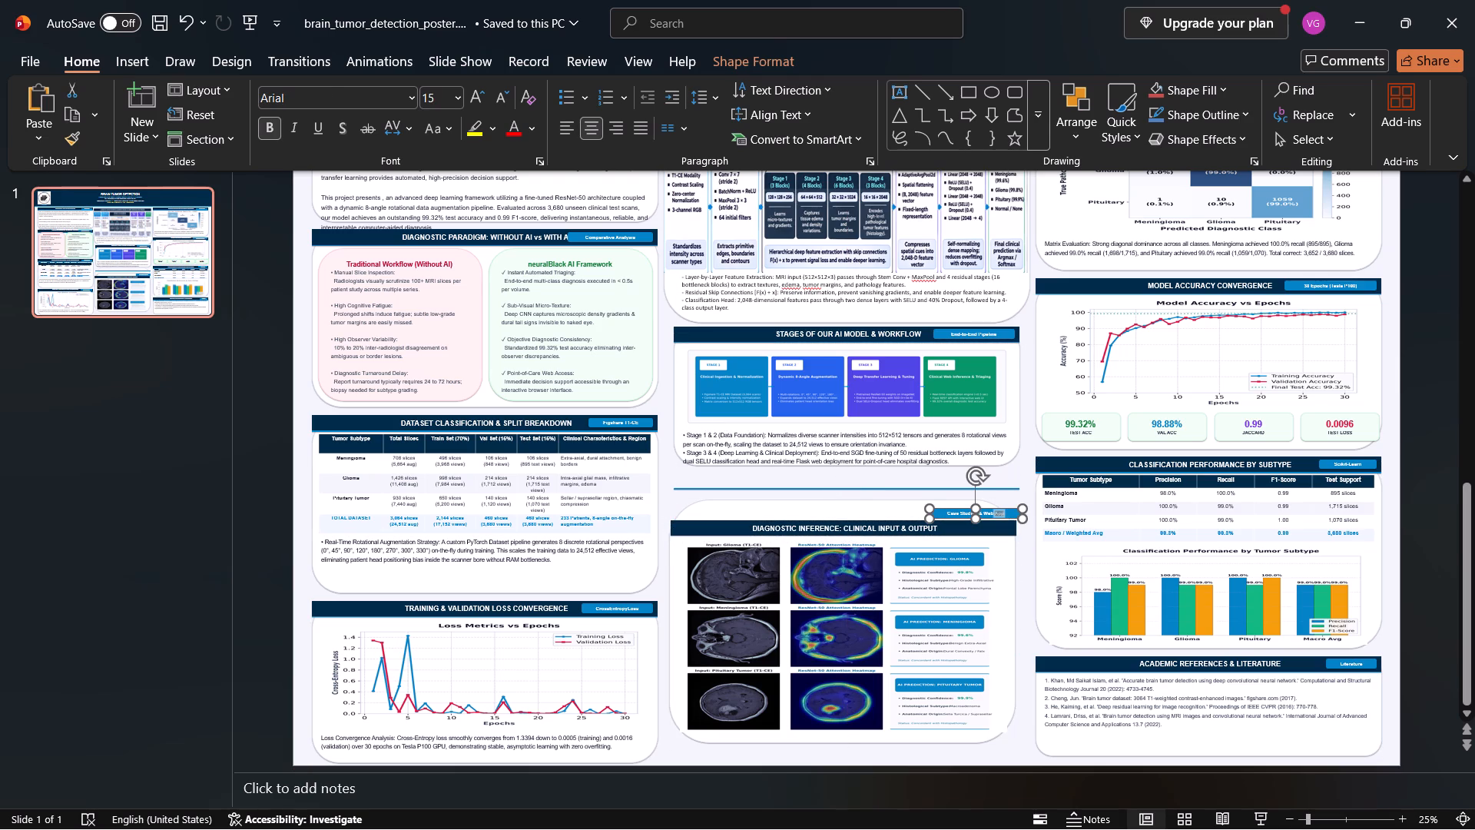
left_click(963, 503)
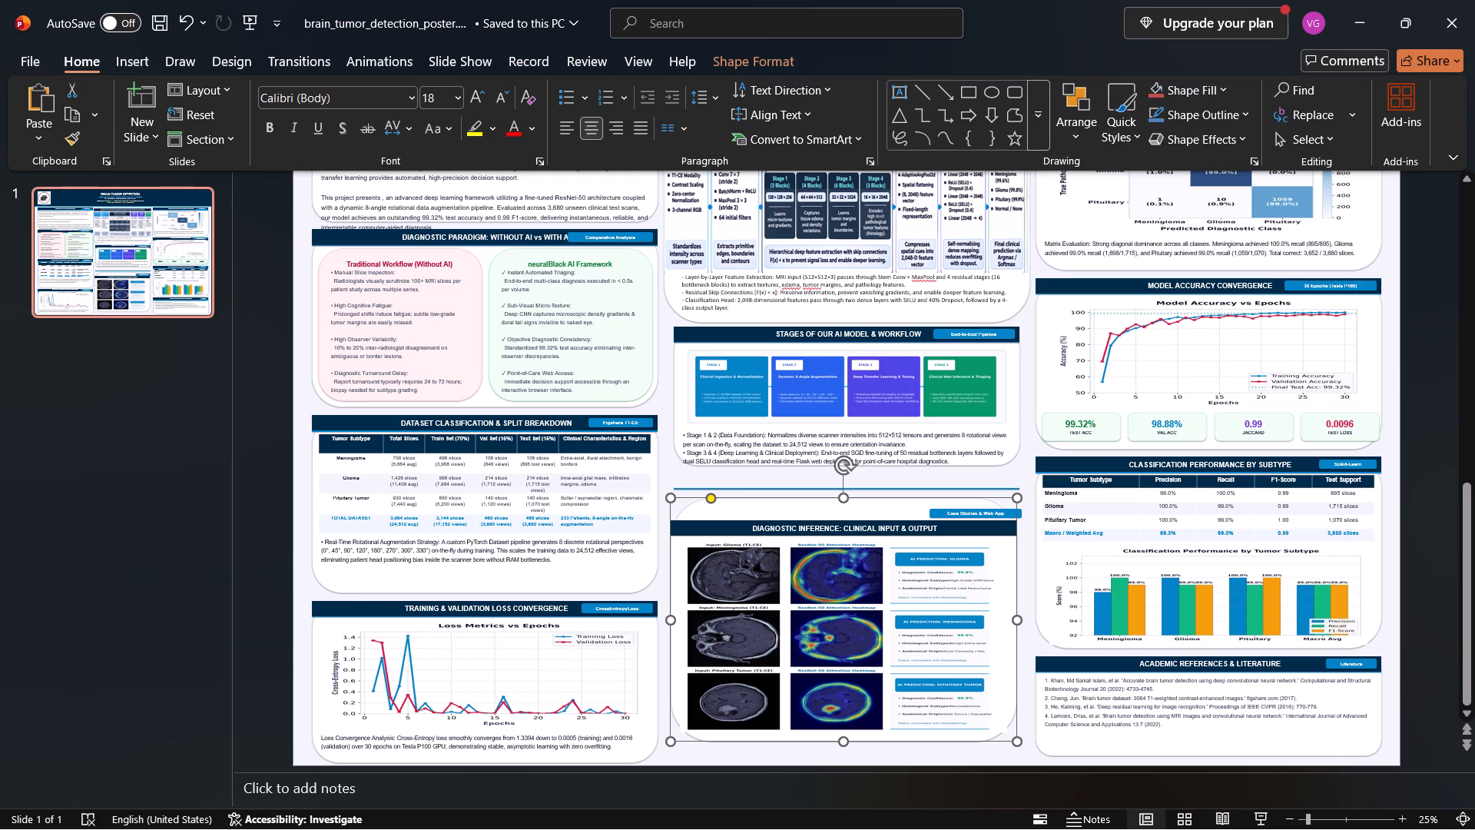
left_click(999, 511)
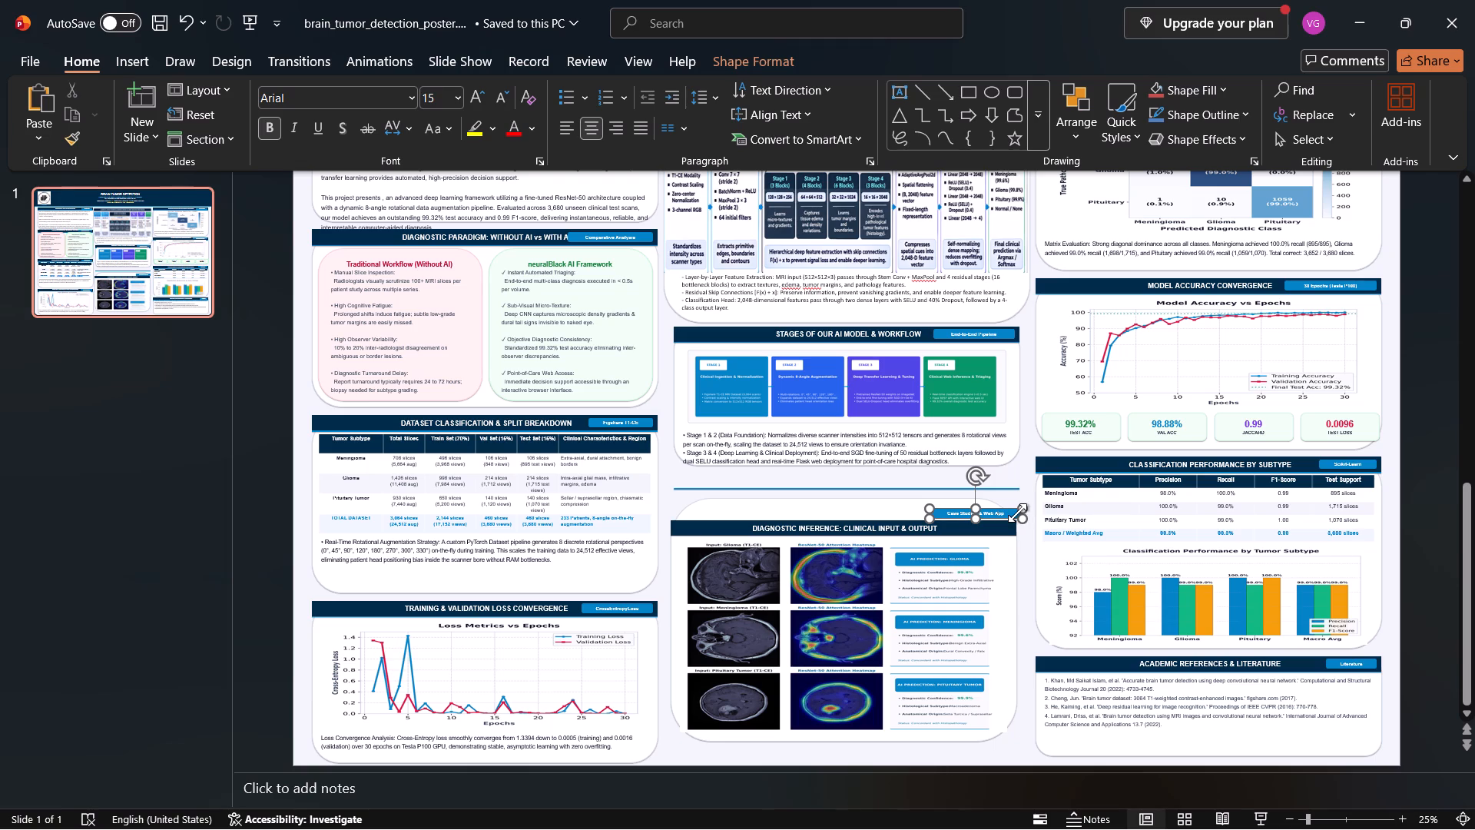
left_click_drag(938, 515, 922, 515)
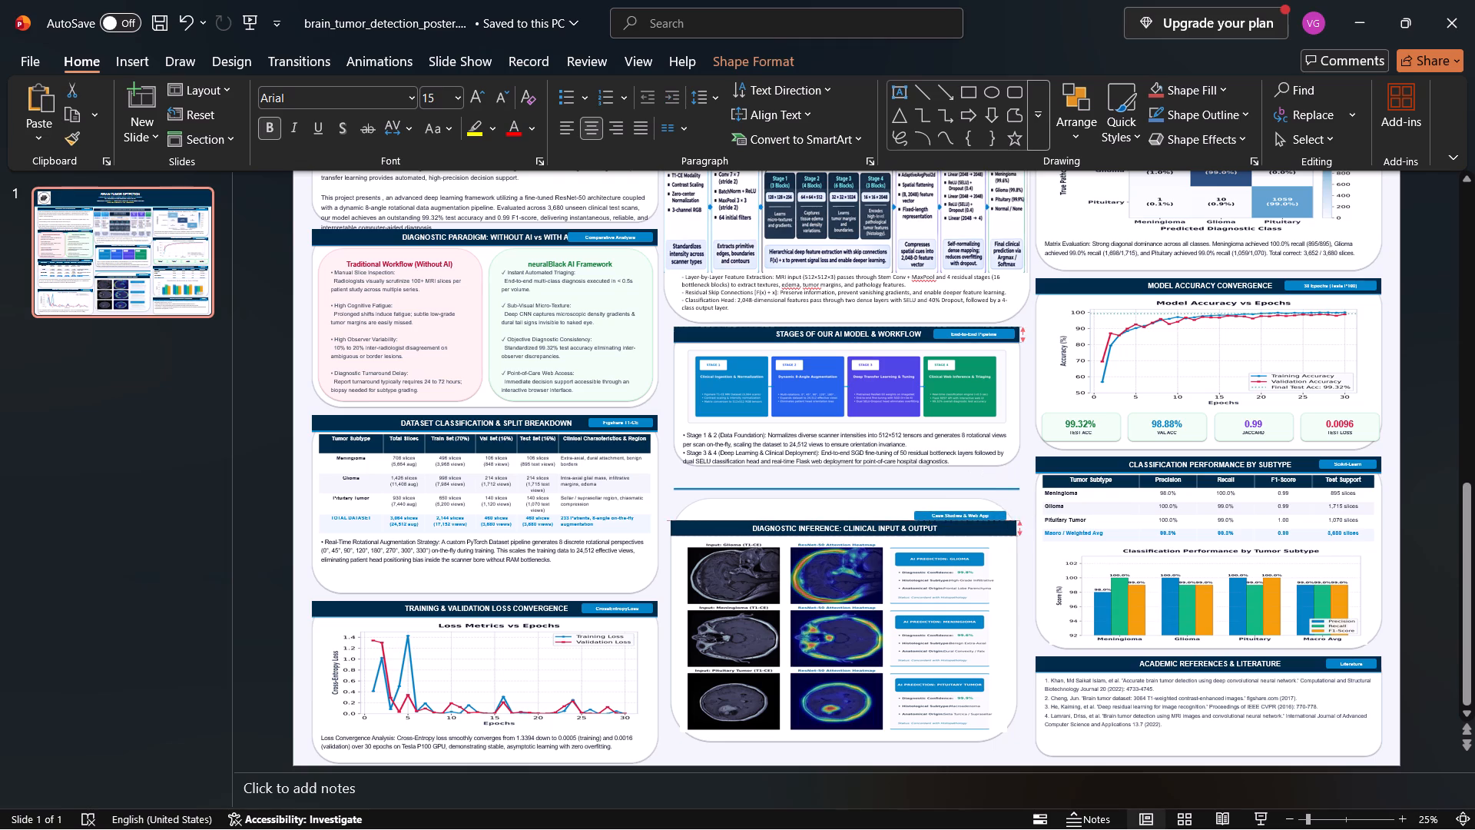
left_click_drag(922, 515, 930, 530)
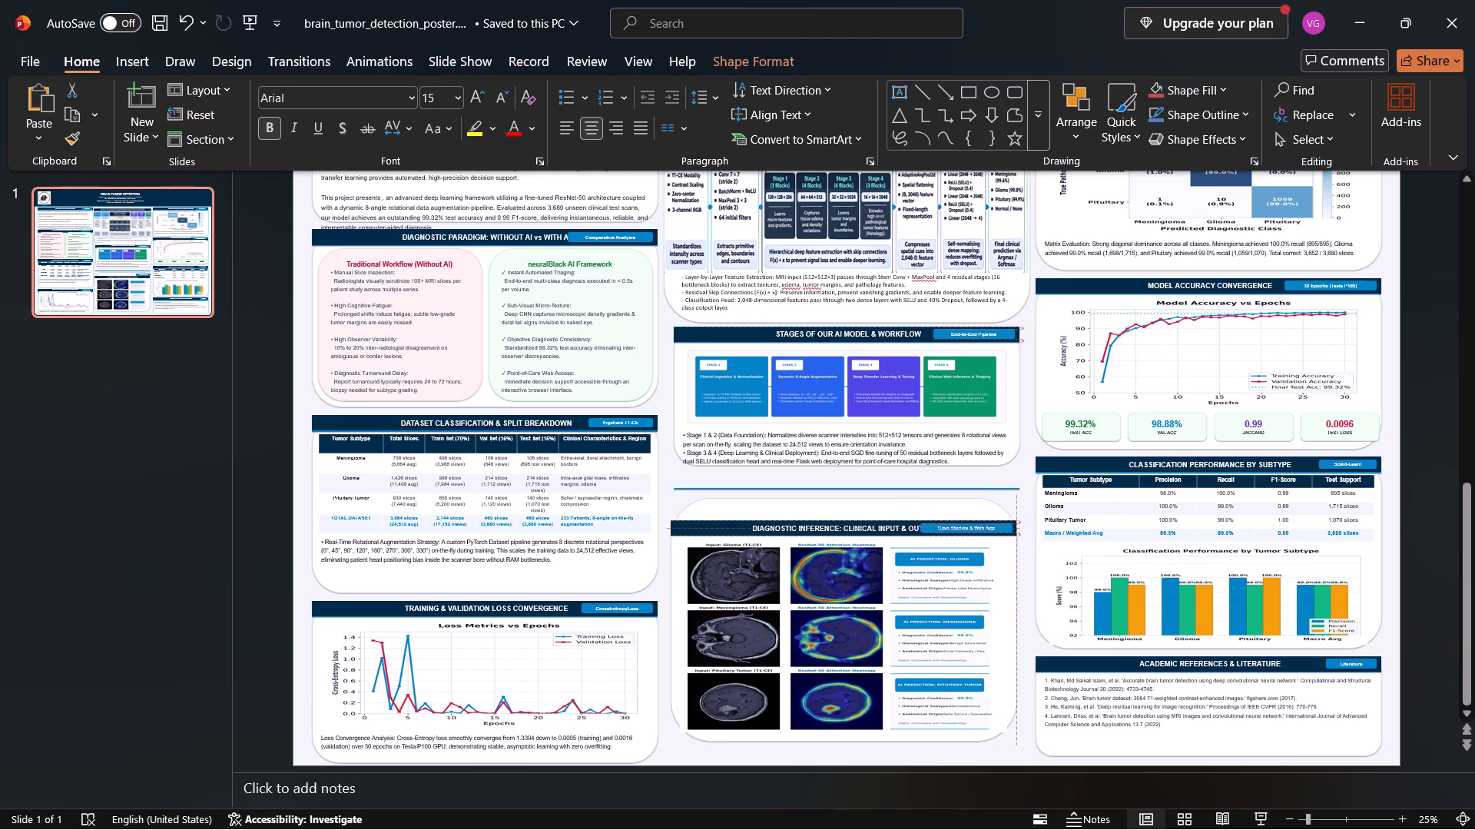
left_click_drag(930, 530, 930, 530)
Left-align the title text "DIAGNOSTIC INFERENCE: CLINICAL INPUT & OUTPUT" in its header bar.
left_click(873, 533)
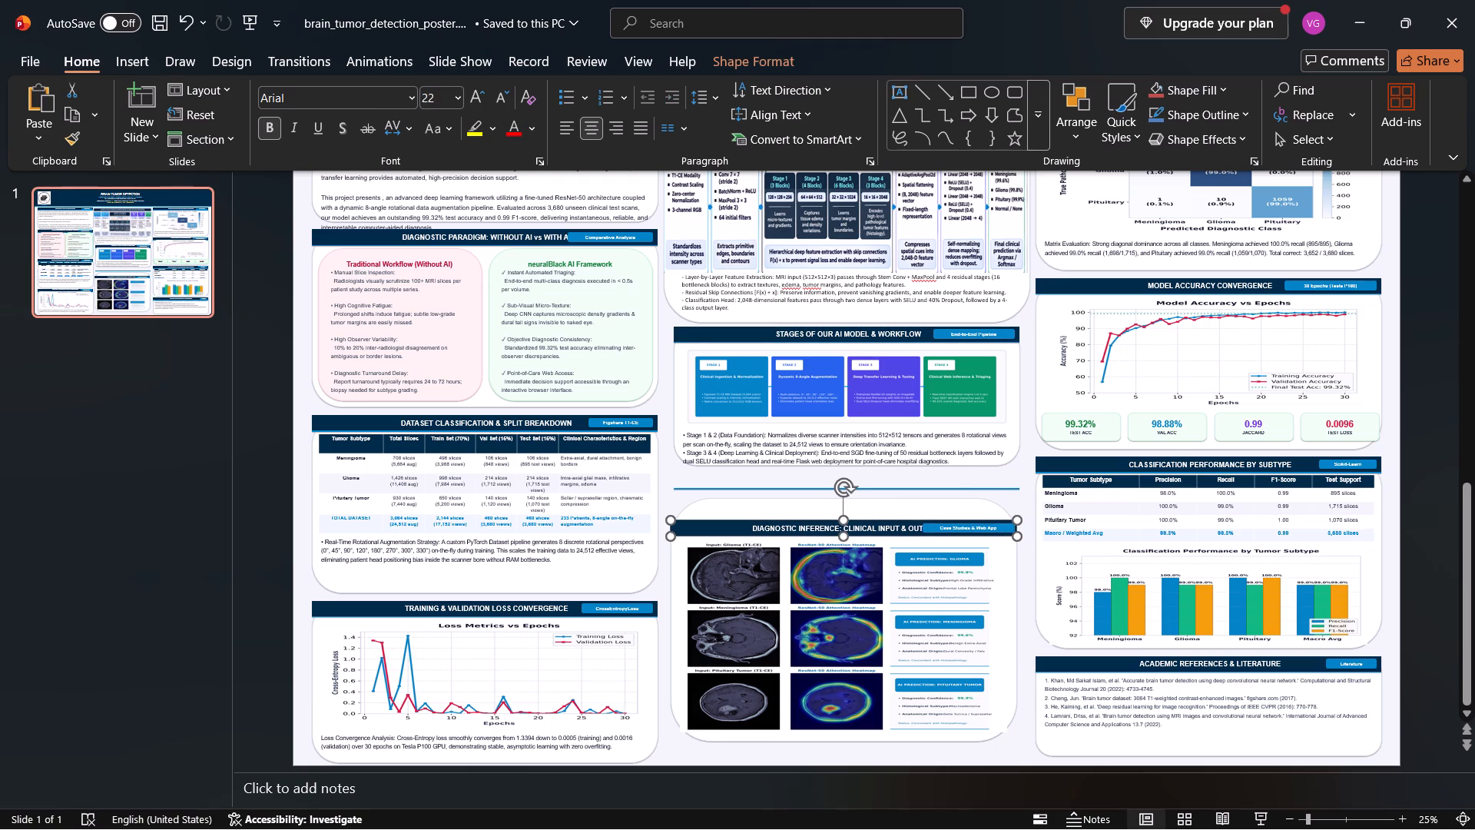
left_click(859, 526)
left_click(896, 529)
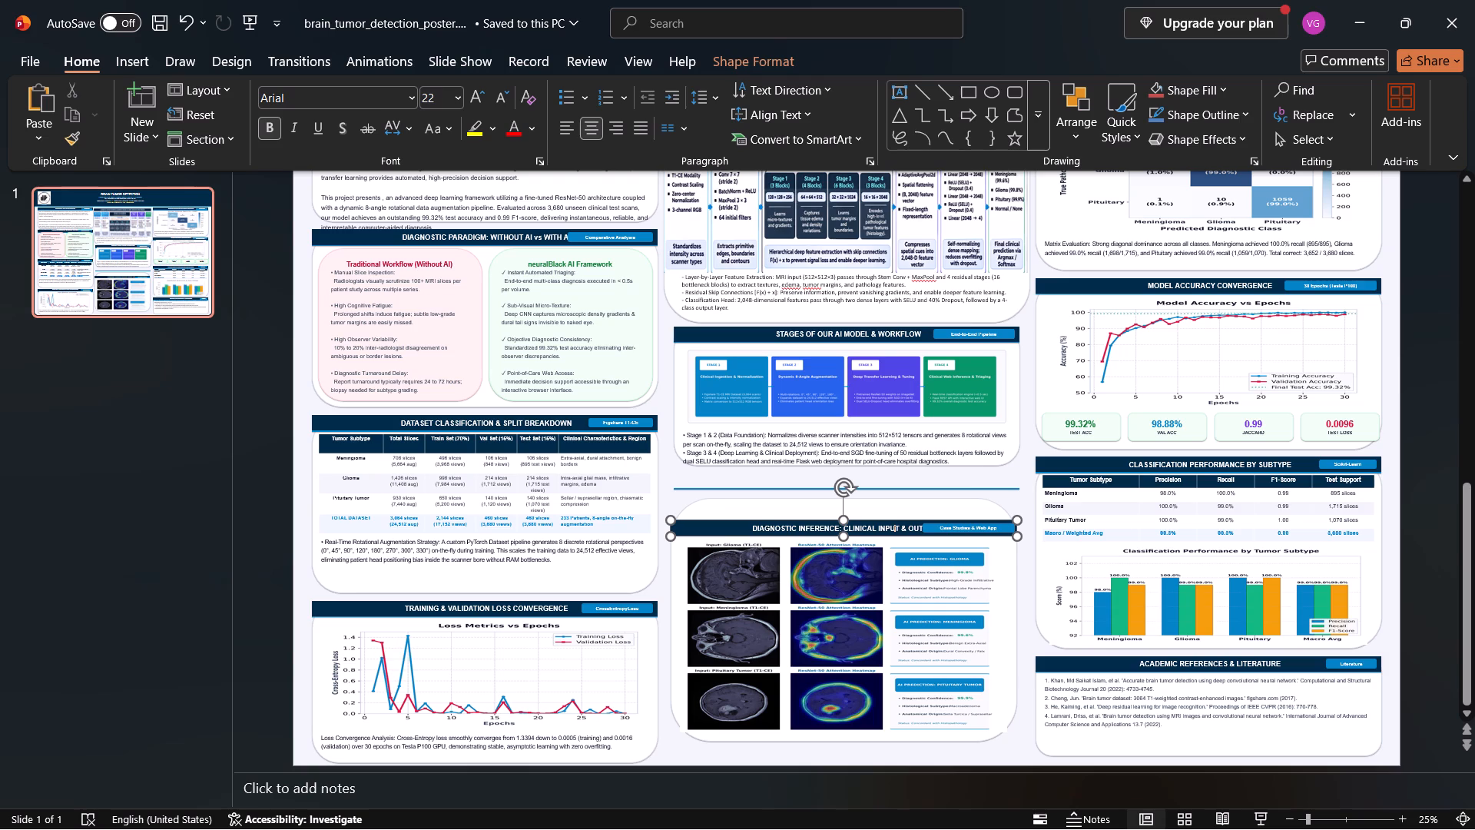
left_click(748, 528)
triple_click(763, 527)
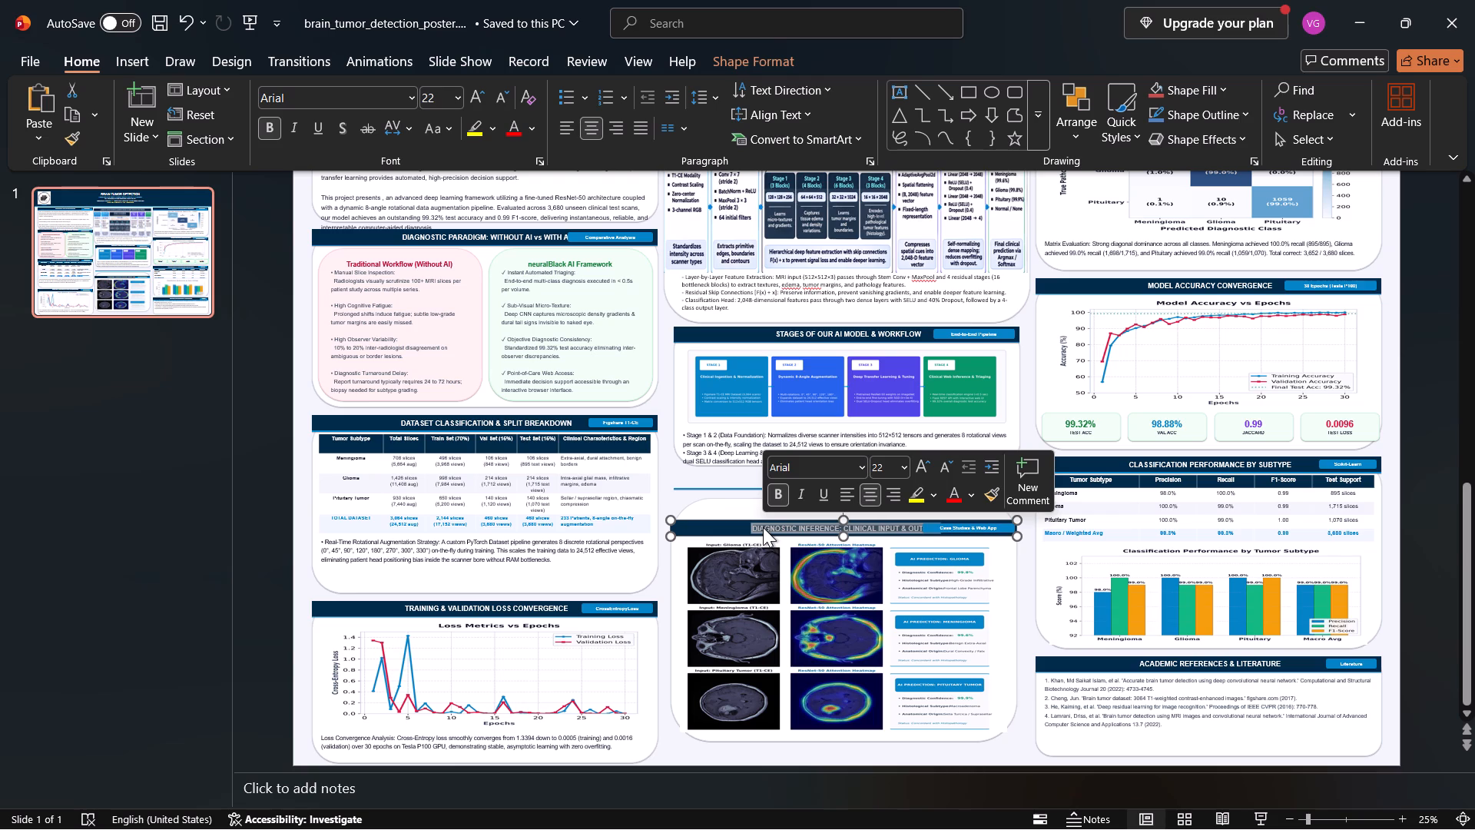
left_click(851, 498)
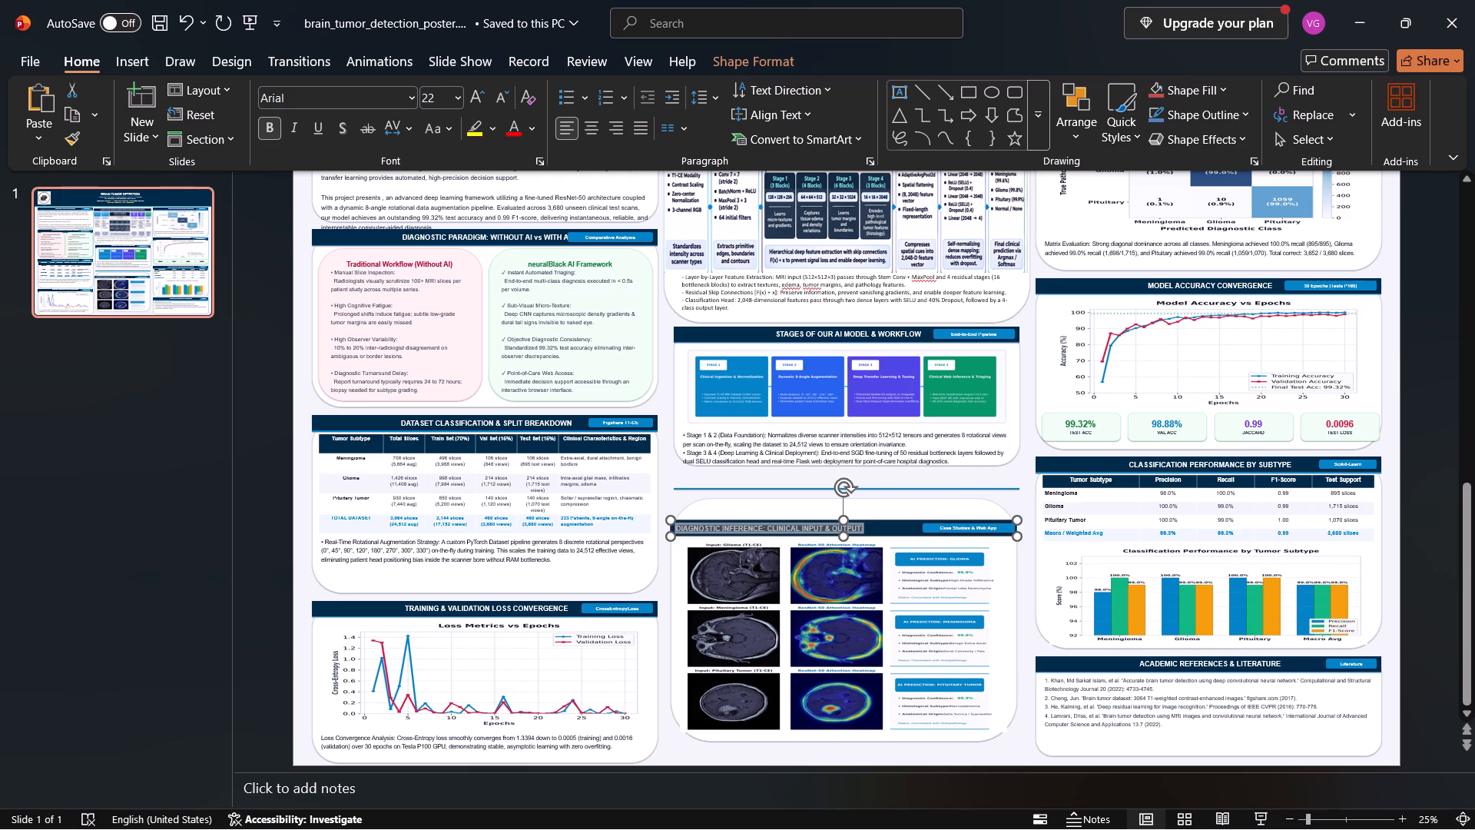
Lower the top edge of the diagnostic inference card further, to just above its header bar.
left_click(937, 529)
left_click(905, 503)
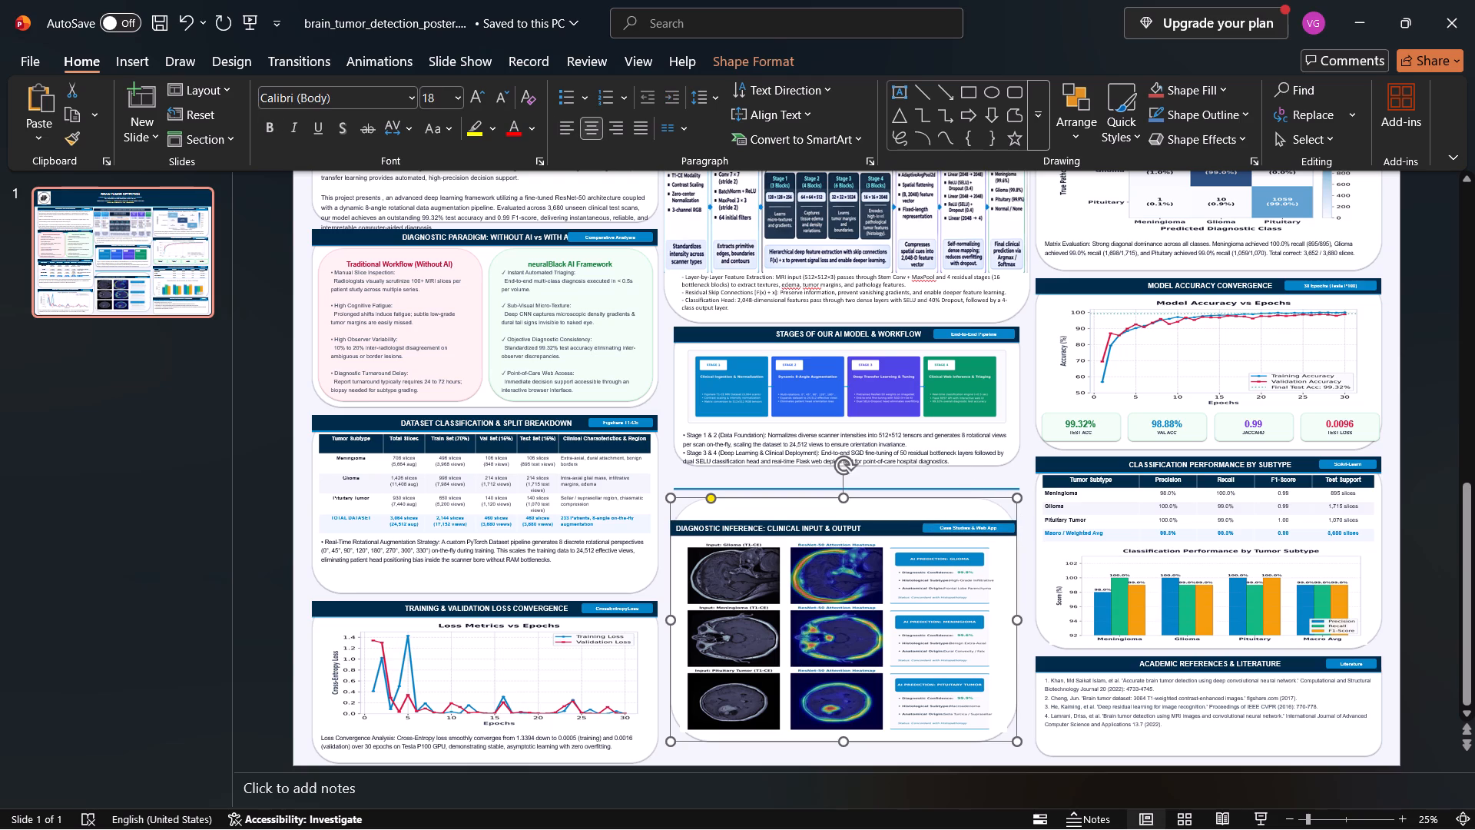
left_click(844, 500)
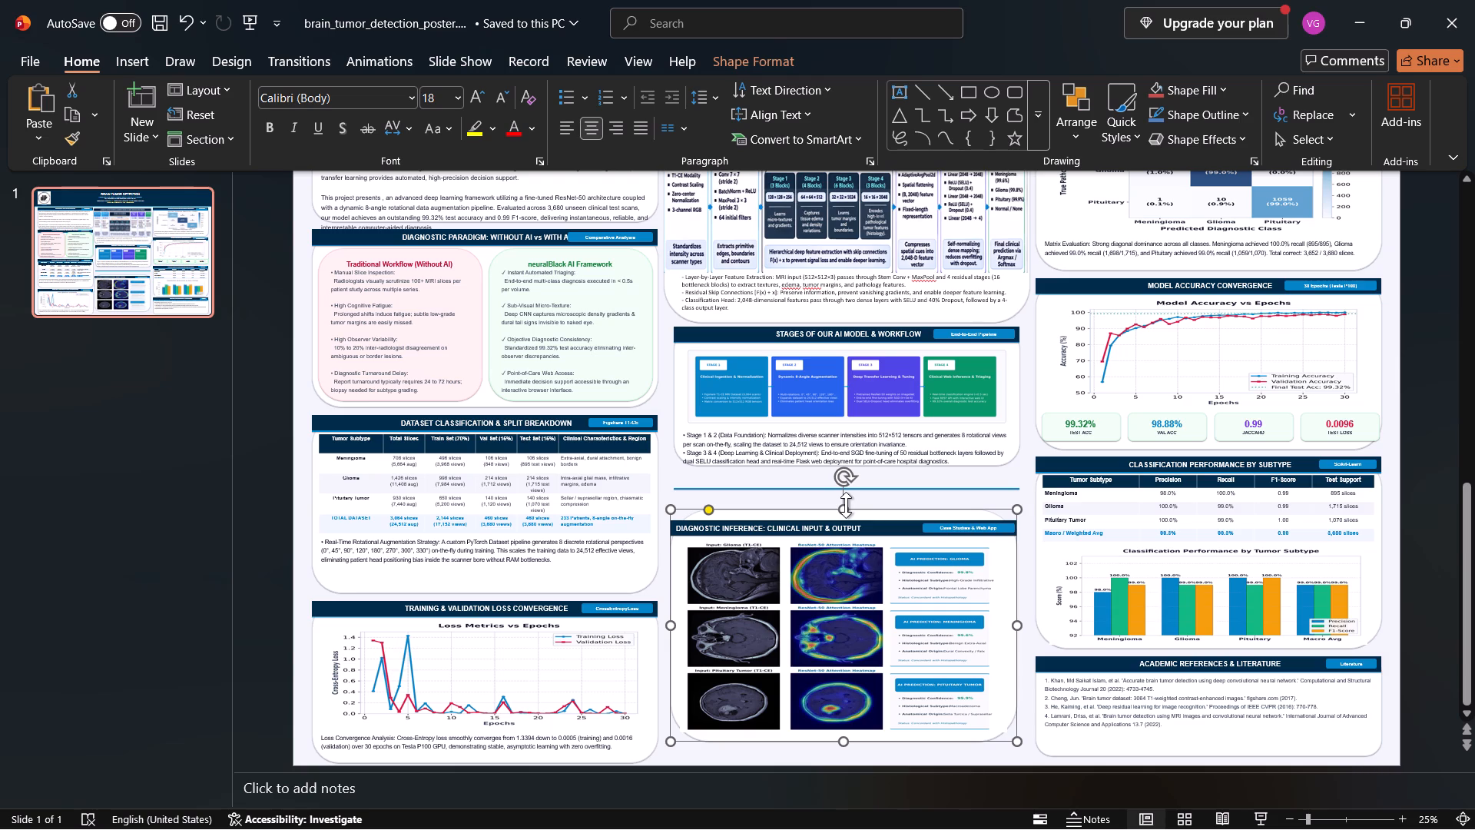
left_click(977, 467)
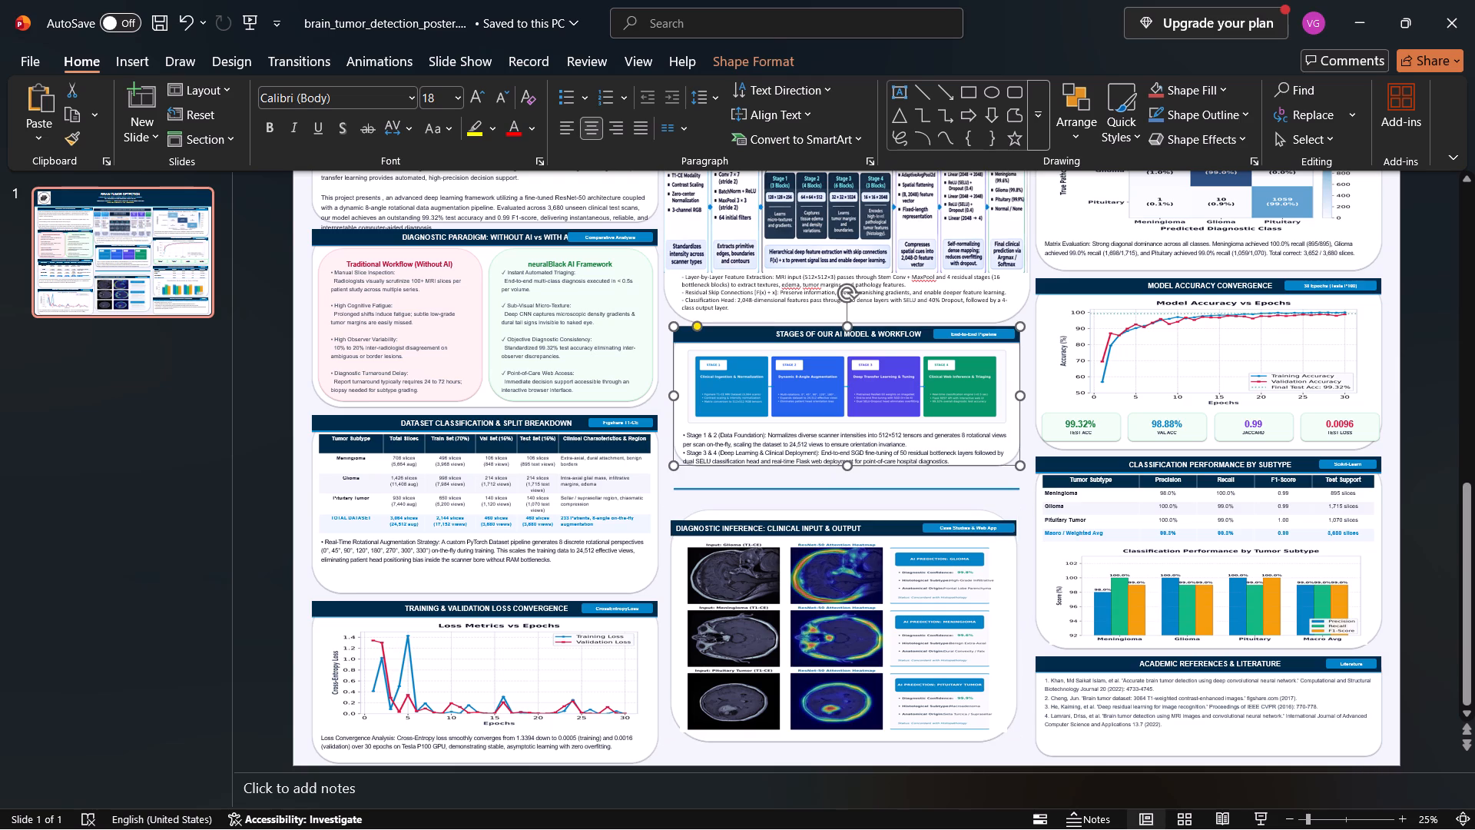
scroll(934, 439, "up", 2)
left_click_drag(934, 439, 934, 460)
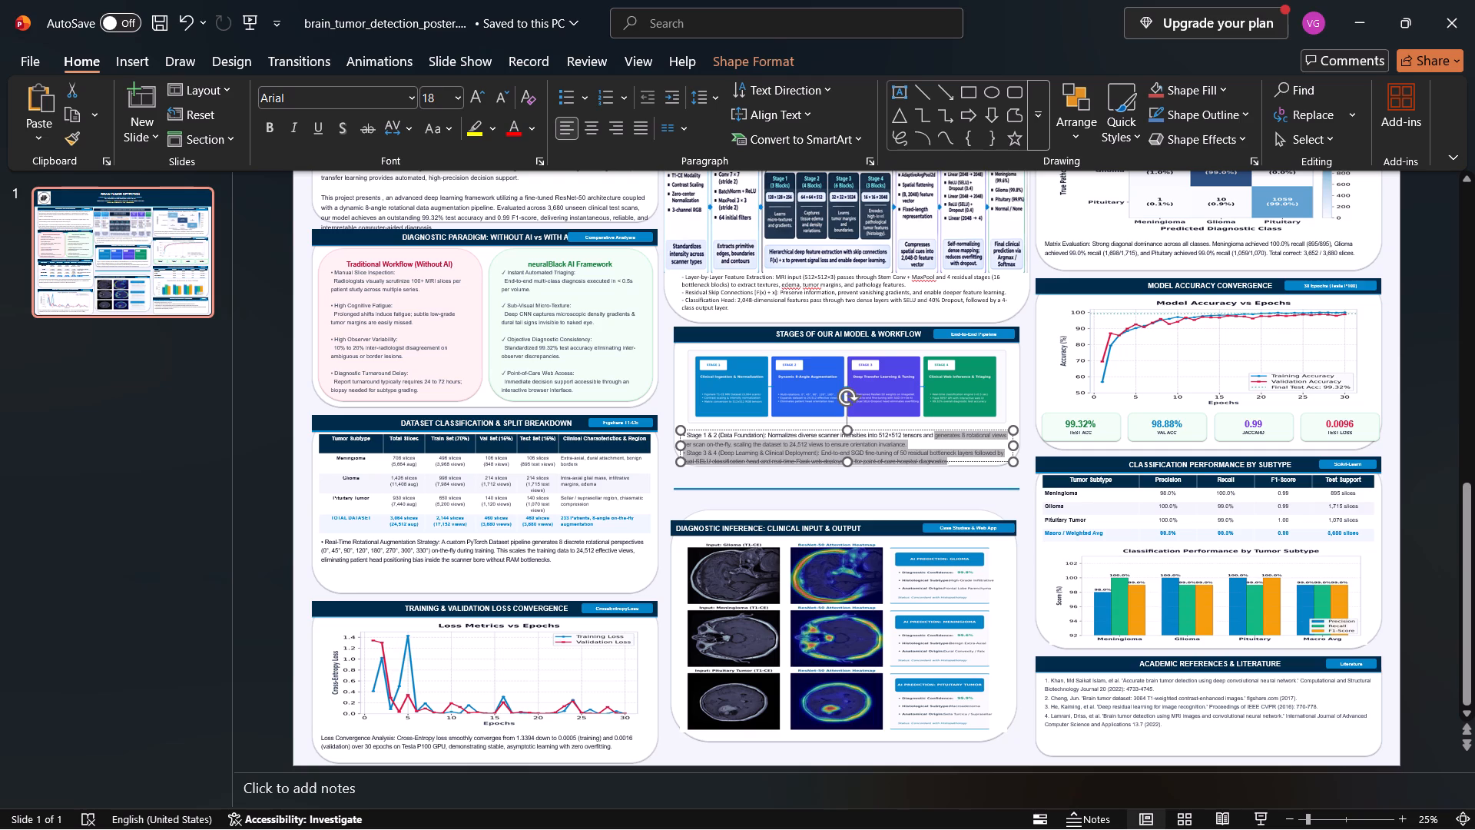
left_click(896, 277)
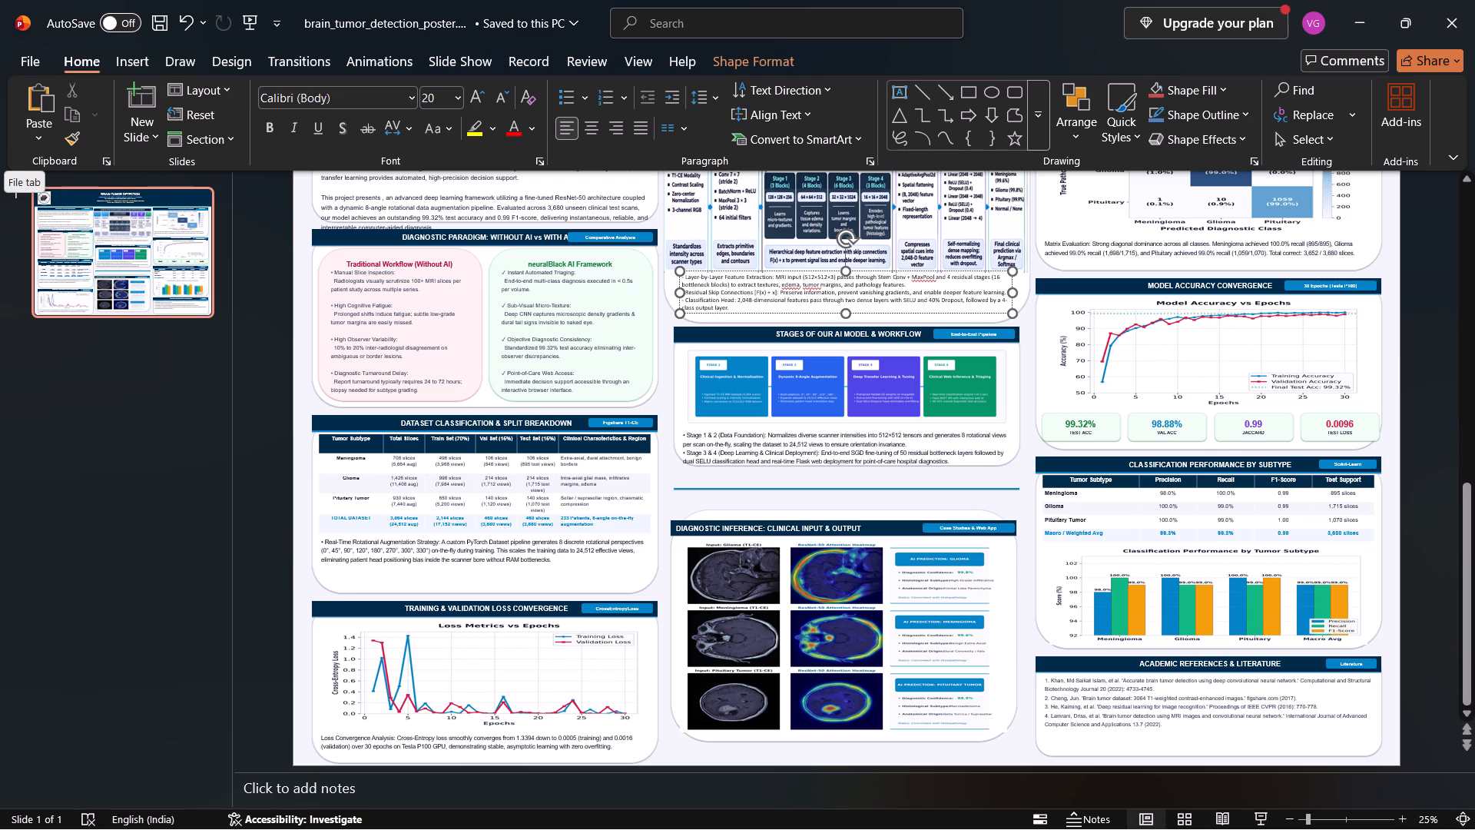
Open the Save As locations for the poster presentation.
left_click(39, 64)
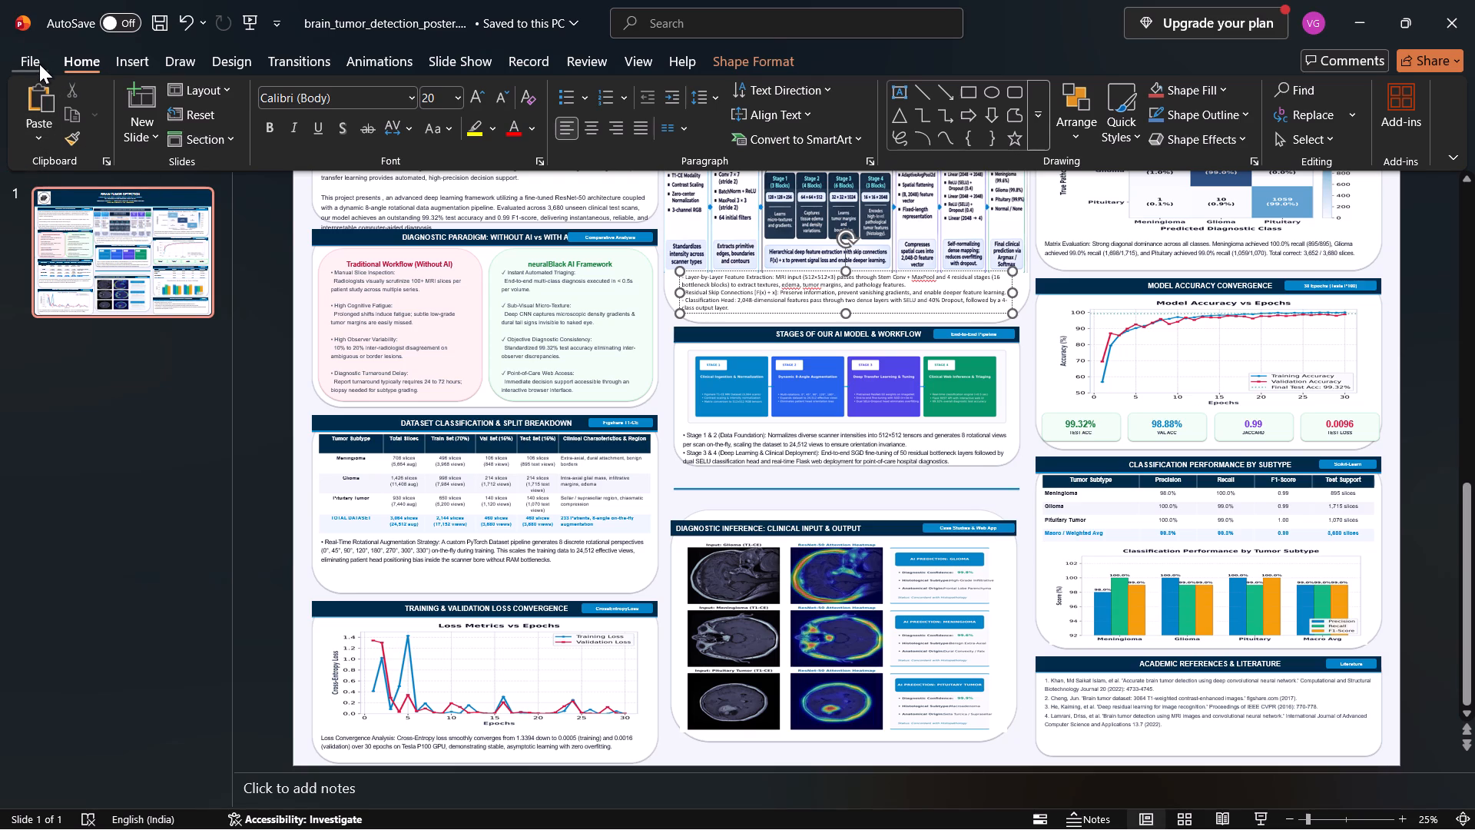
left_click(102, 357)
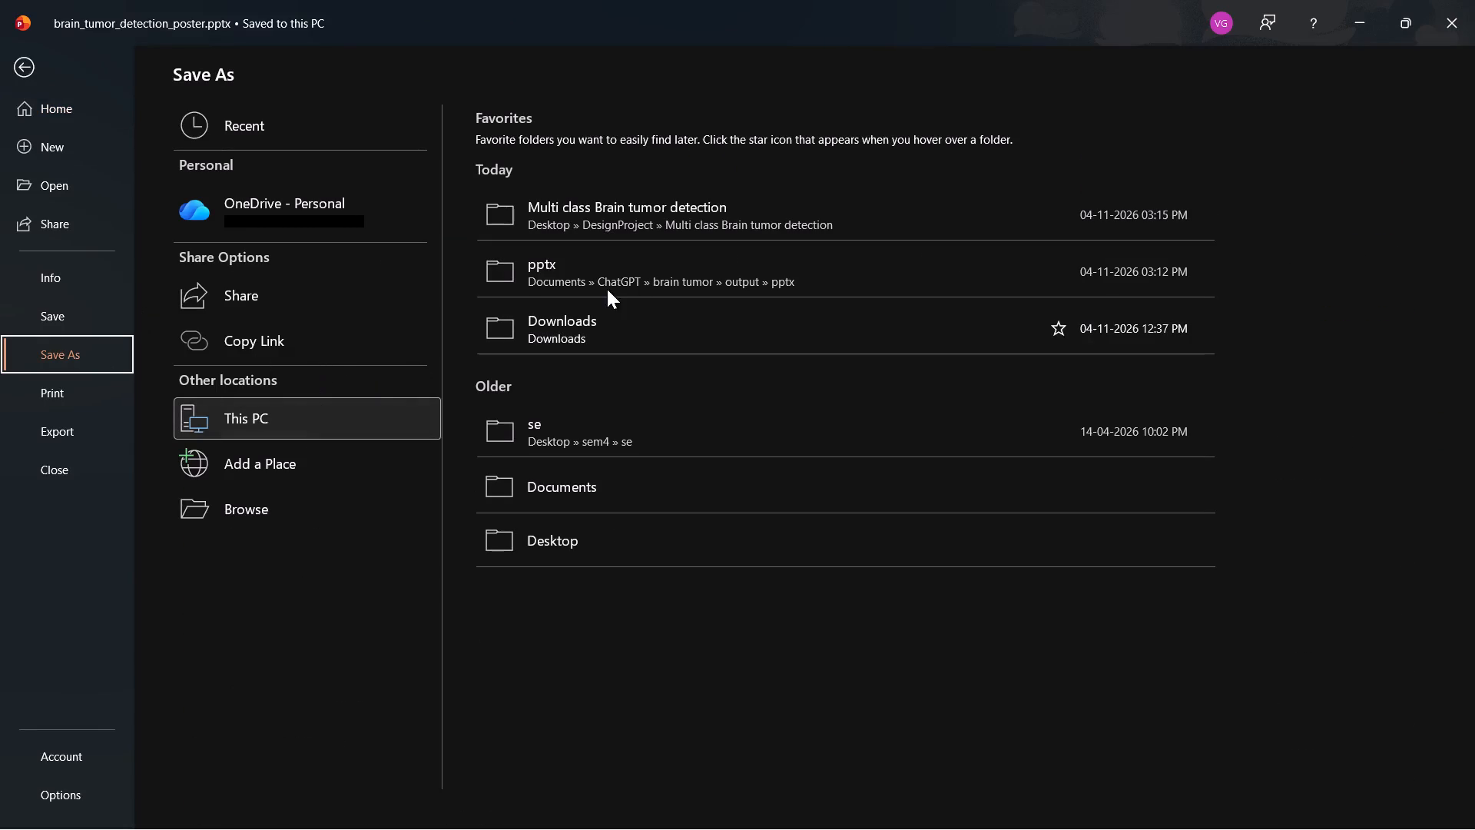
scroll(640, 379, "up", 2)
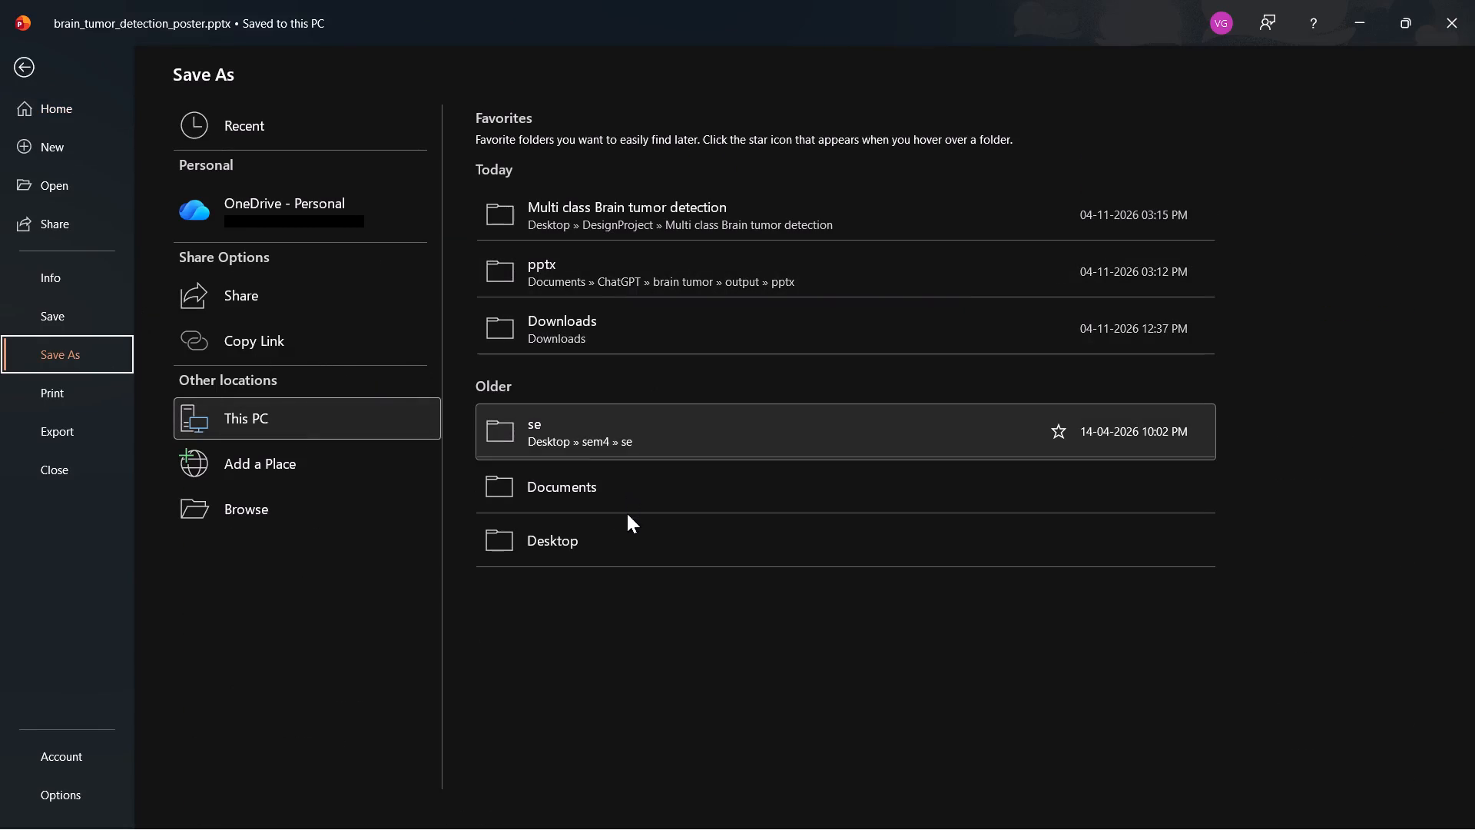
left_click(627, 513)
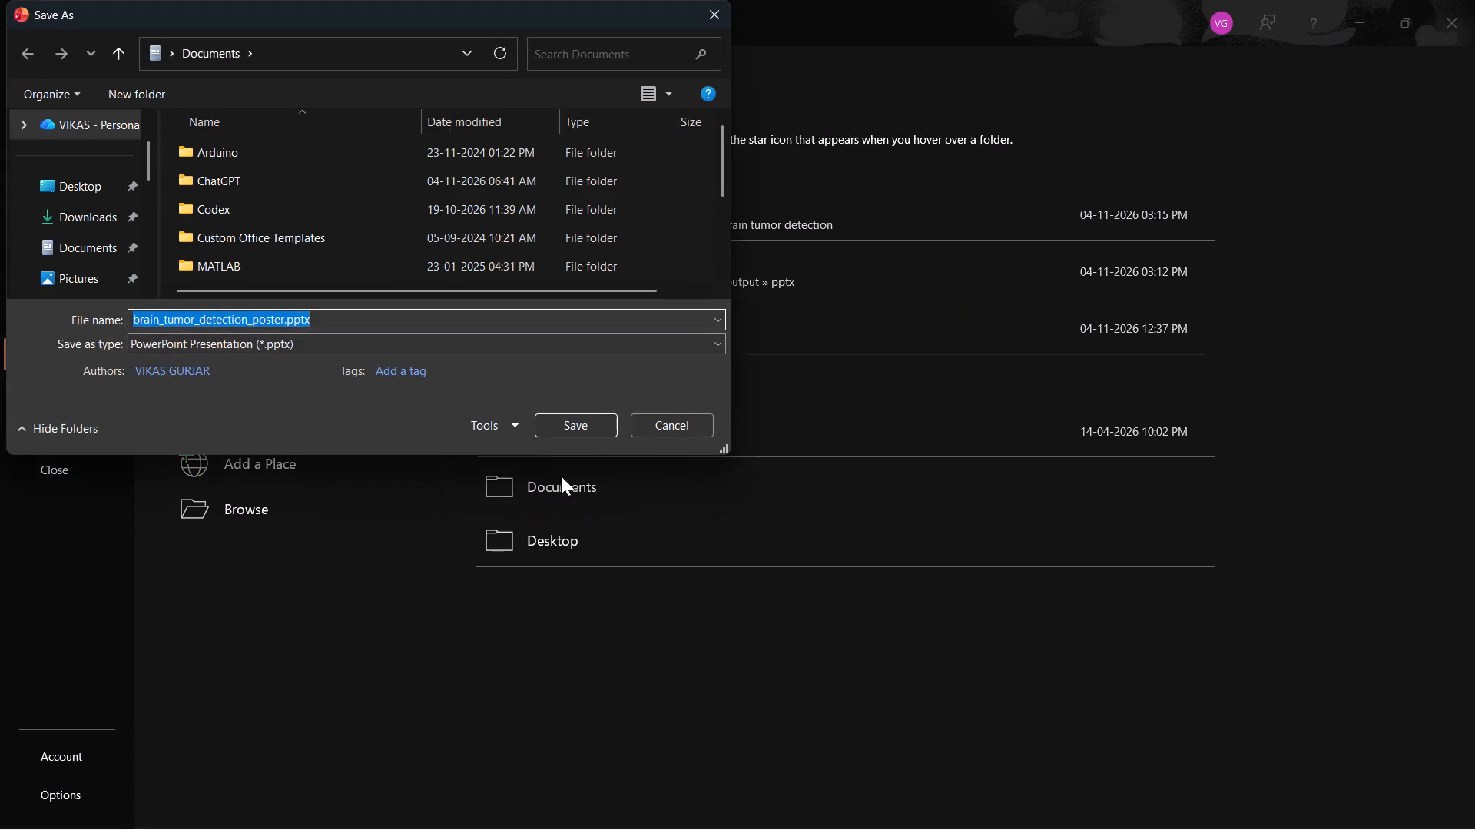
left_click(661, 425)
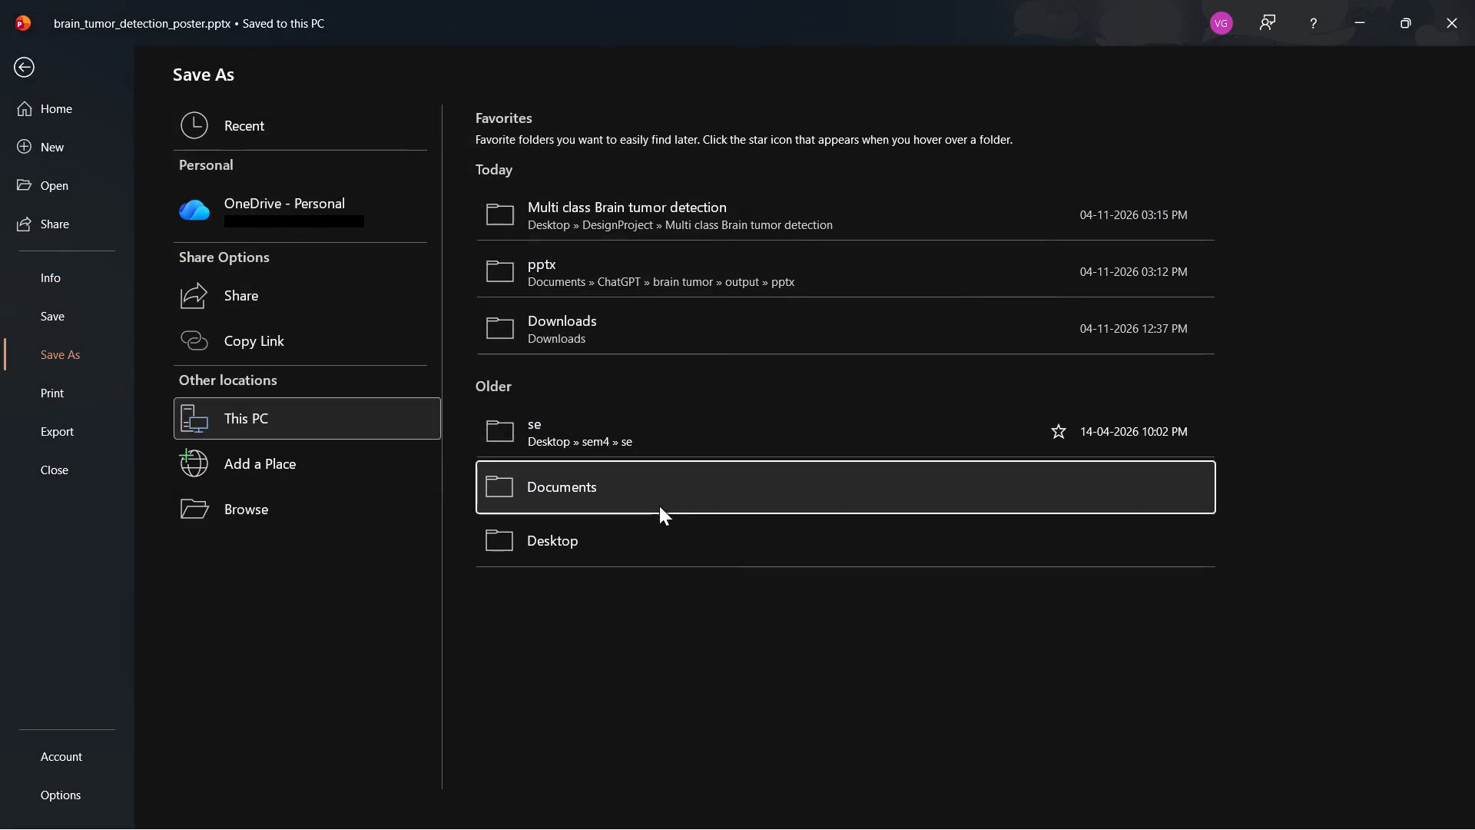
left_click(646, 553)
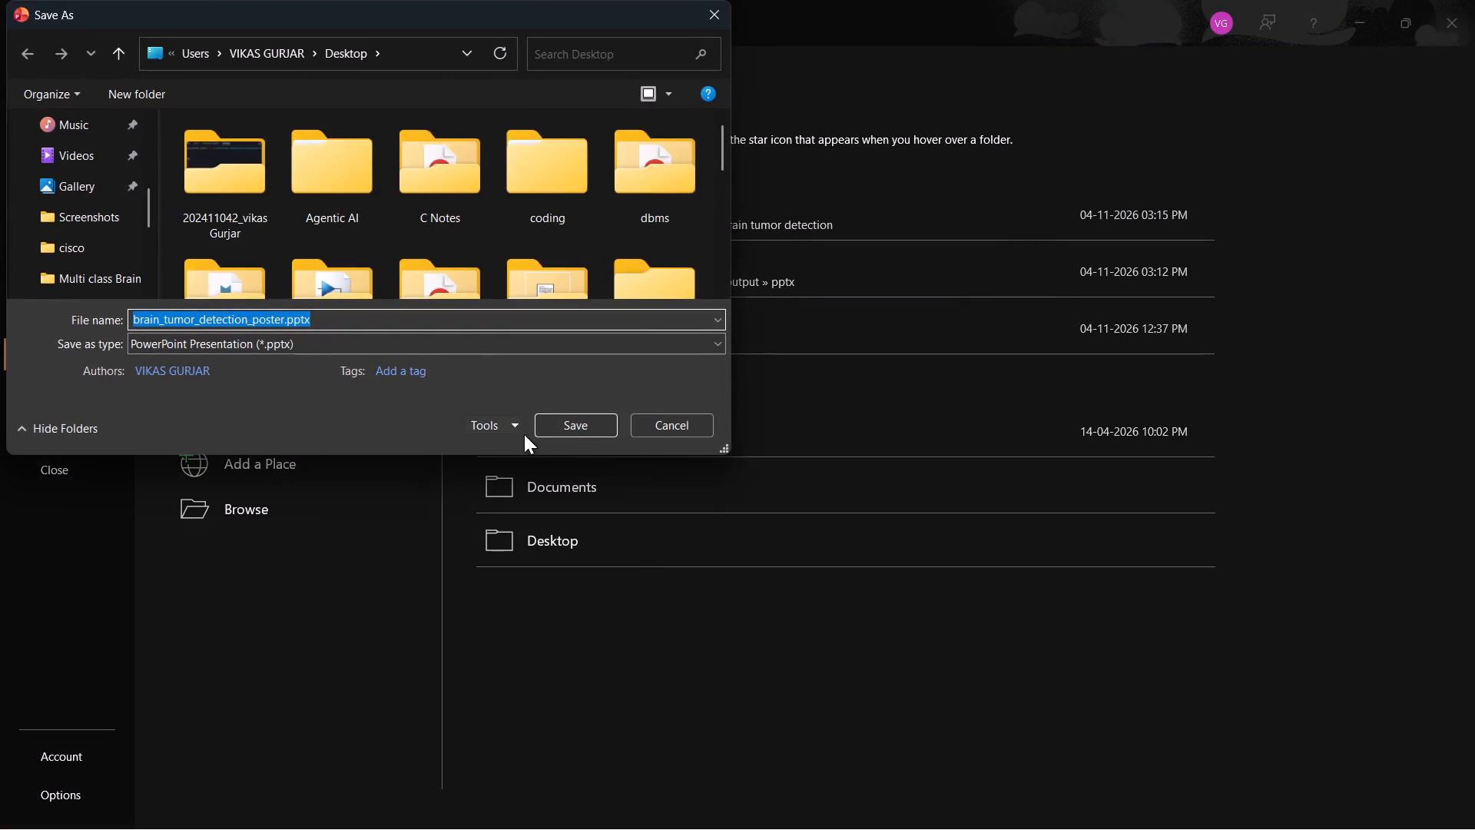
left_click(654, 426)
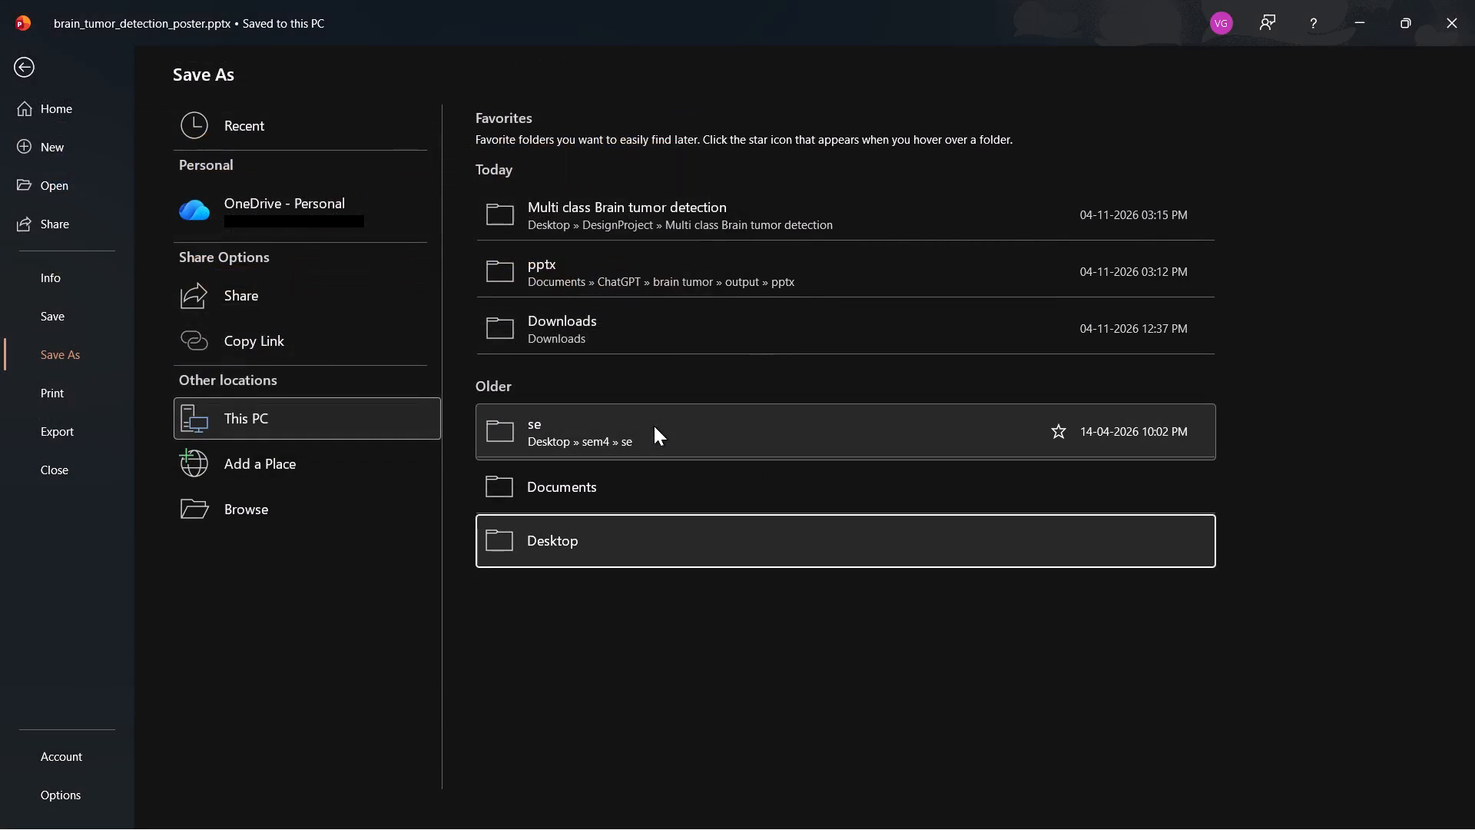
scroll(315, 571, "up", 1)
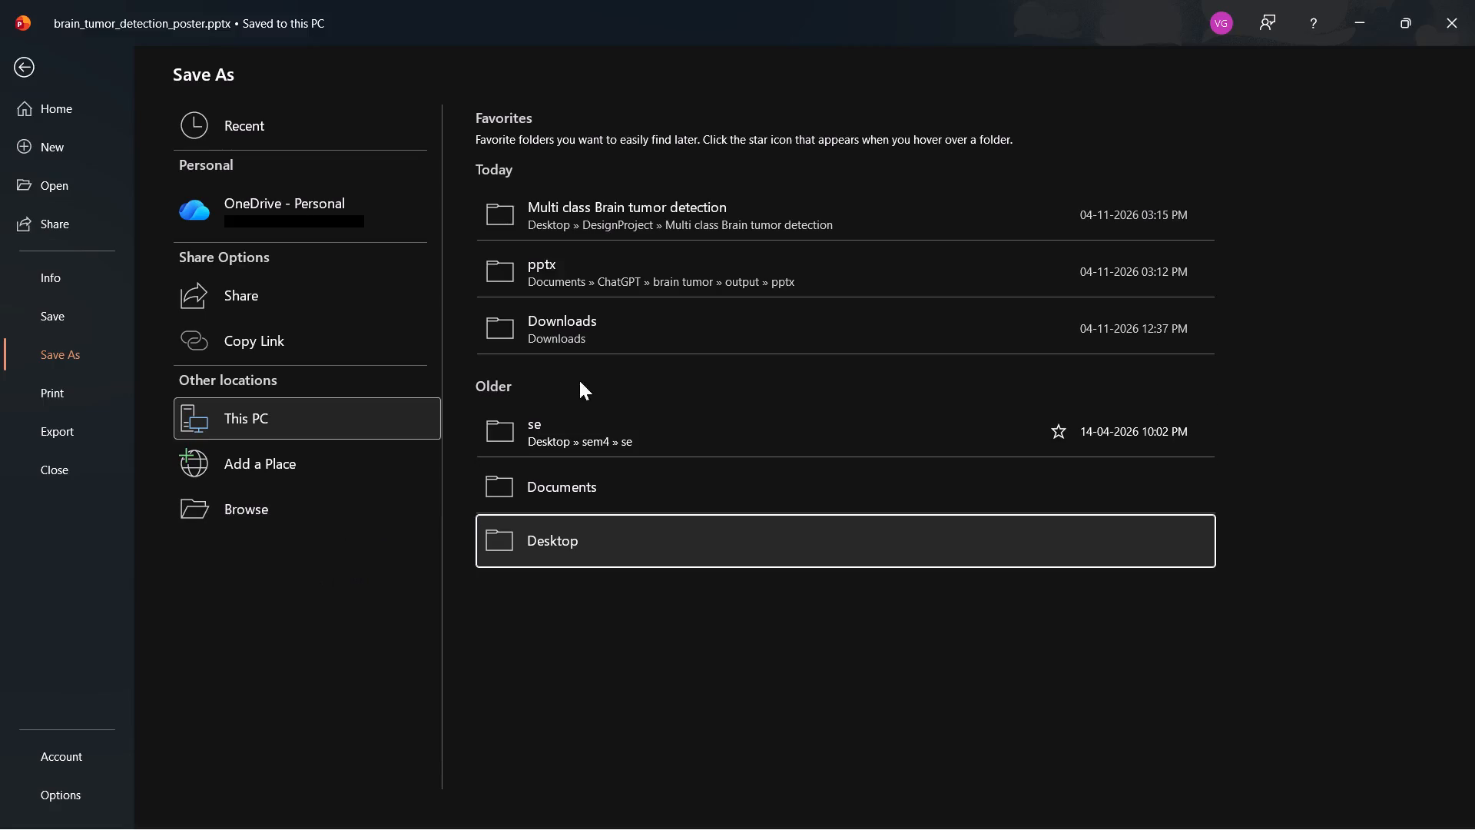
Save the poster in the Downloads folder as a PDF named brain_tumor_detection_poster7.pdf.
left_click(626, 348)
left_click(626, 348)
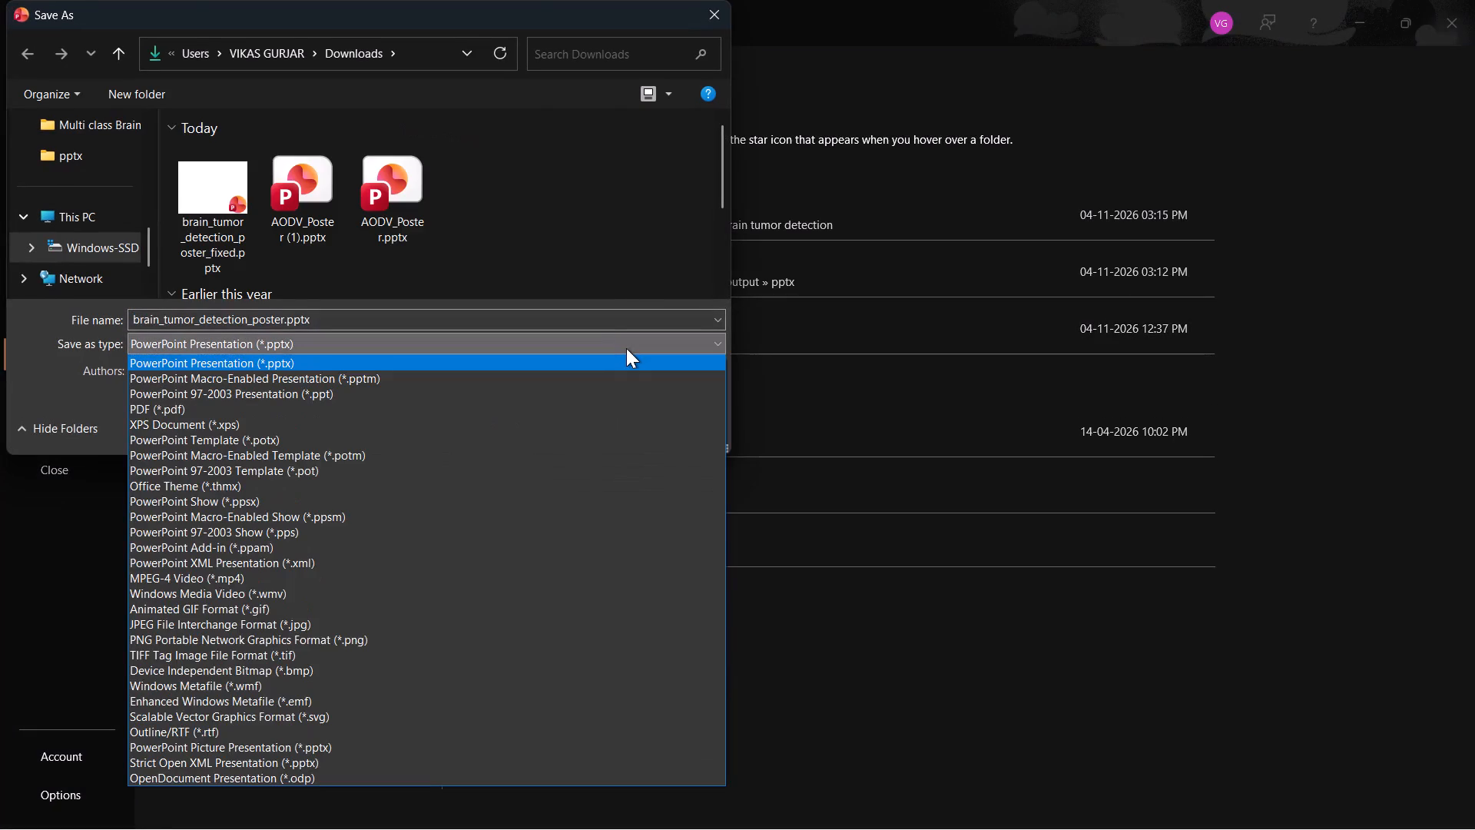
left_click(592, 244)
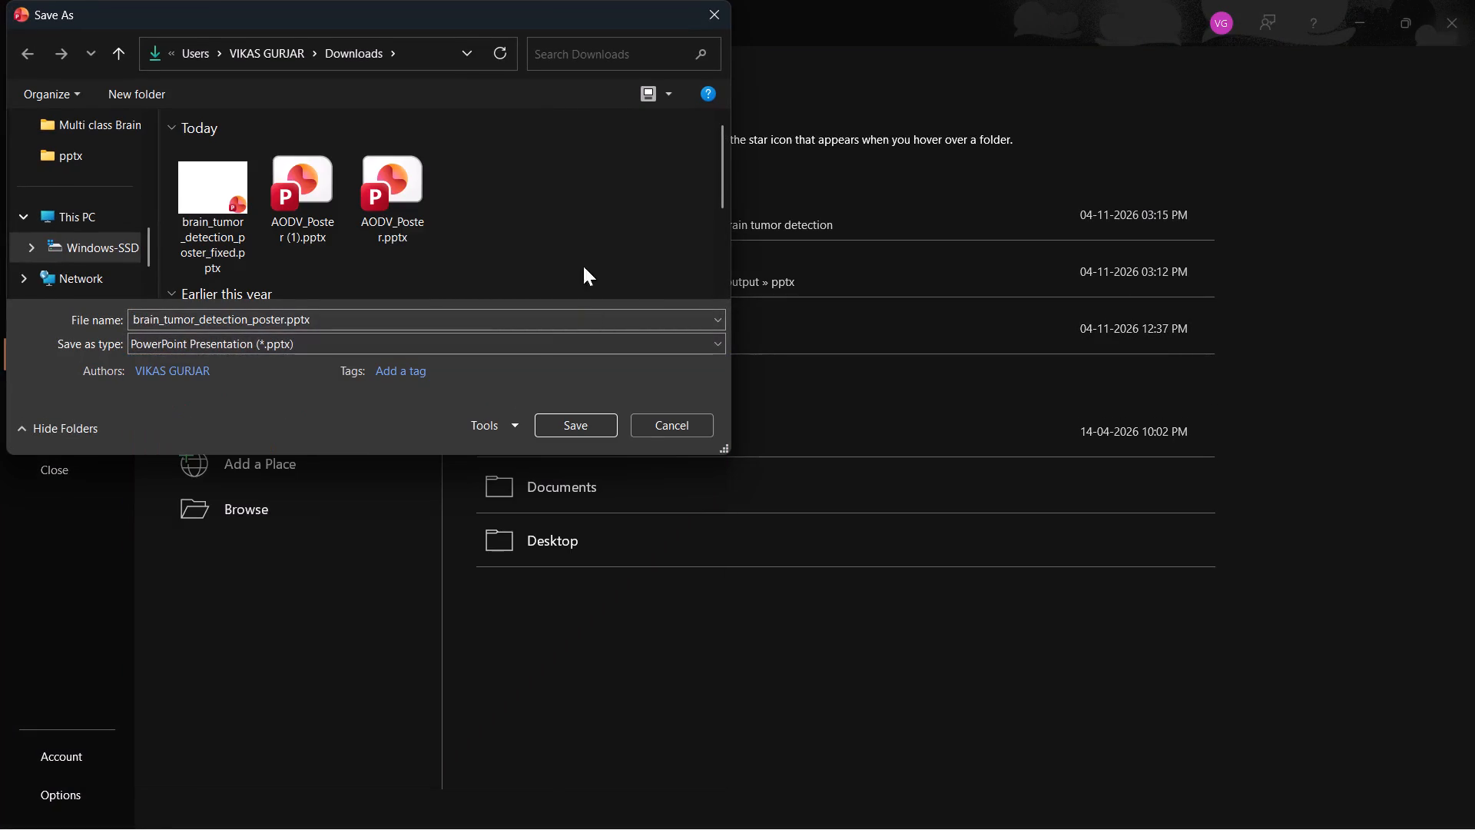
left_click(545, 349)
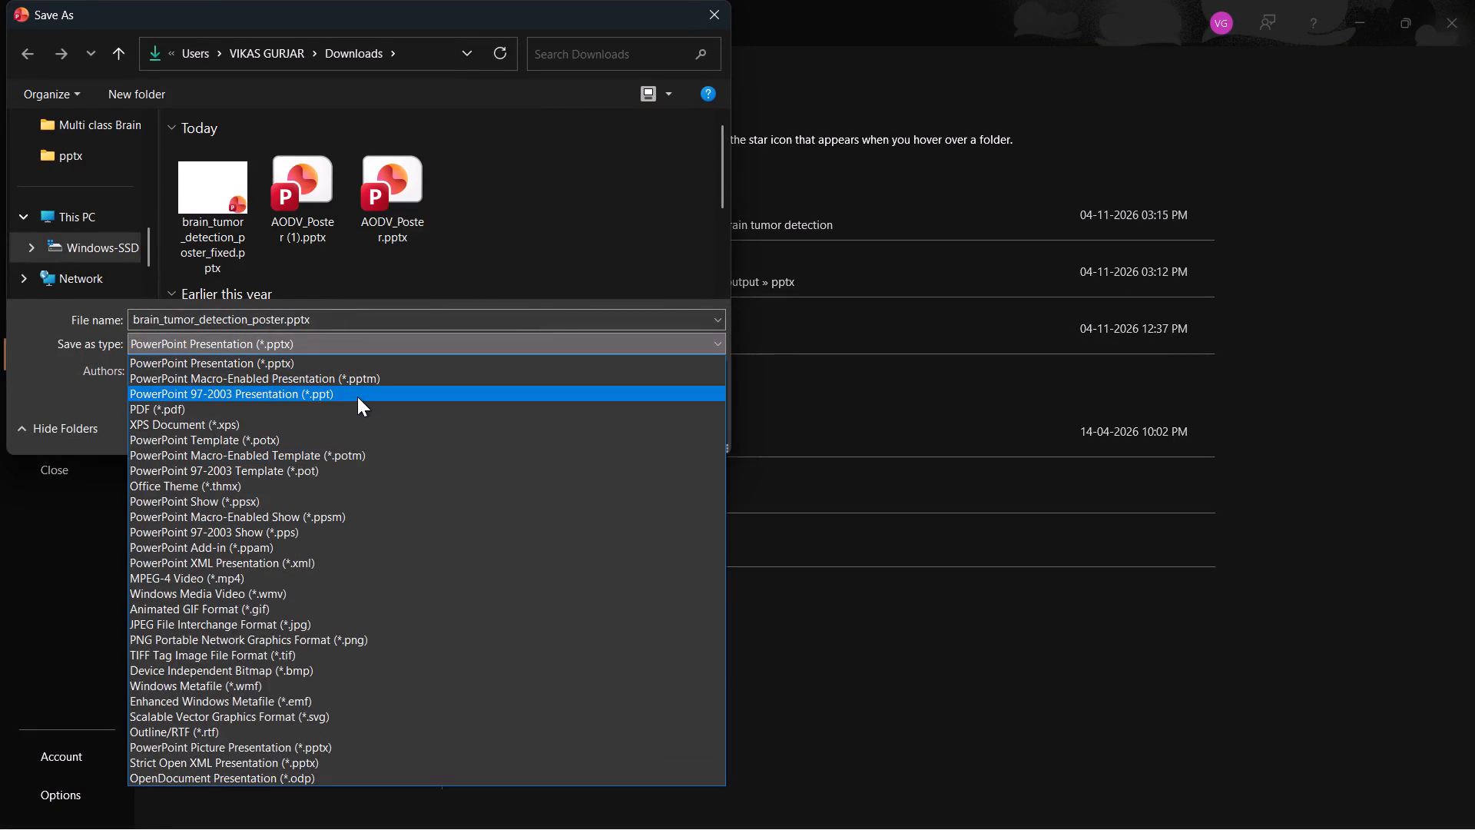
left_click(356, 412)
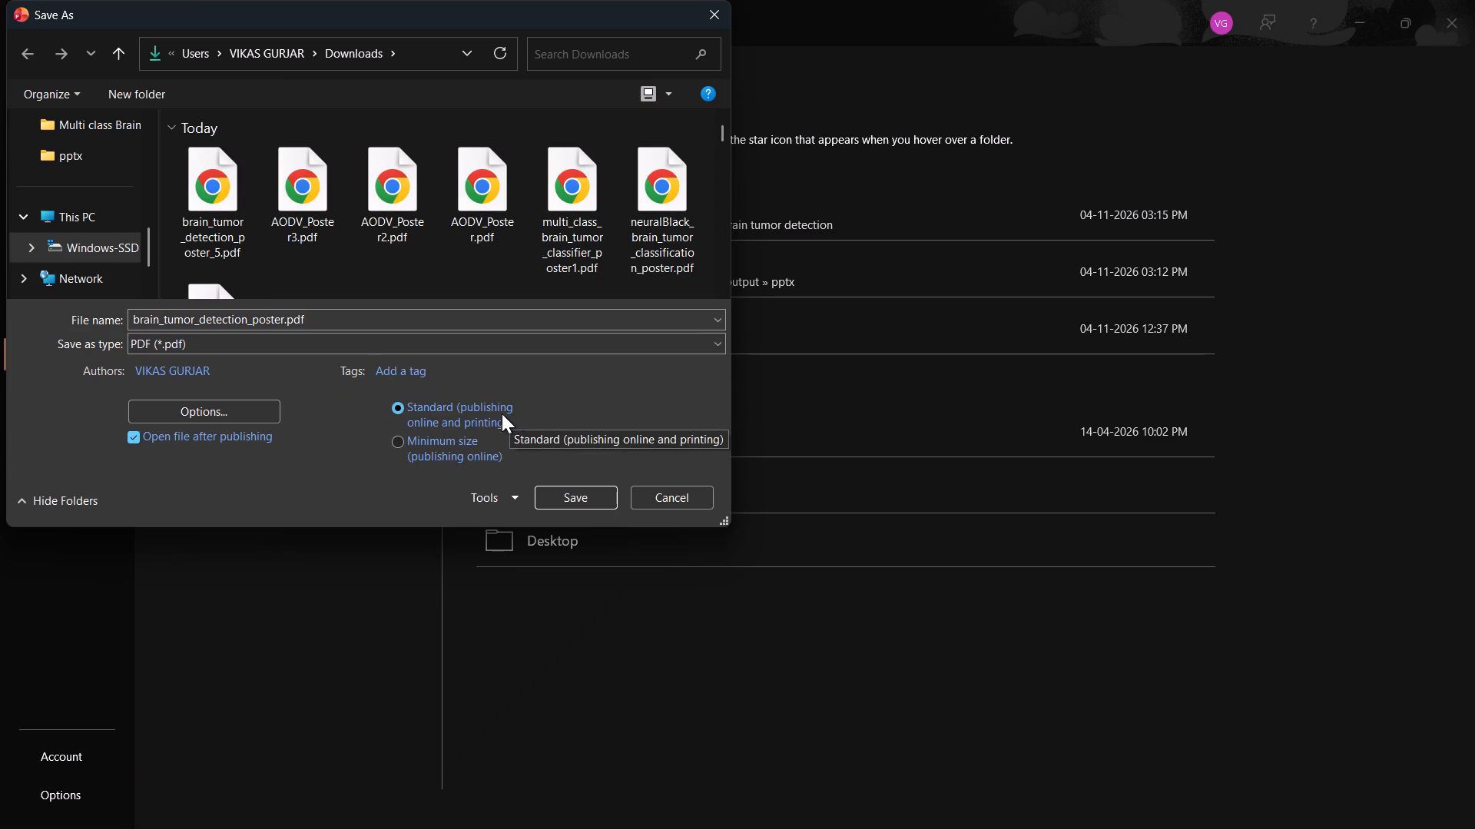
left_click(283, 316)
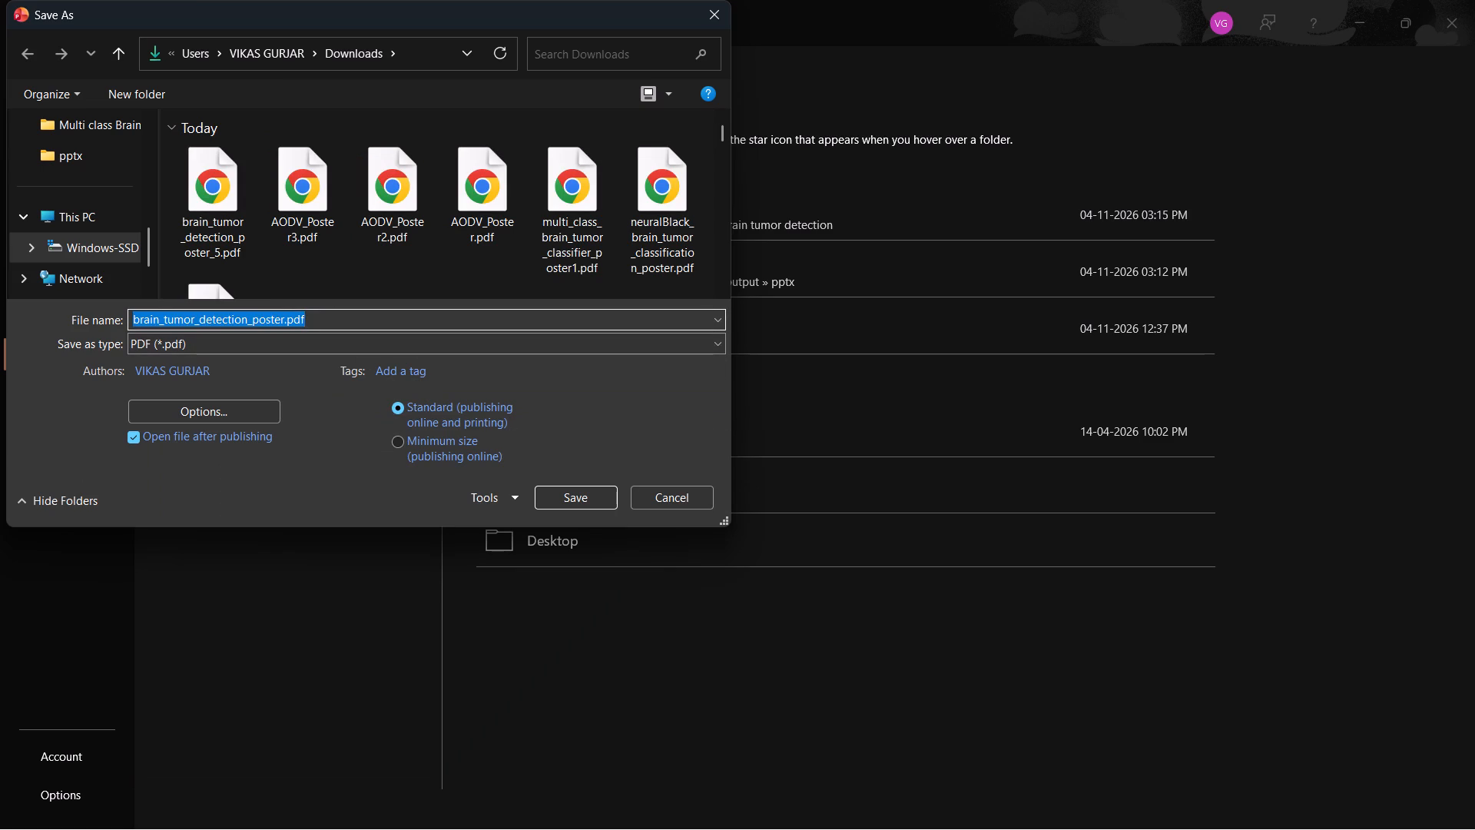
left_click(283, 316)
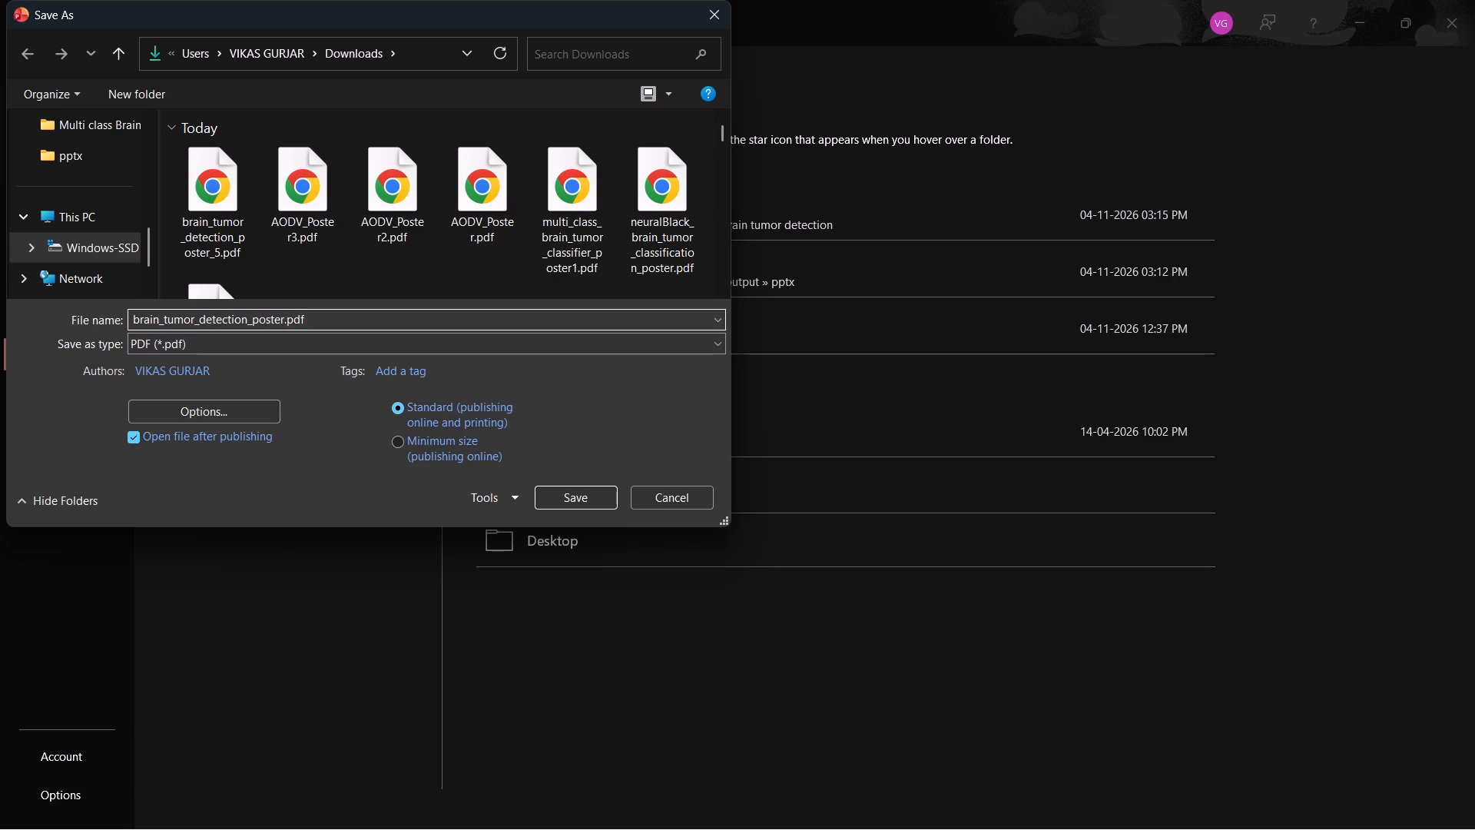
key("7")
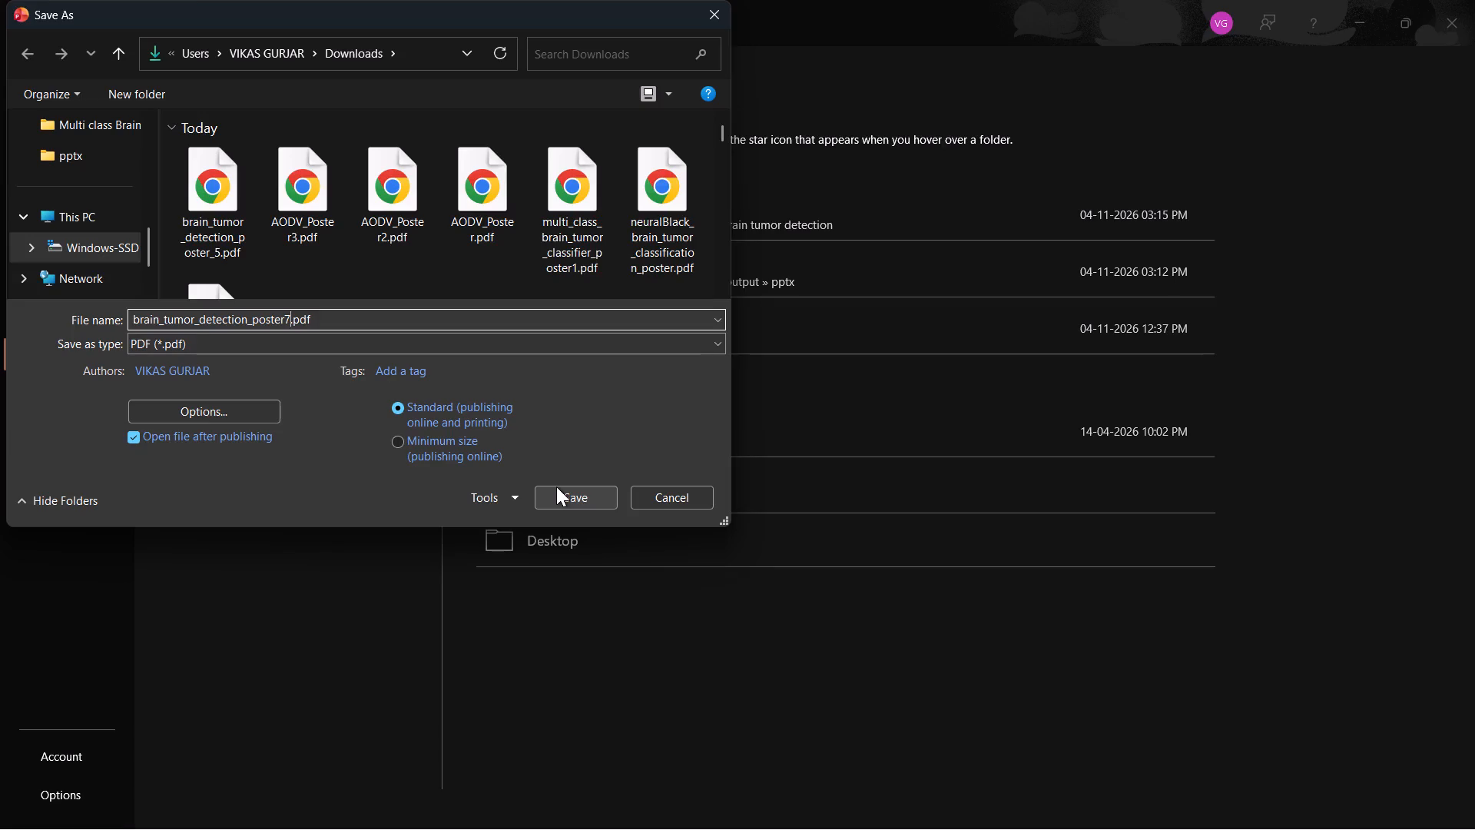
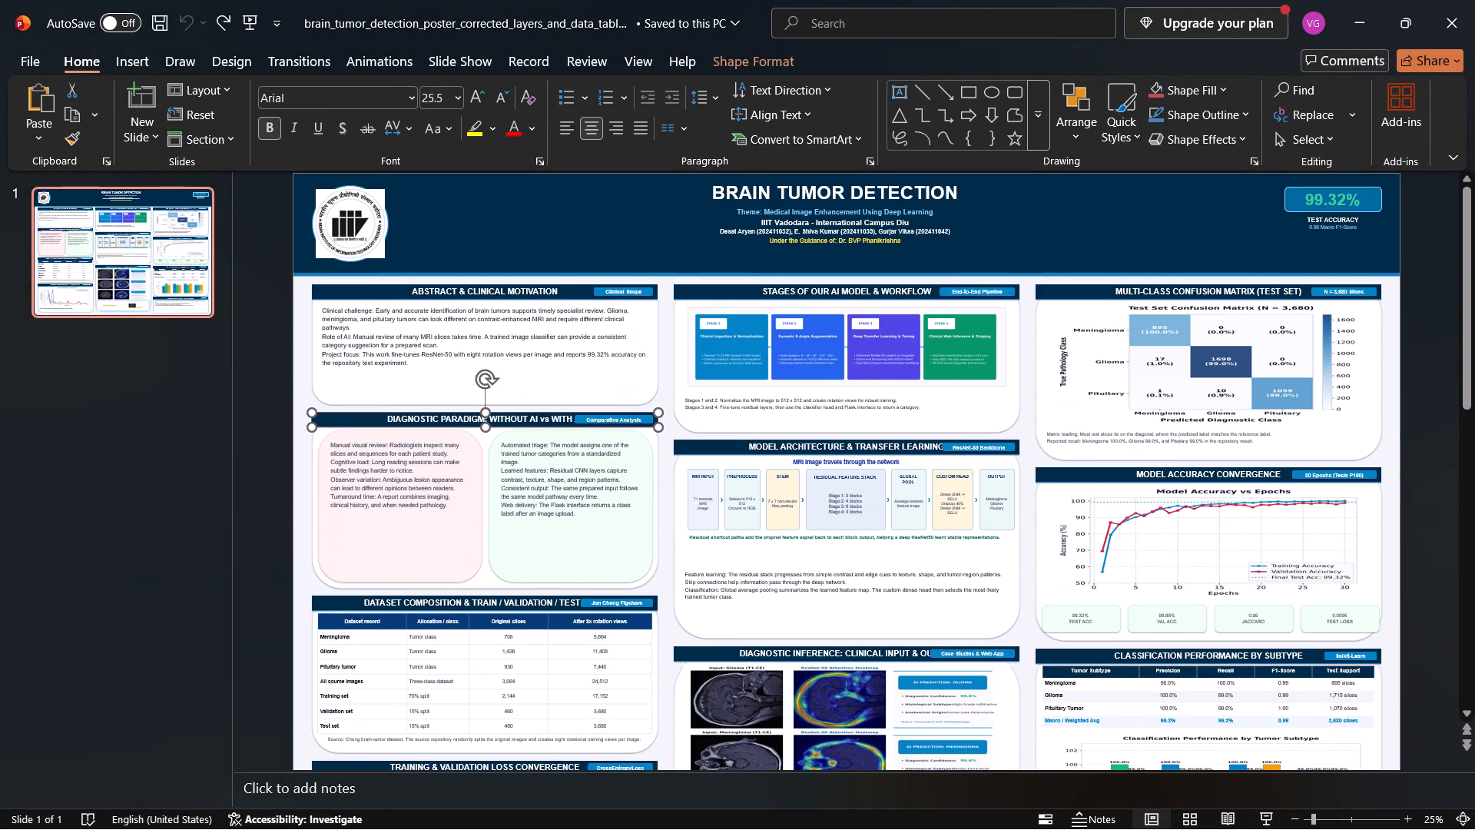
scroll(886, 566, "down", 1)
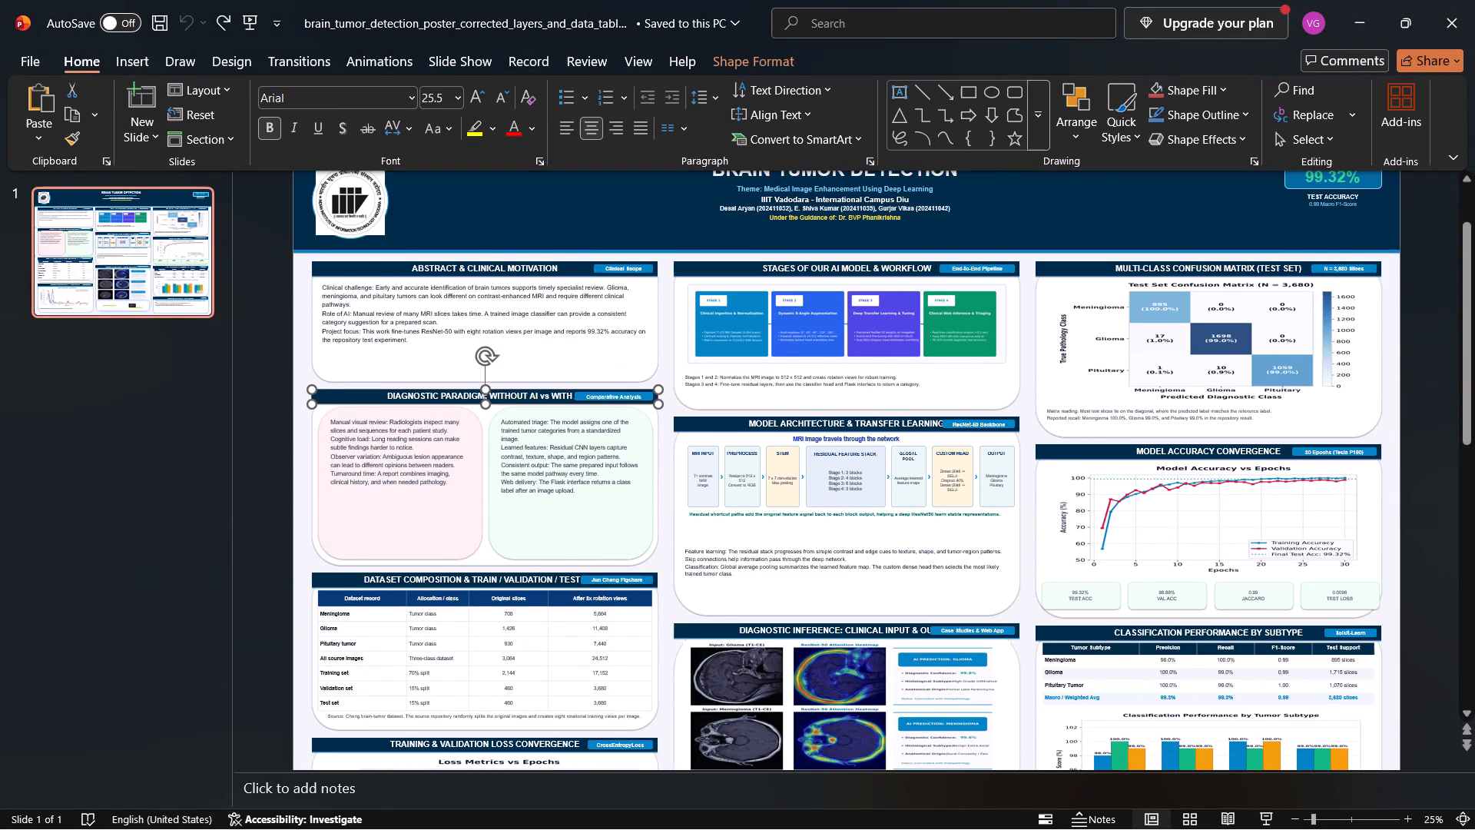
scroll(886, 526, "up", 3, "ctrl")
scroll(886, 526, "down", 1)
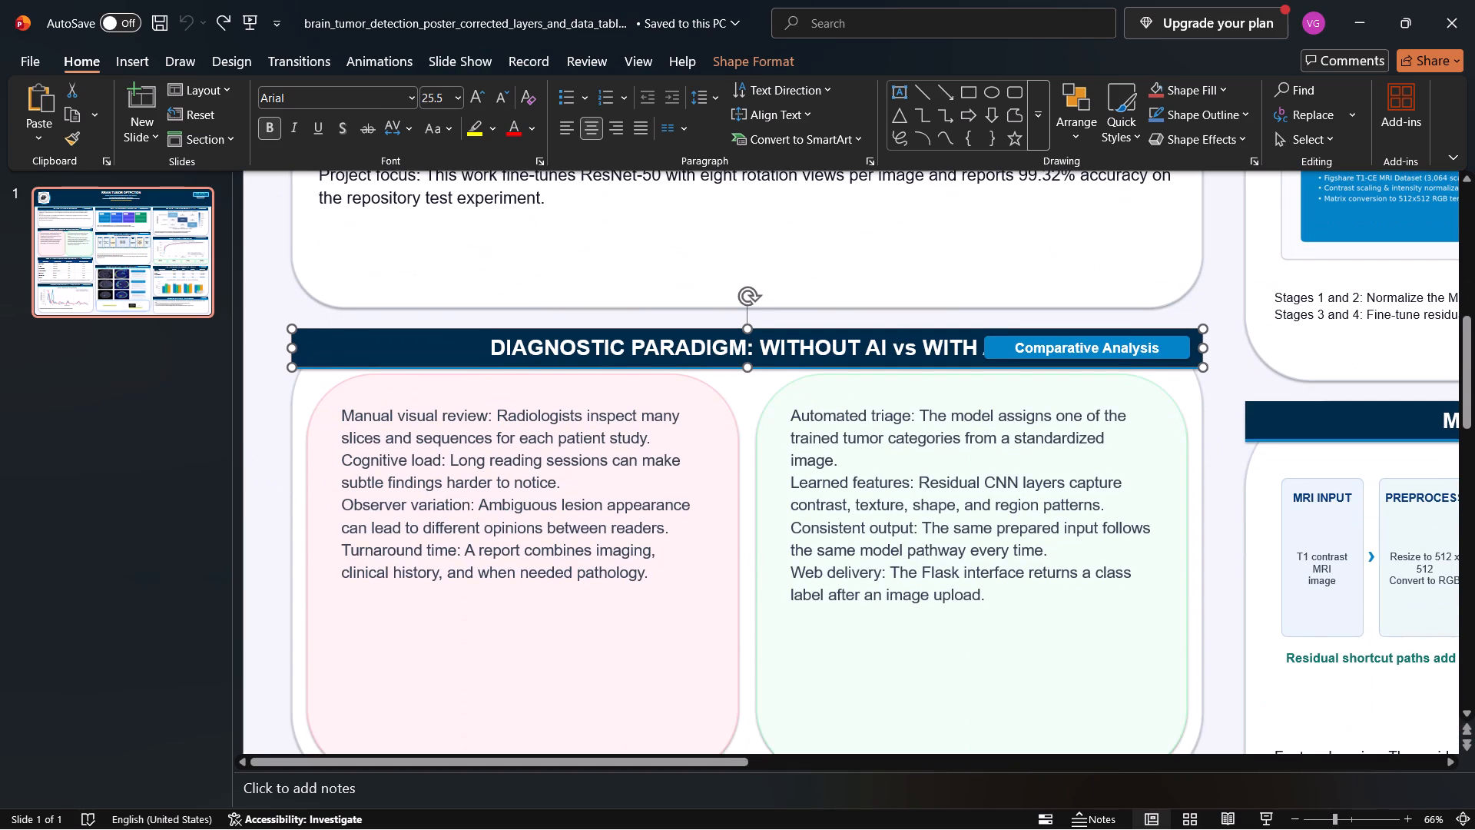
scroll(1119, 521, "down", 1, "ctrl")
scroll(1248, 517, "left", 1)
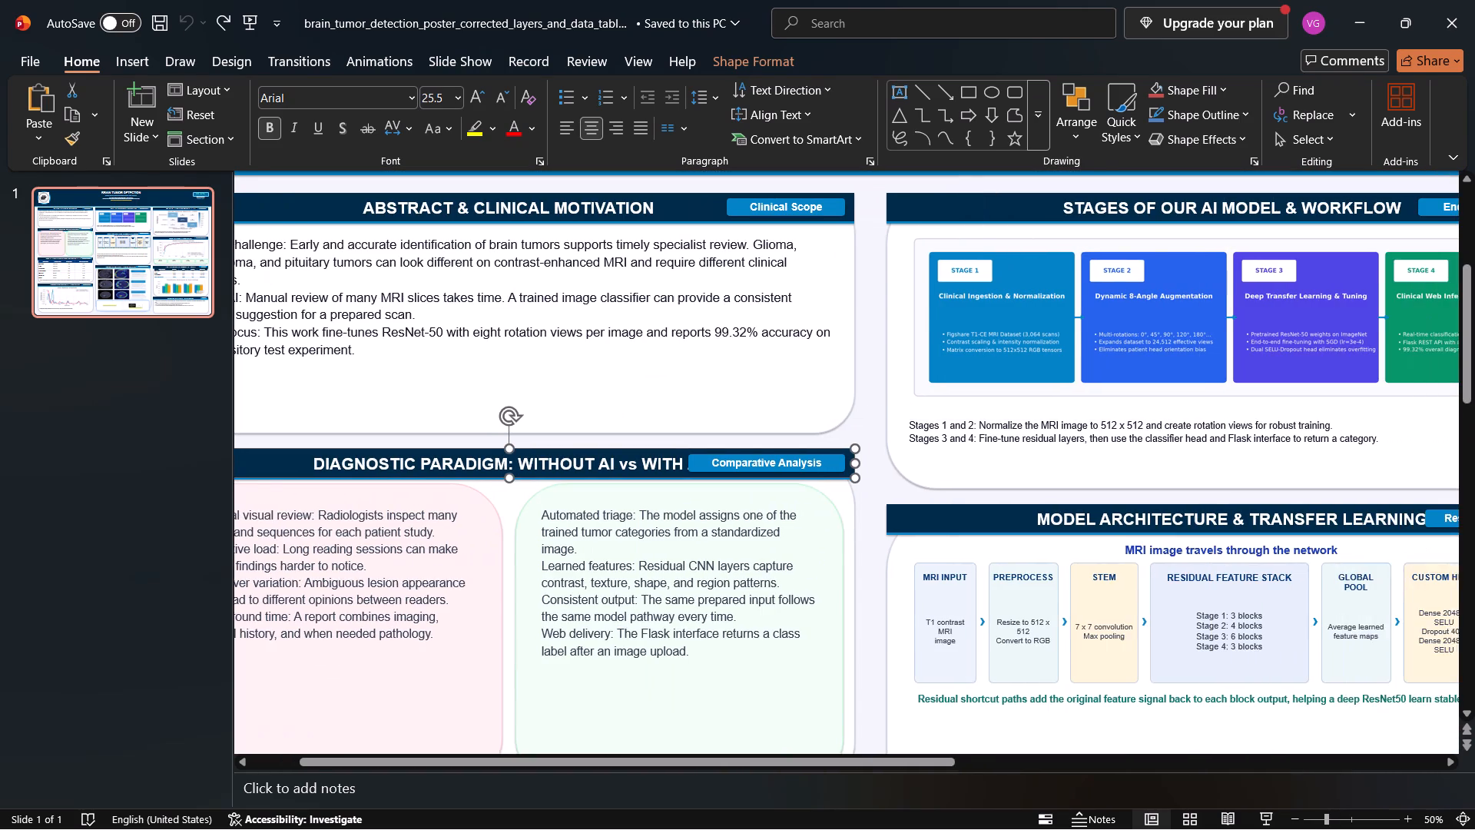
scroll(1248, 517, "left", 2)
scroll(1248, 517, "down", 1)
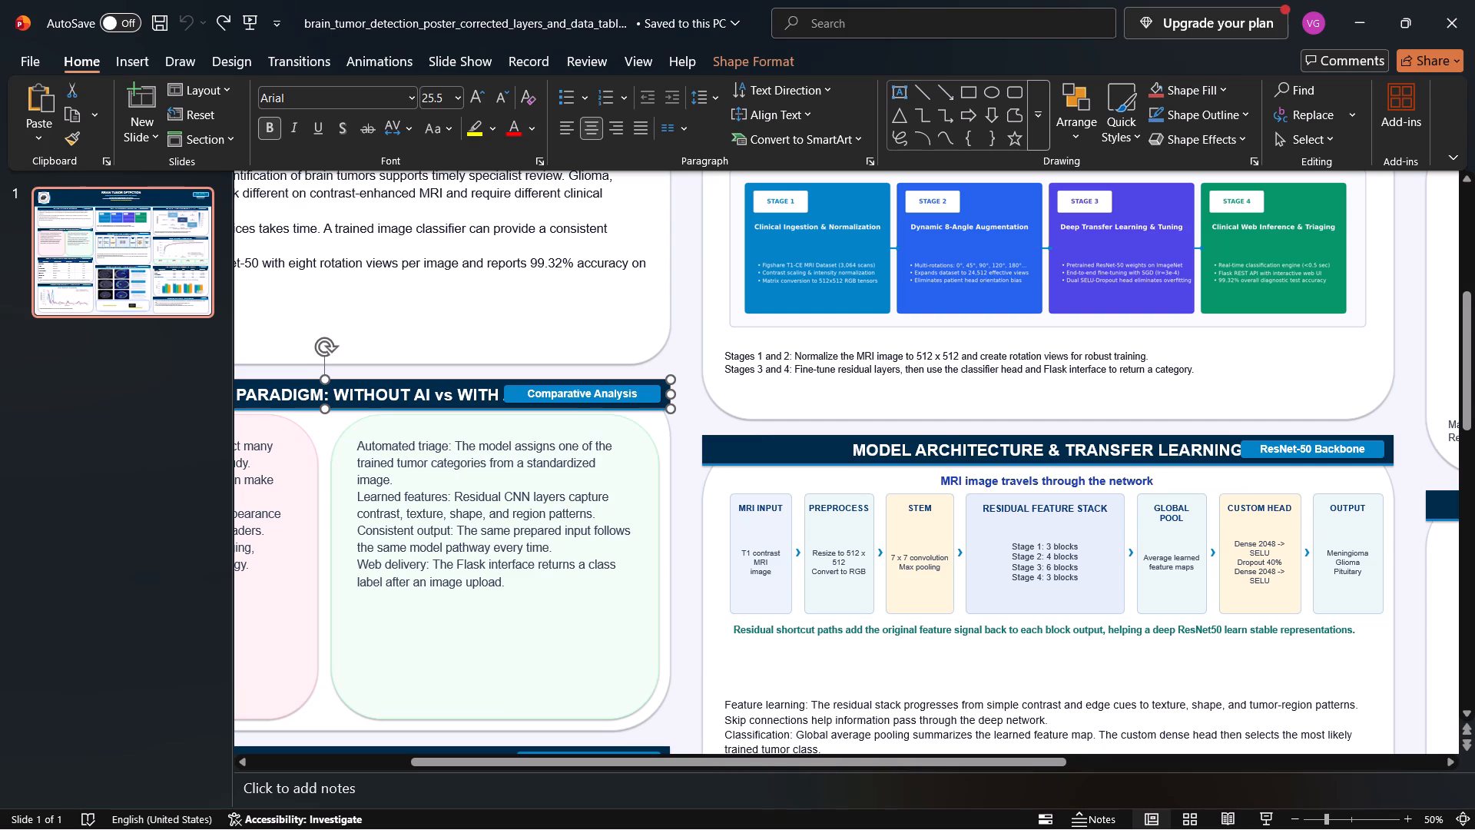
scroll(1042, 647, "down", 1, "ctrl")
scroll(1042, 647, "down", 3)
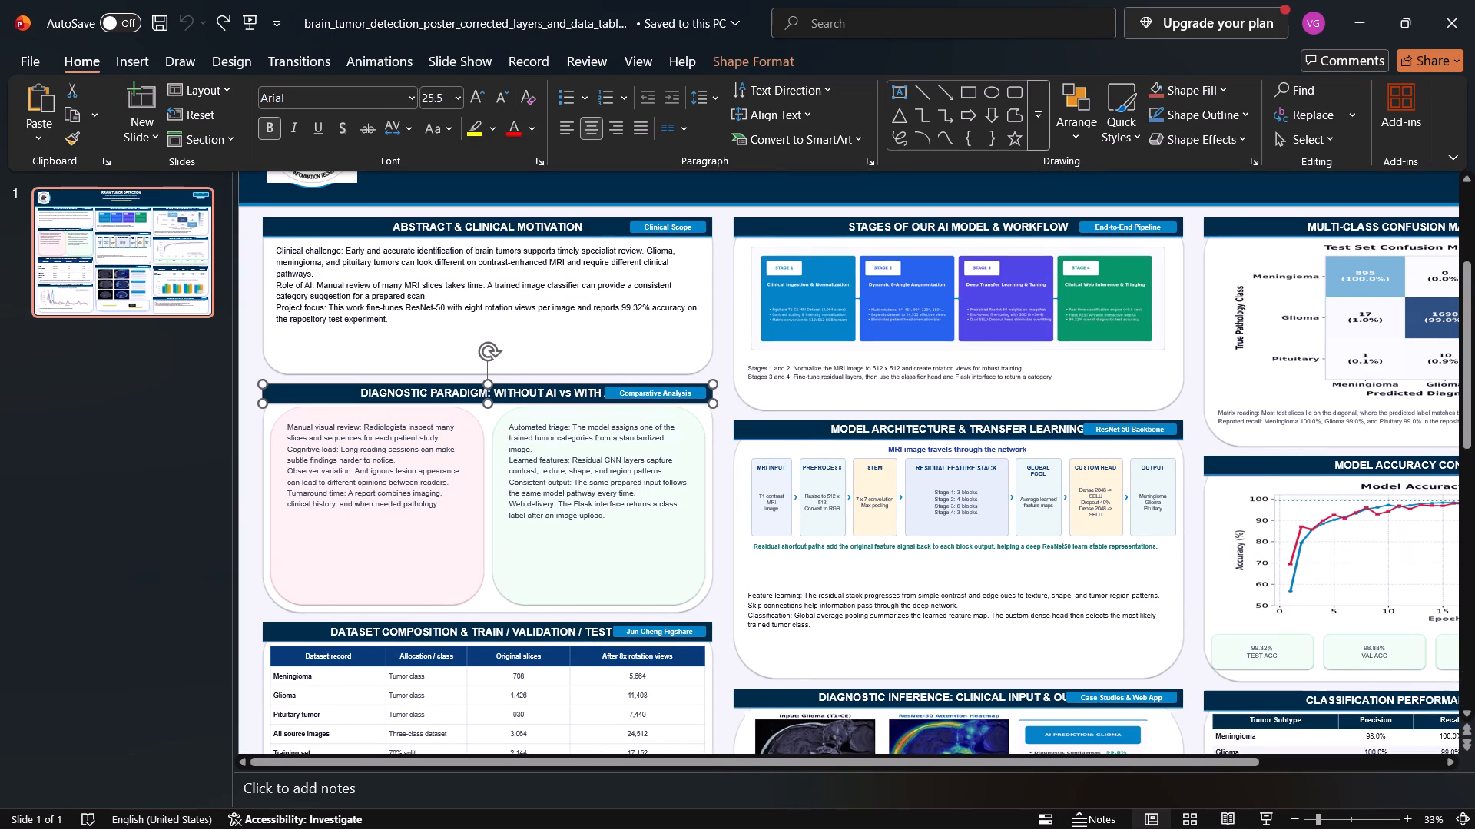
scroll(1042, 647, "down", 6)
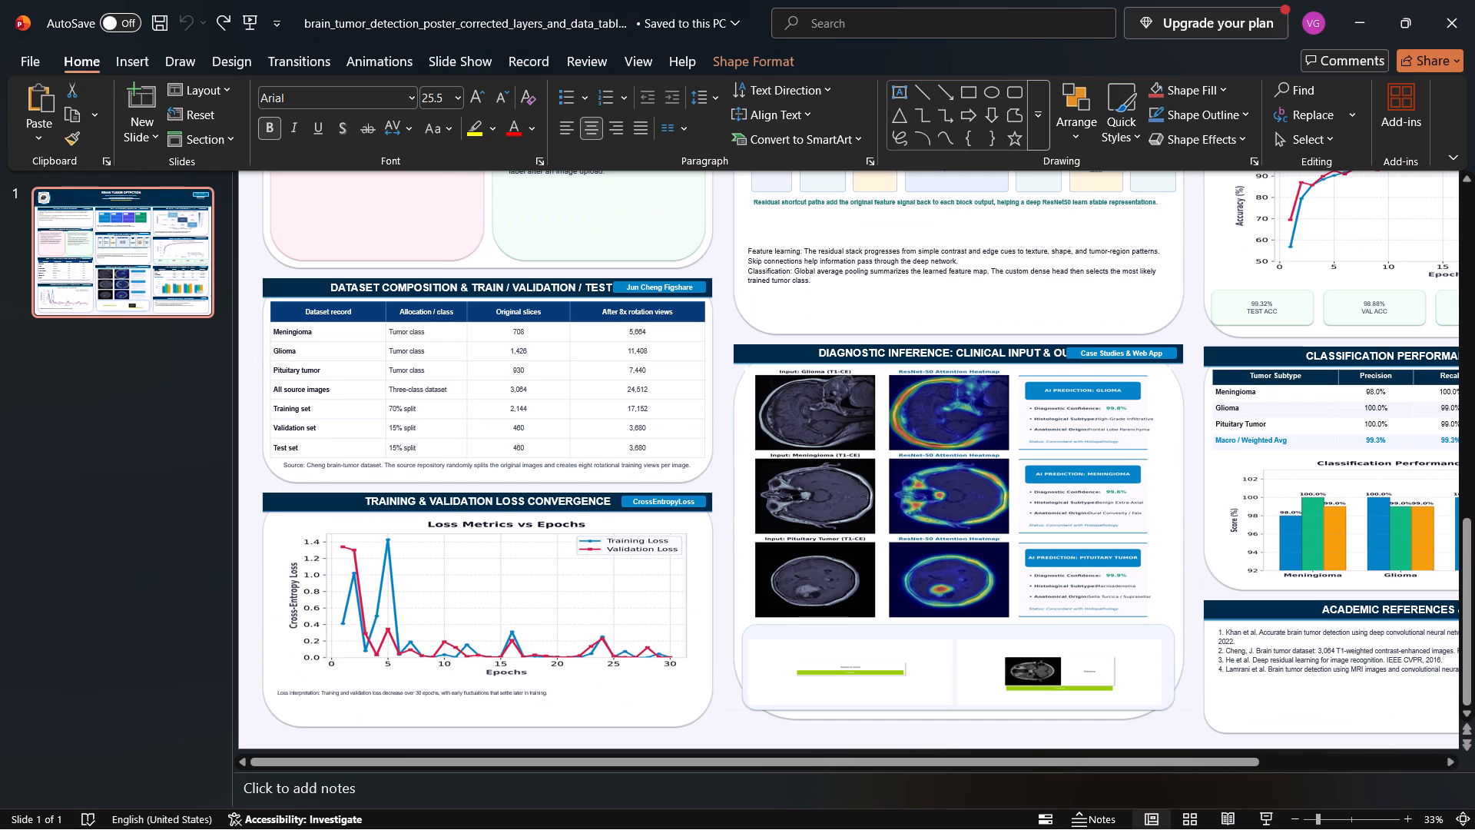
scroll(1100, 669, "up", 12)
left_click(1474, 0)
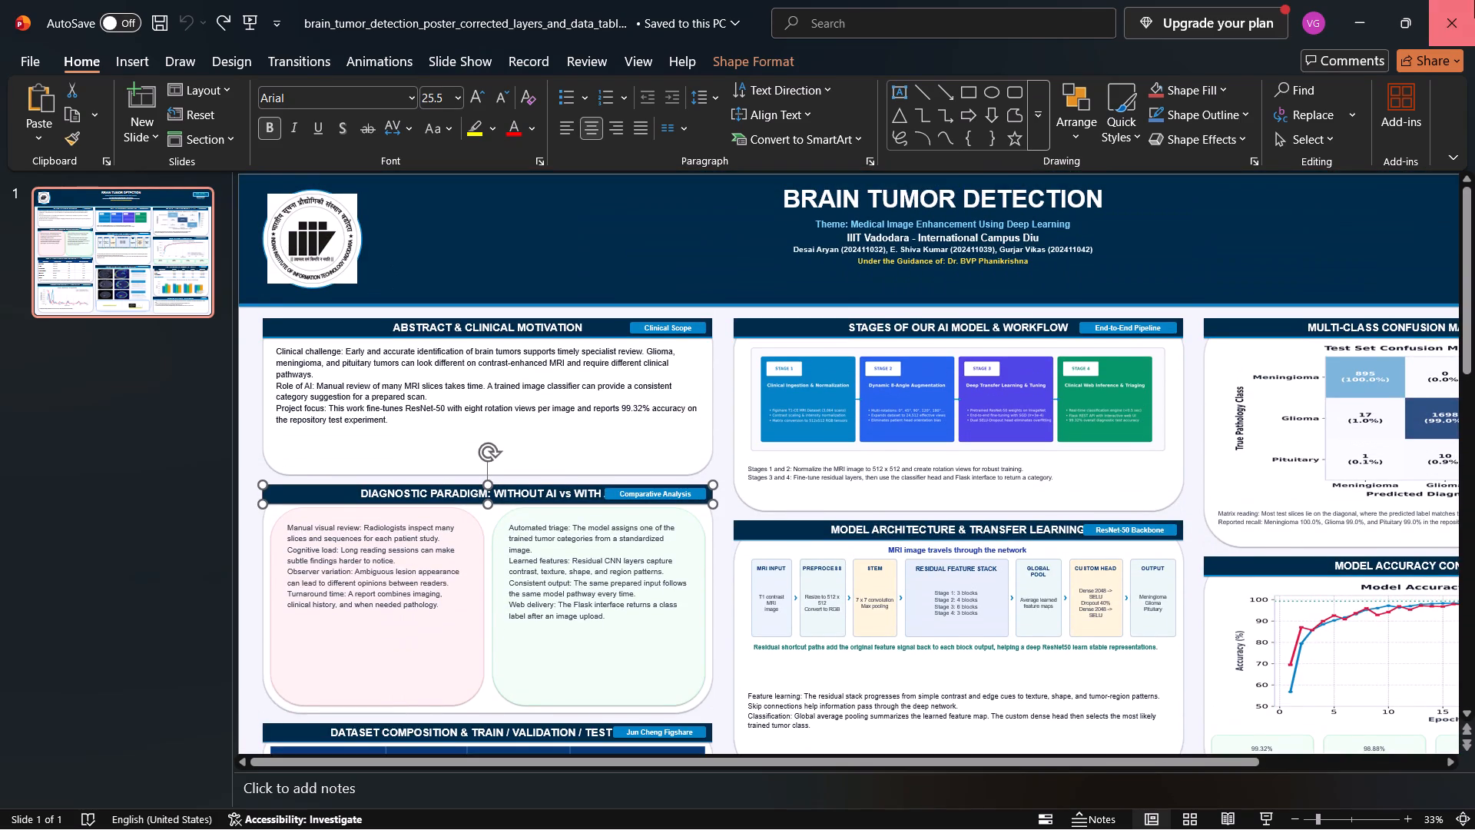
Switch to the fixed (1) poster in PowerPoint and examine its architecture, workflow, inference, loss, accuracy and confusion matrix panels.
key("alt+Tab")
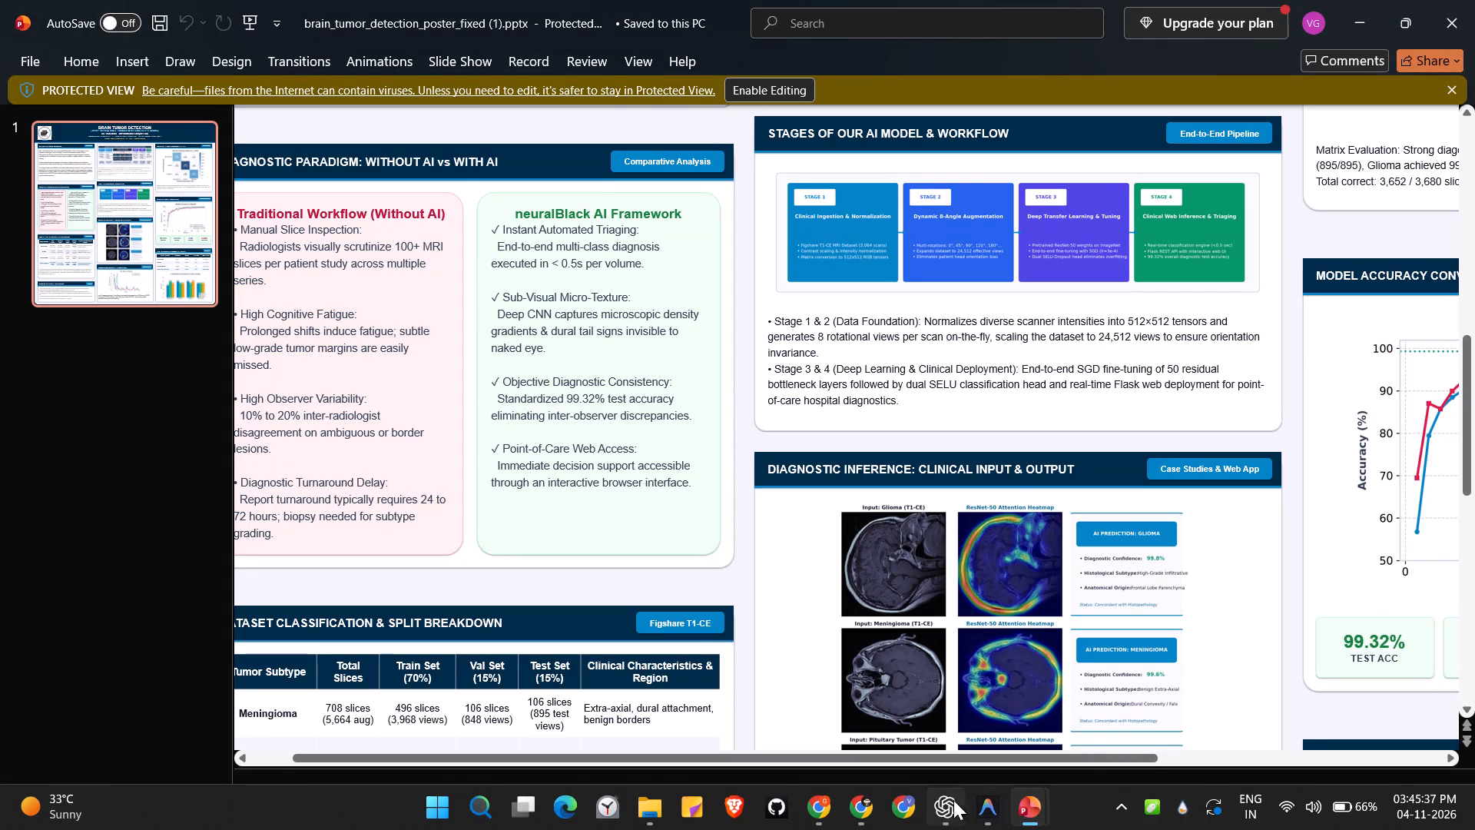
left_click(1079, 728)
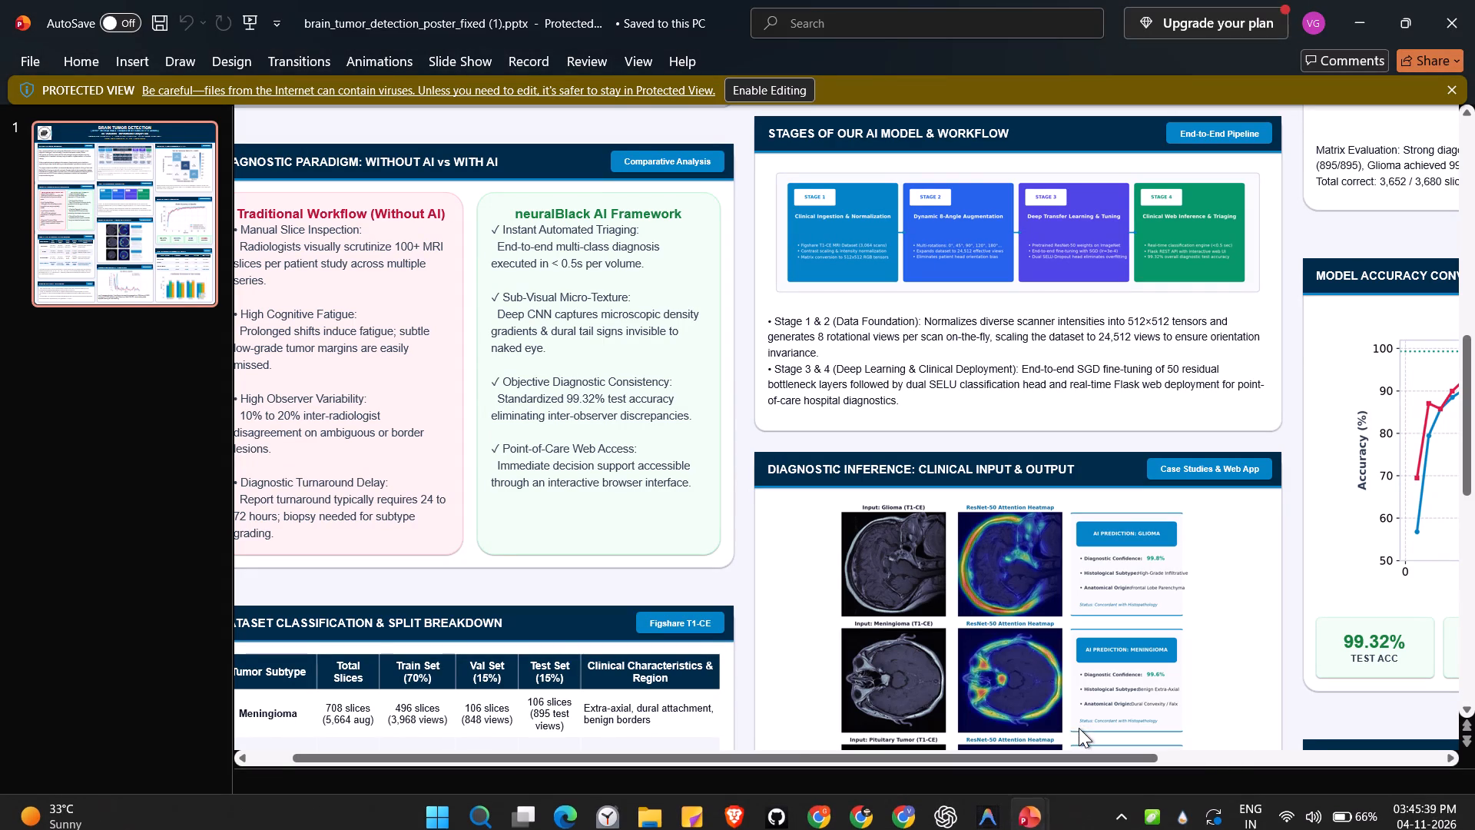
scroll(997, 554, "down", 2)
scroll(997, 554, "up", 3)
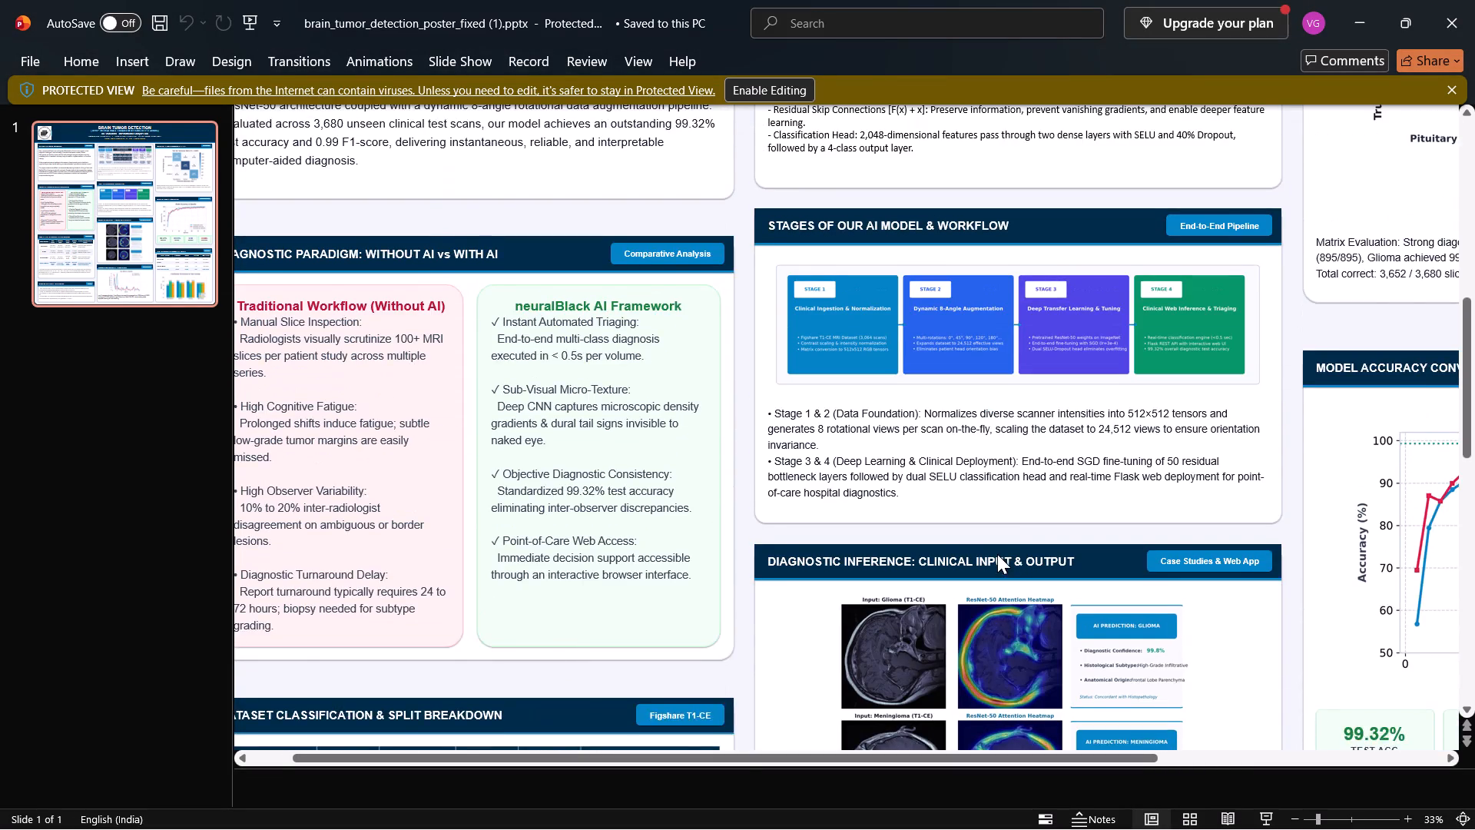
scroll(997, 554, "down", 4)
scroll(997, 554, "up", 11)
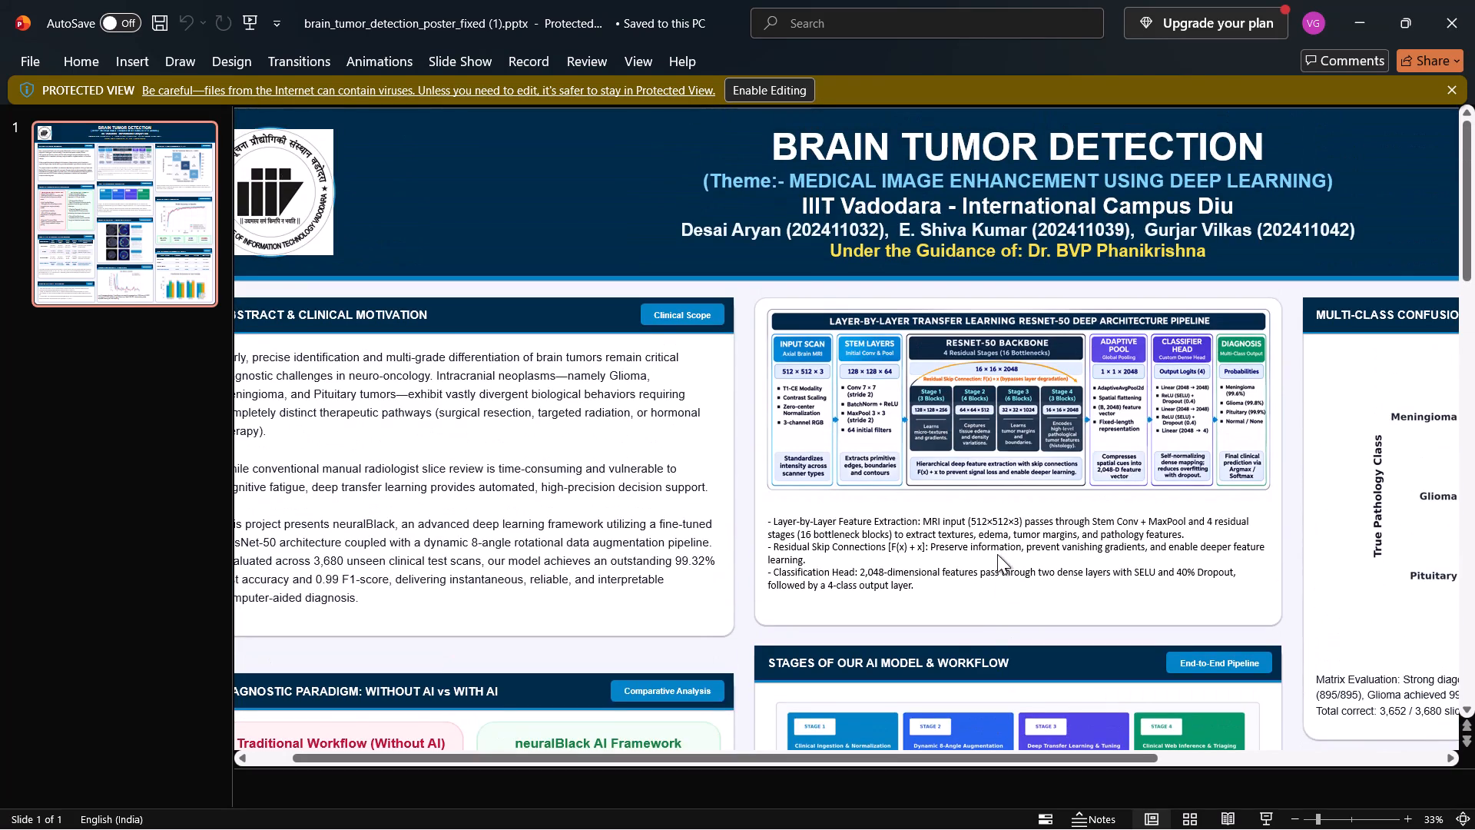
scroll(1006, 531, "down", 6)
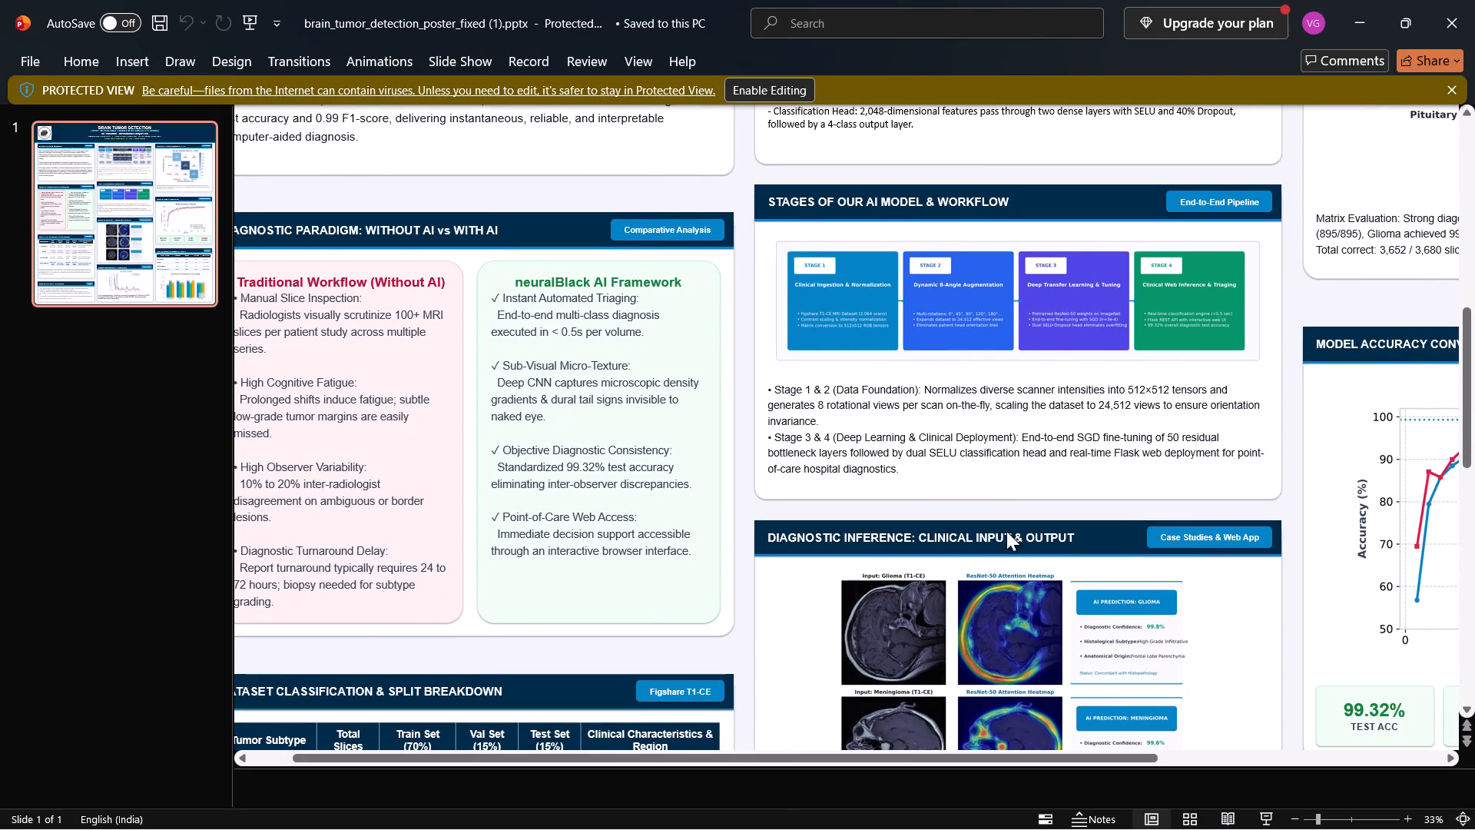
scroll(1006, 531, "down", 5)
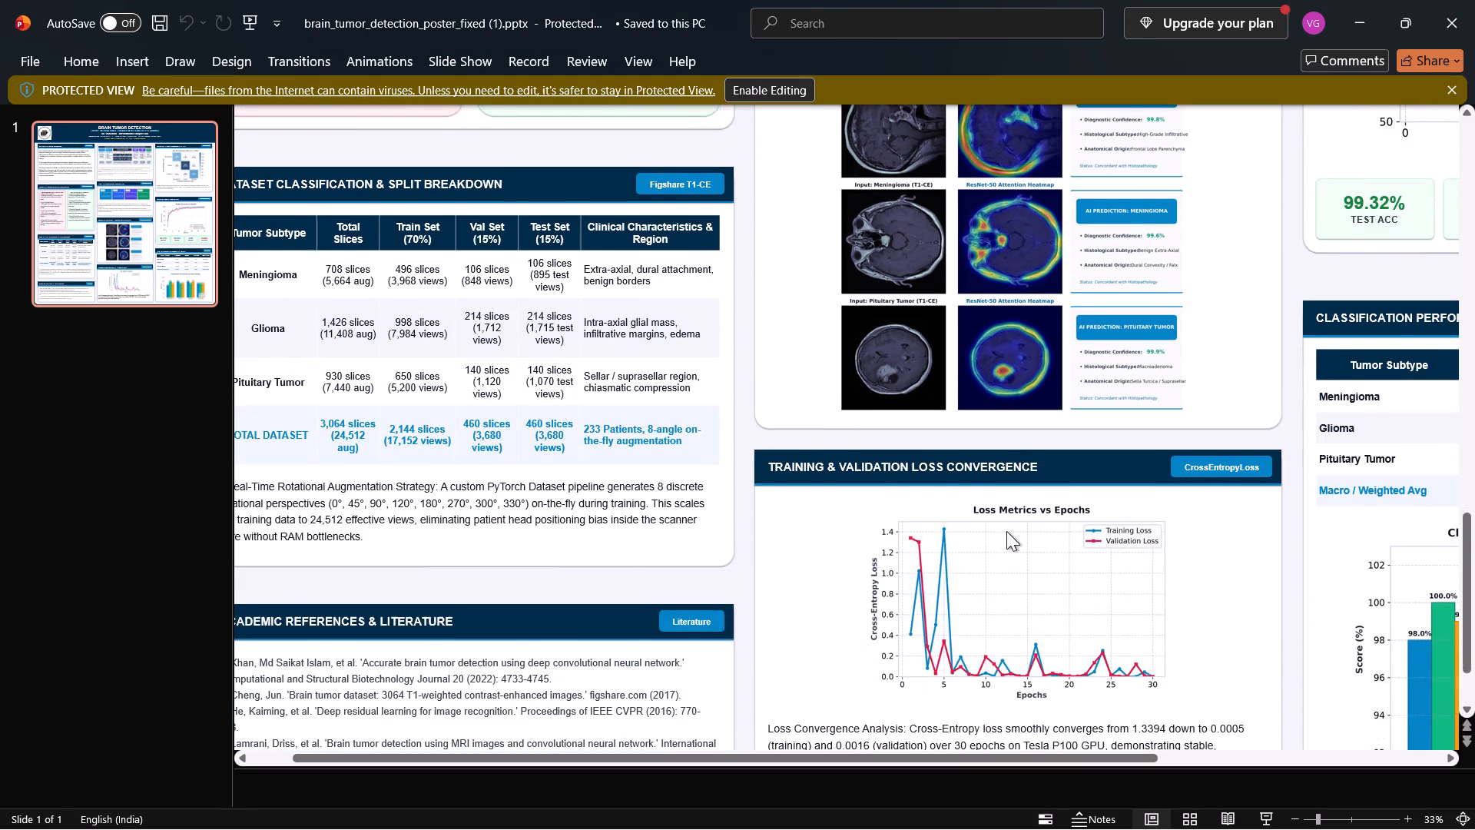
scroll(1006, 531, "down", 3)
scroll(1006, 531, "left", 4)
scroll(1006, 531, "up", 4)
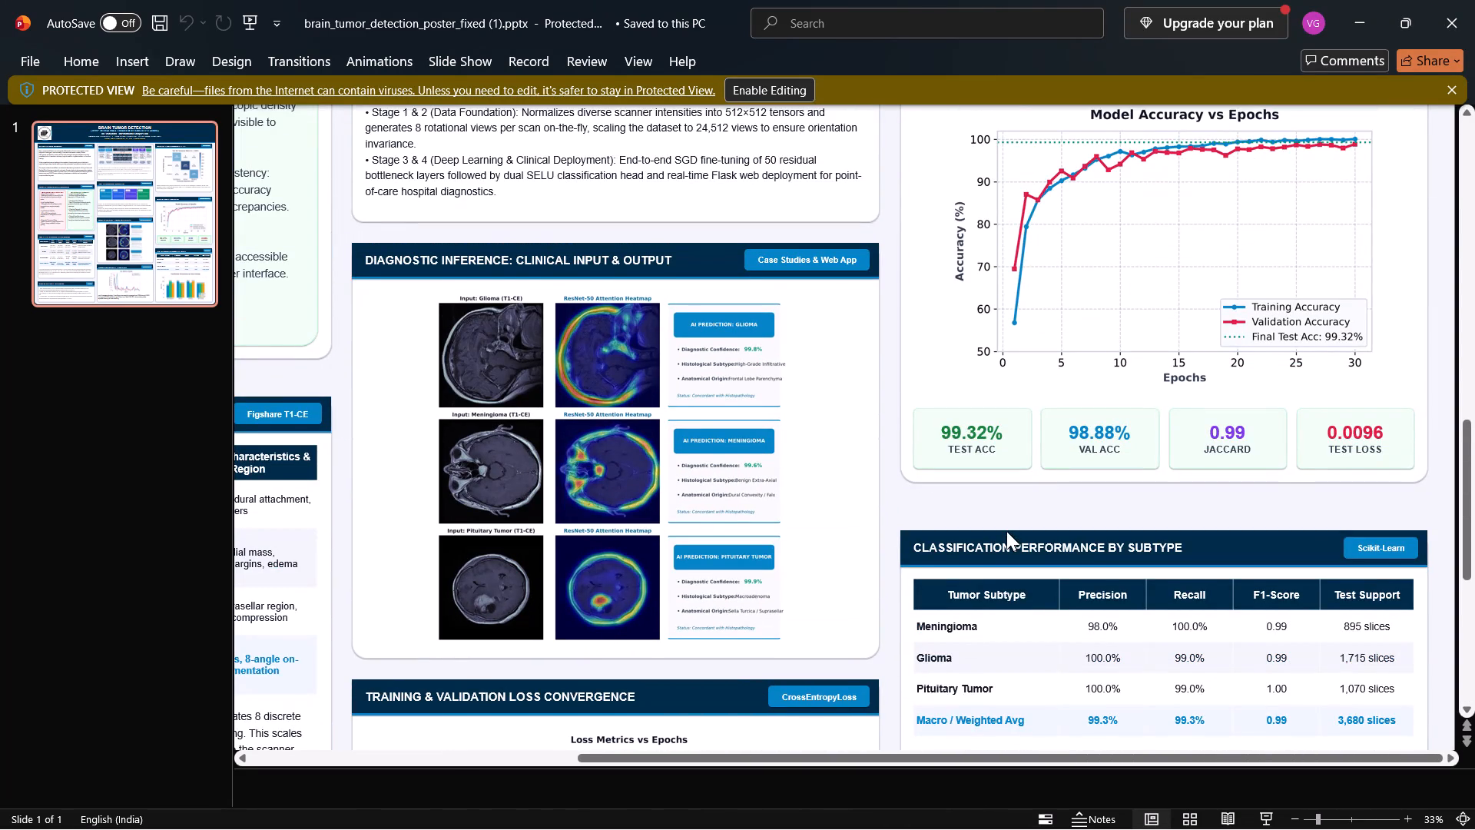
scroll(1006, 531, "up", 2)
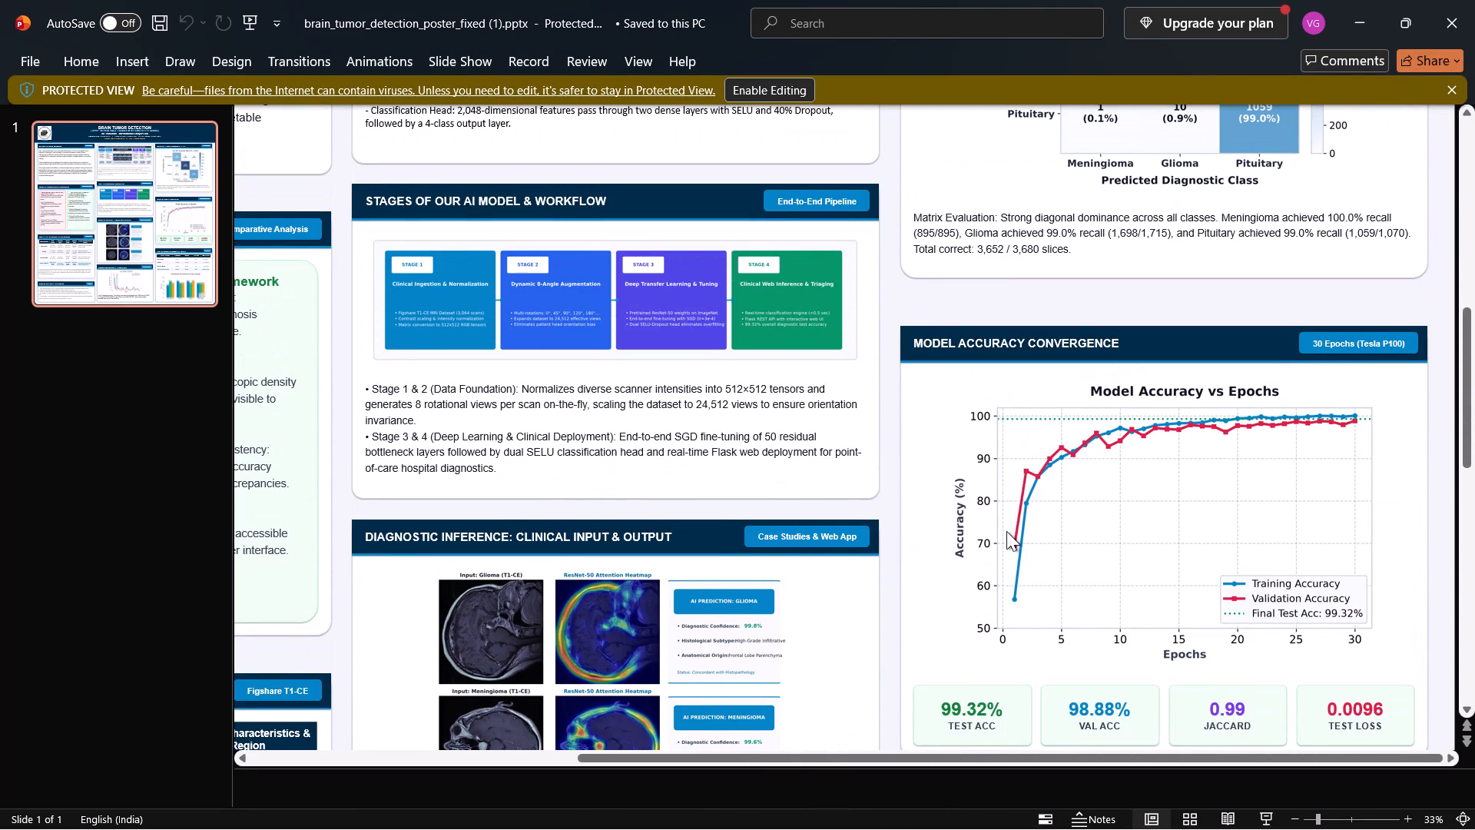
scroll(1006, 531, "up", 2)
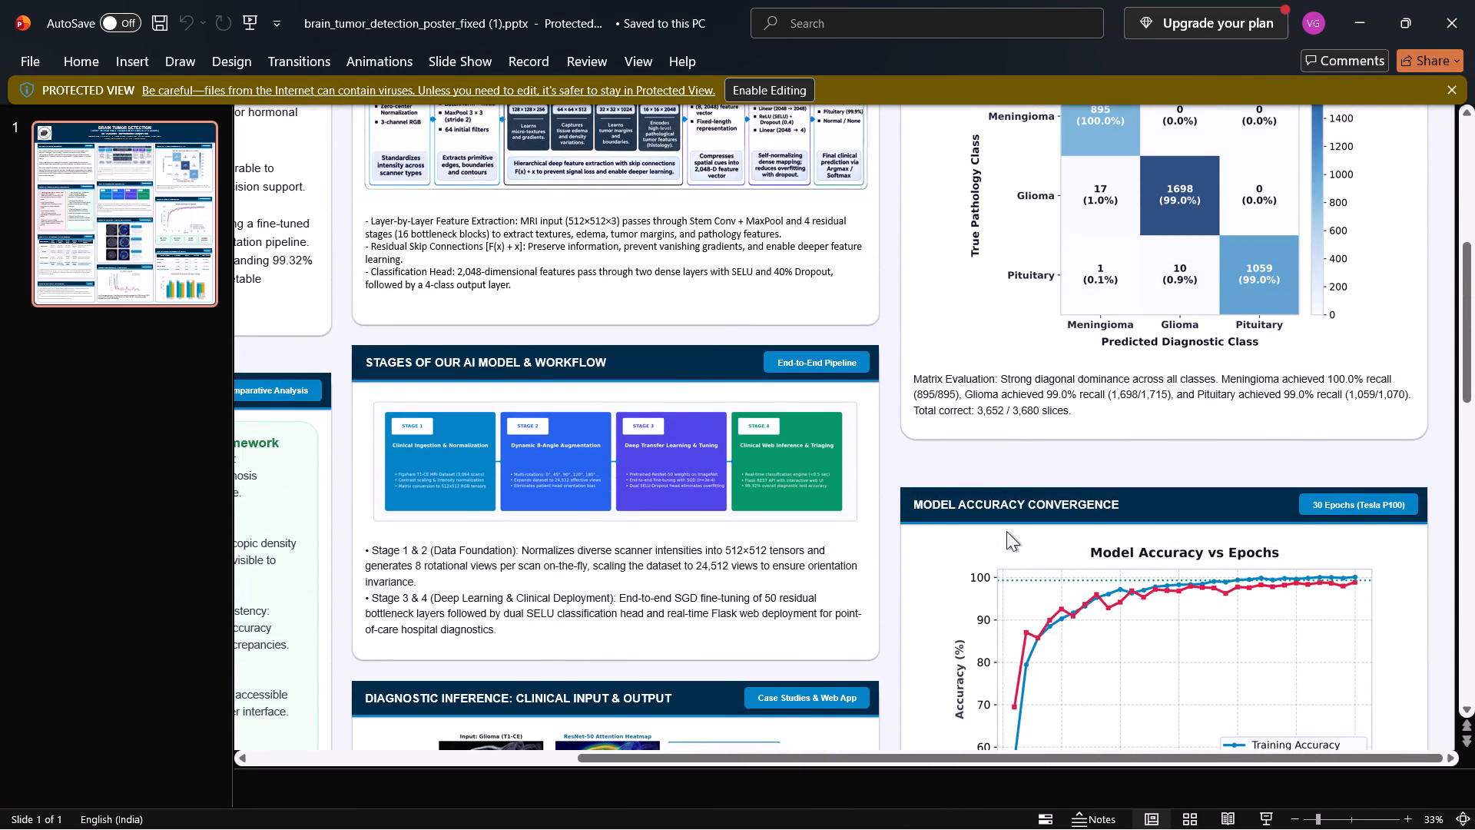
scroll(1006, 531, "down", 3)
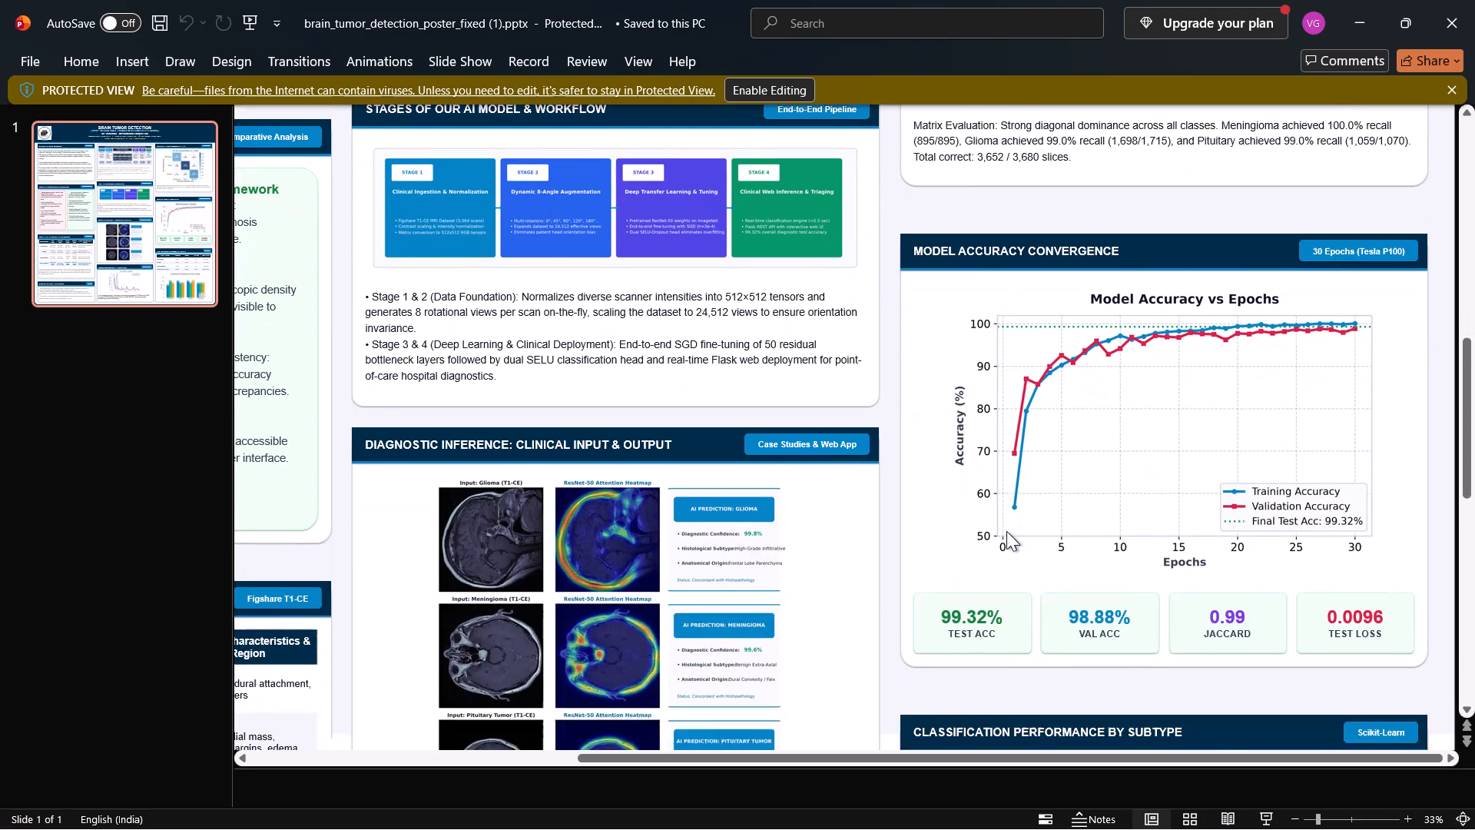
scroll(1006, 531, "down", 1)
scroll(1006, 531, "up", 4)
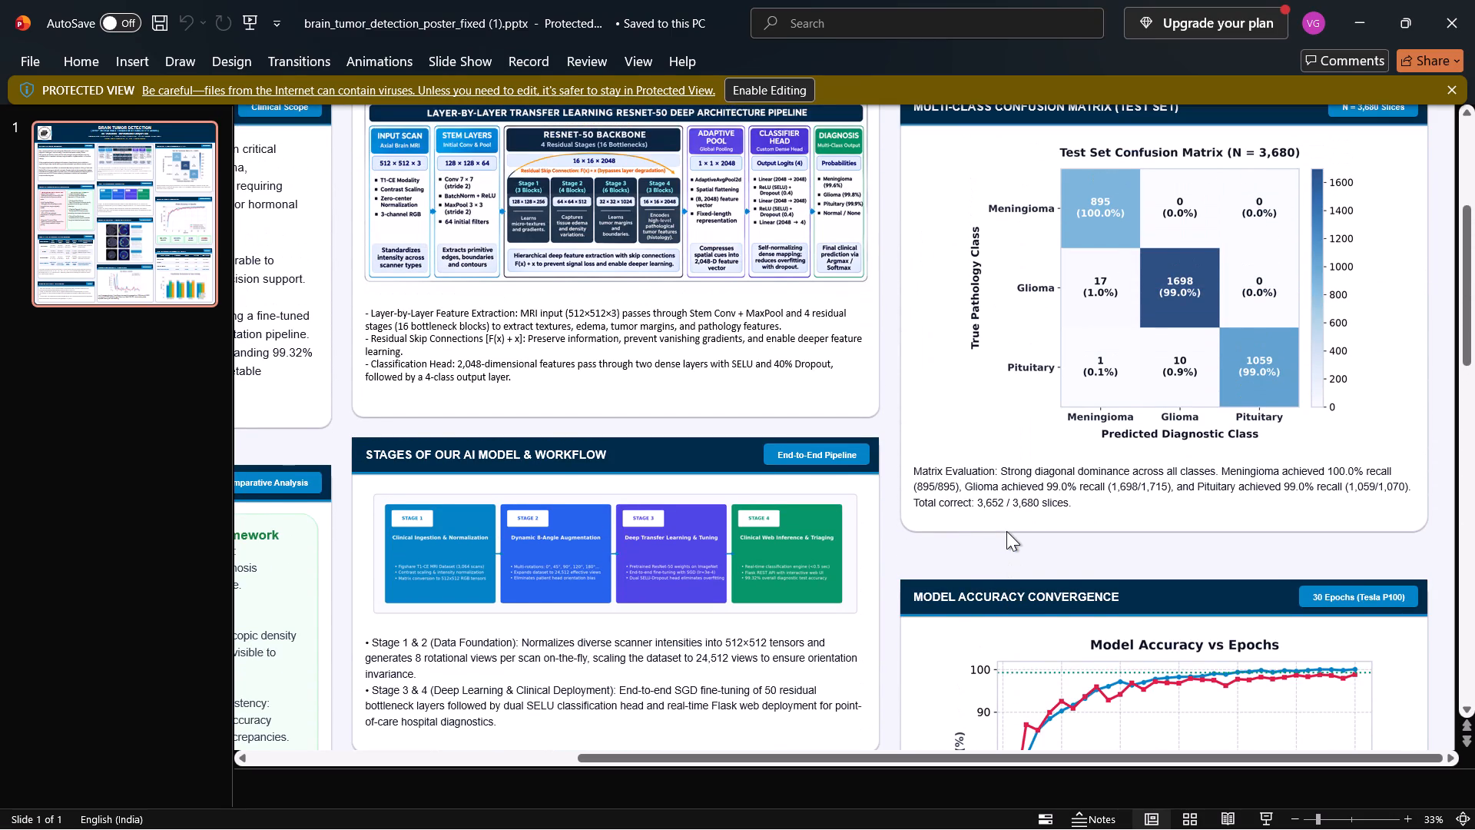
scroll(1006, 531, "up", 2)
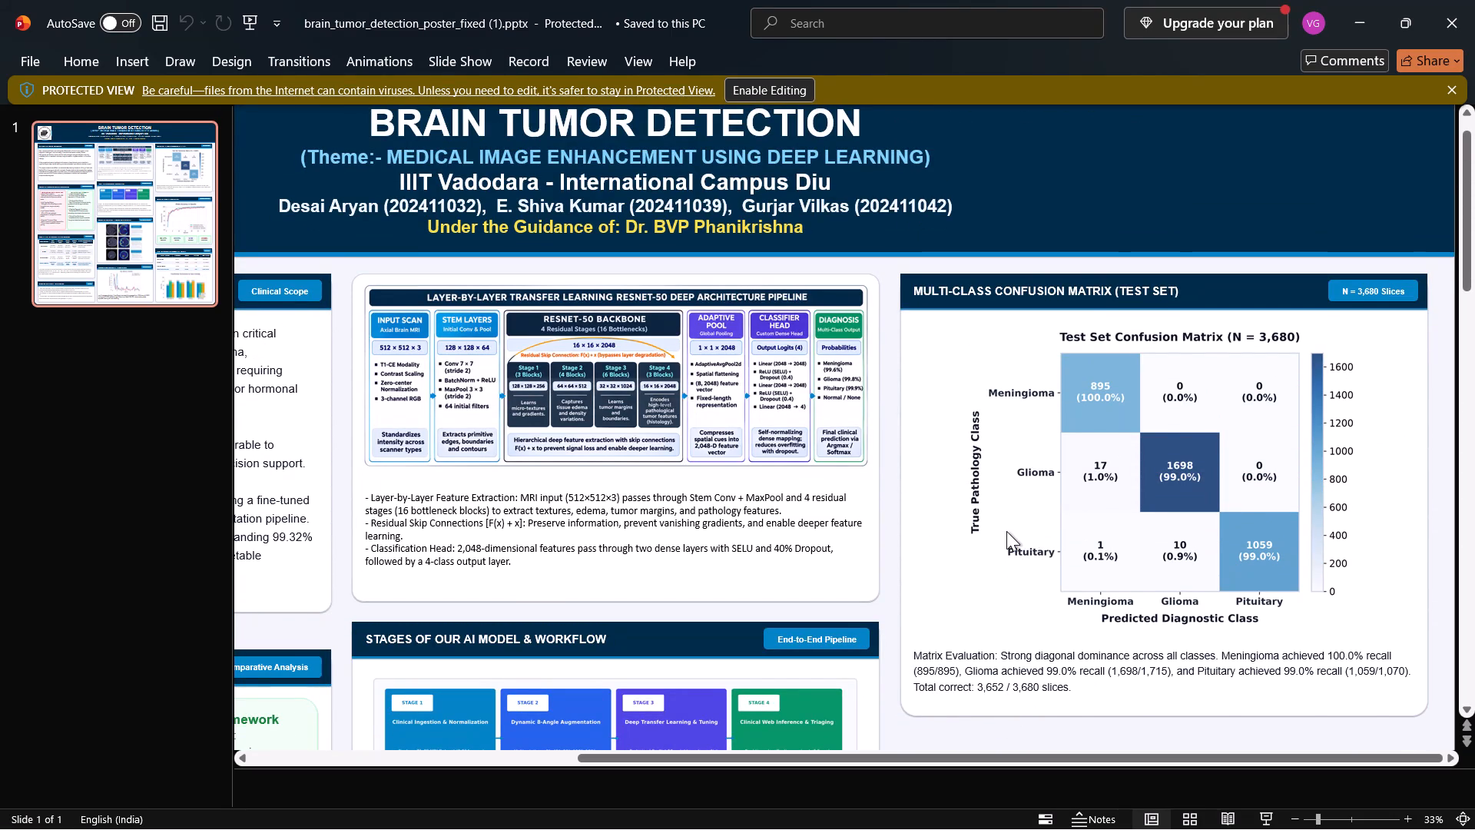
Examine the poster's first column, covering the abstract, diagnostic paradigm comparison, dataset table and references.
scroll(1006, 531, "right", 5)
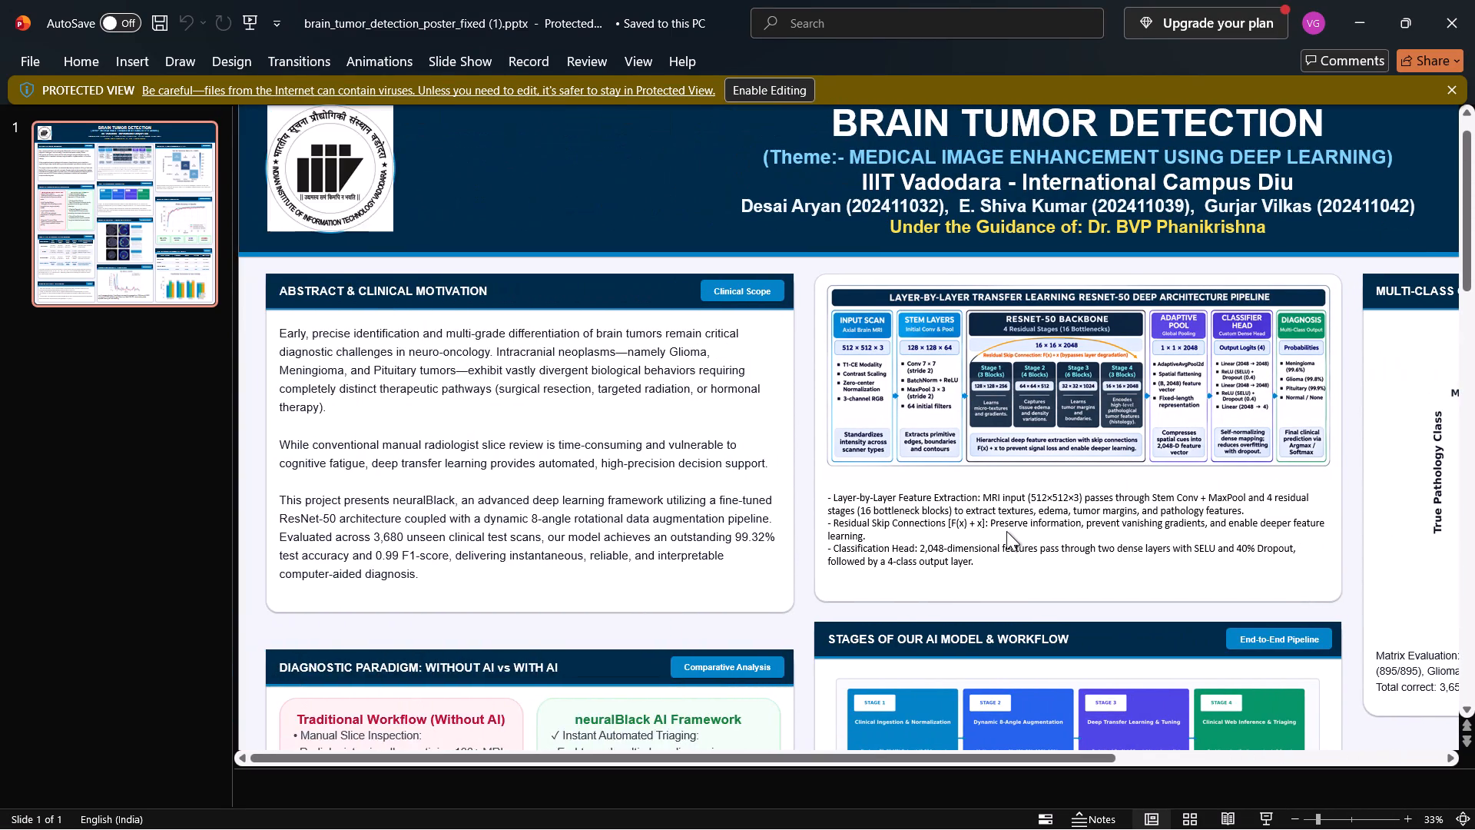
scroll(1006, 531, "down", 8)
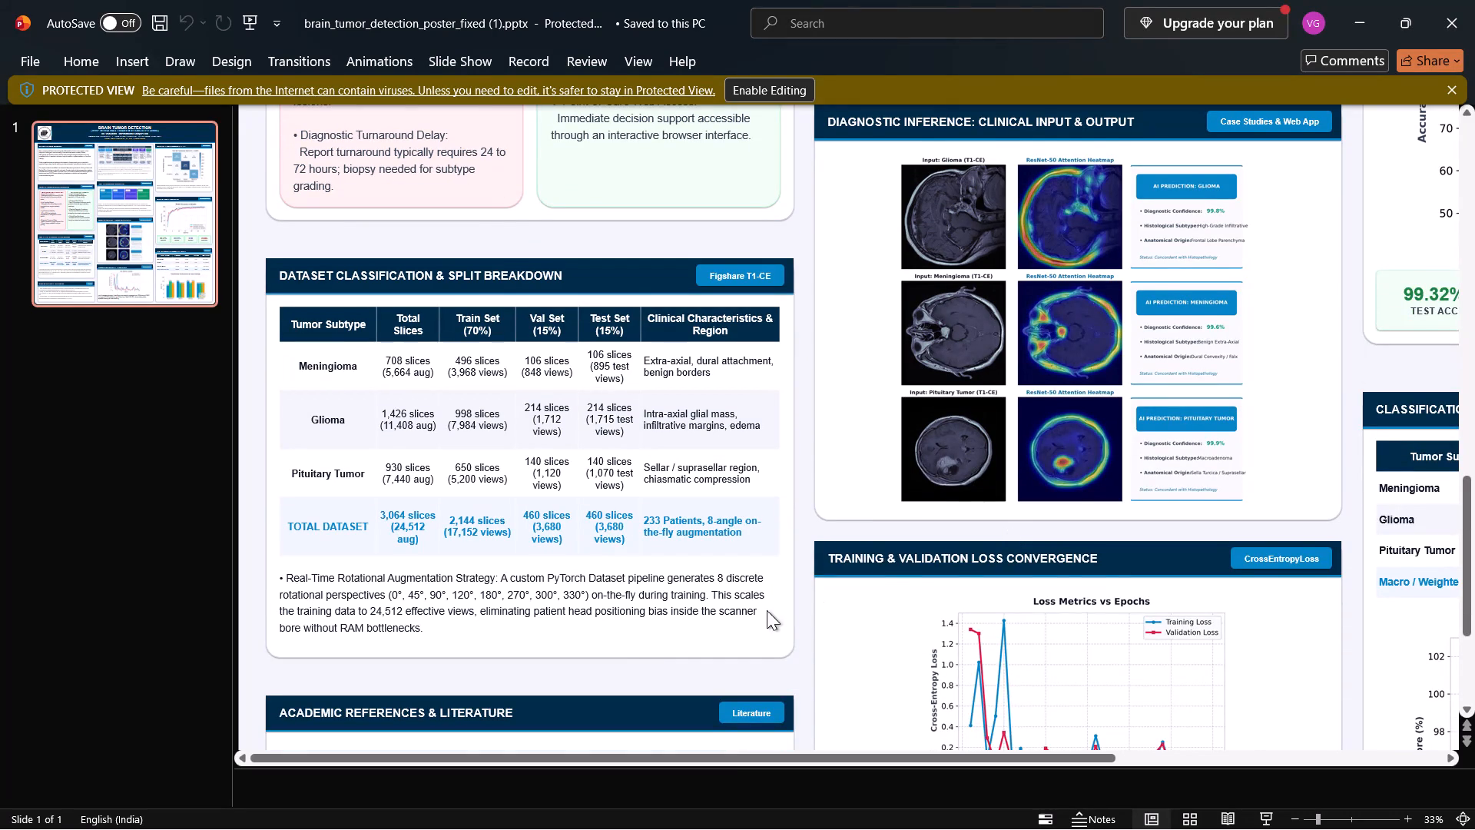
scroll(628, 641, "down", 1)
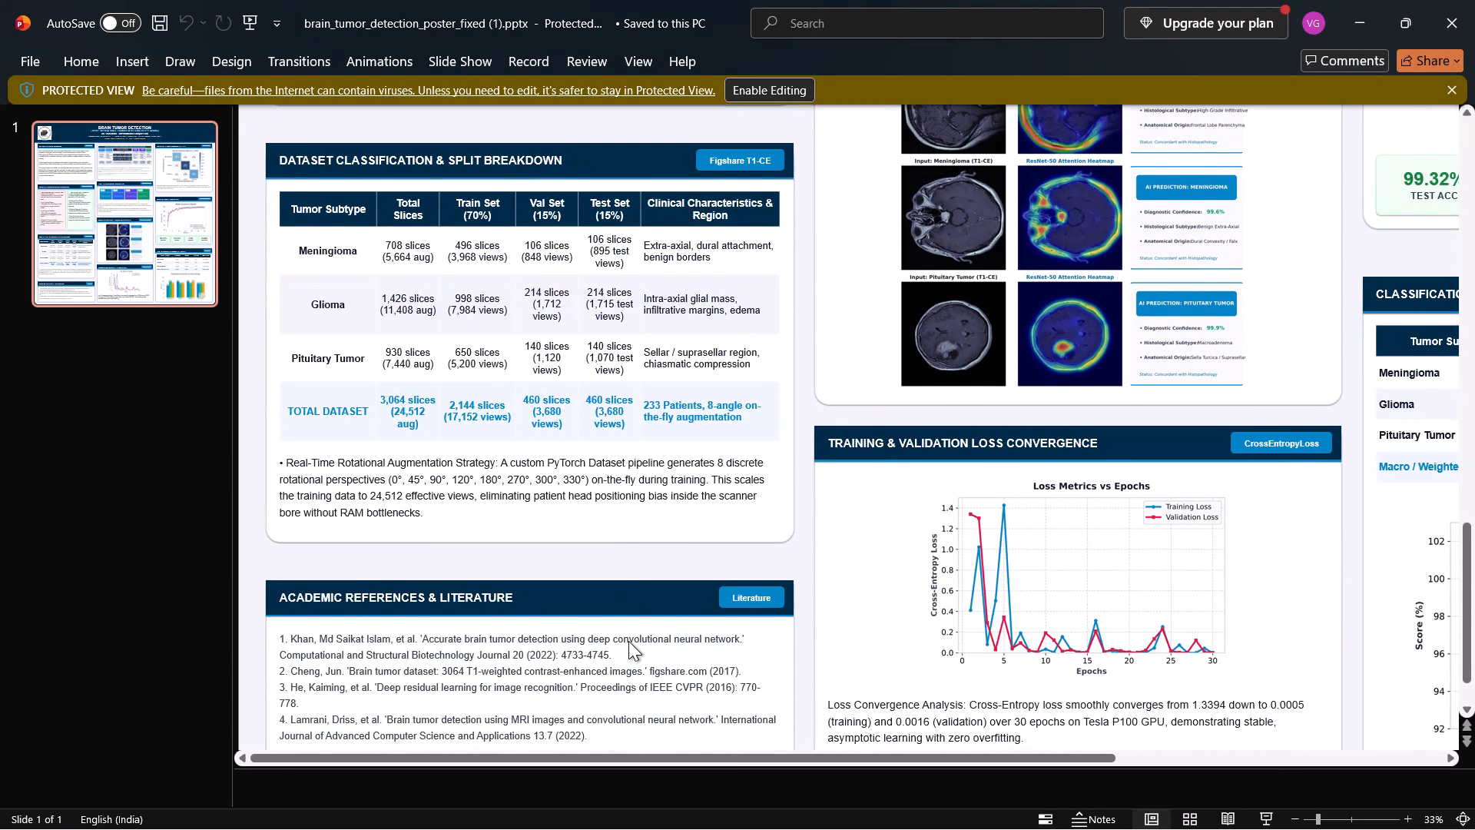
scroll(628, 641, "down", 1)
scroll(628, 641, "up", 3)
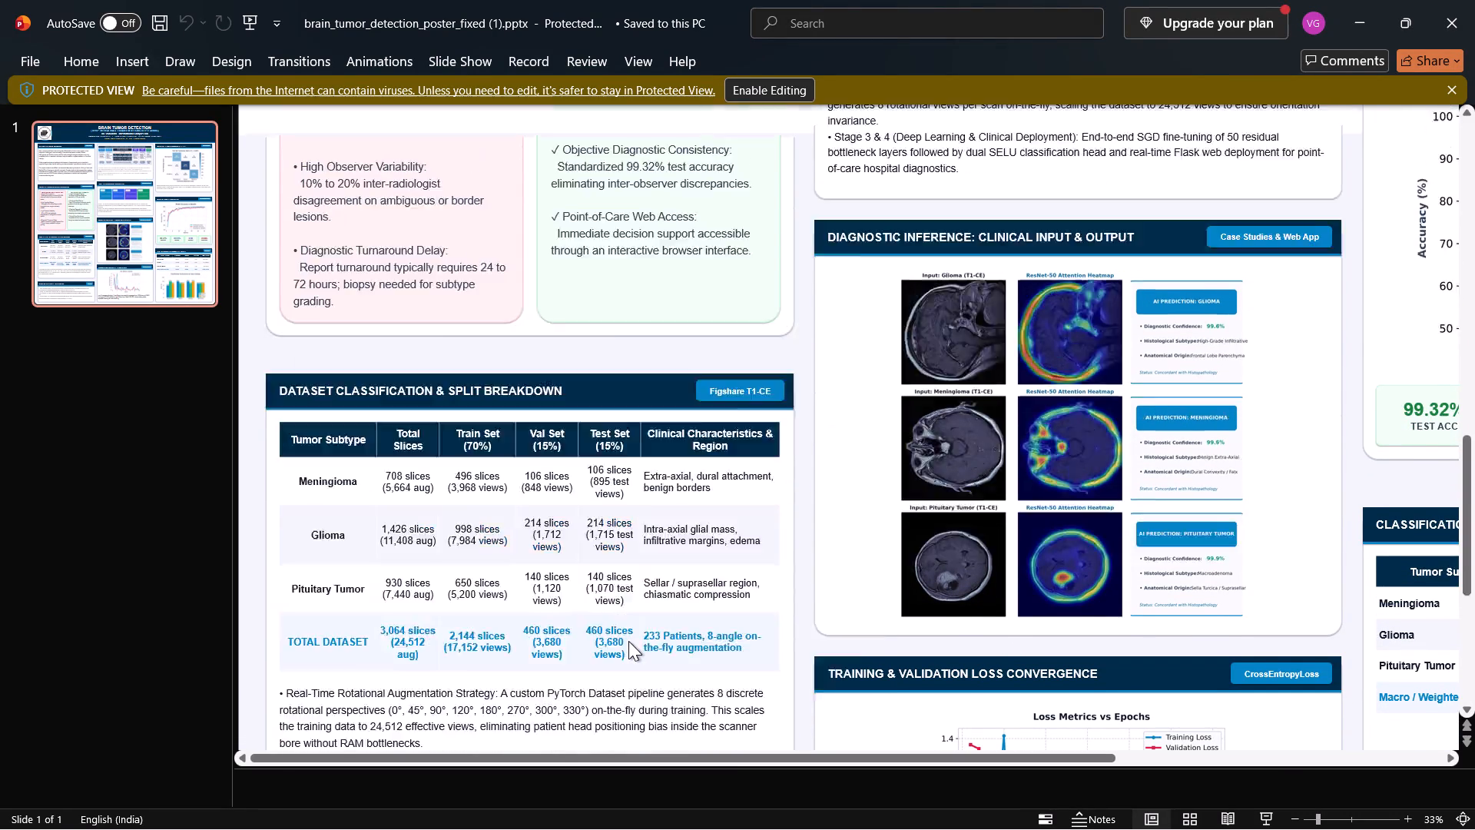
scroll(628, 641, "up", 2)
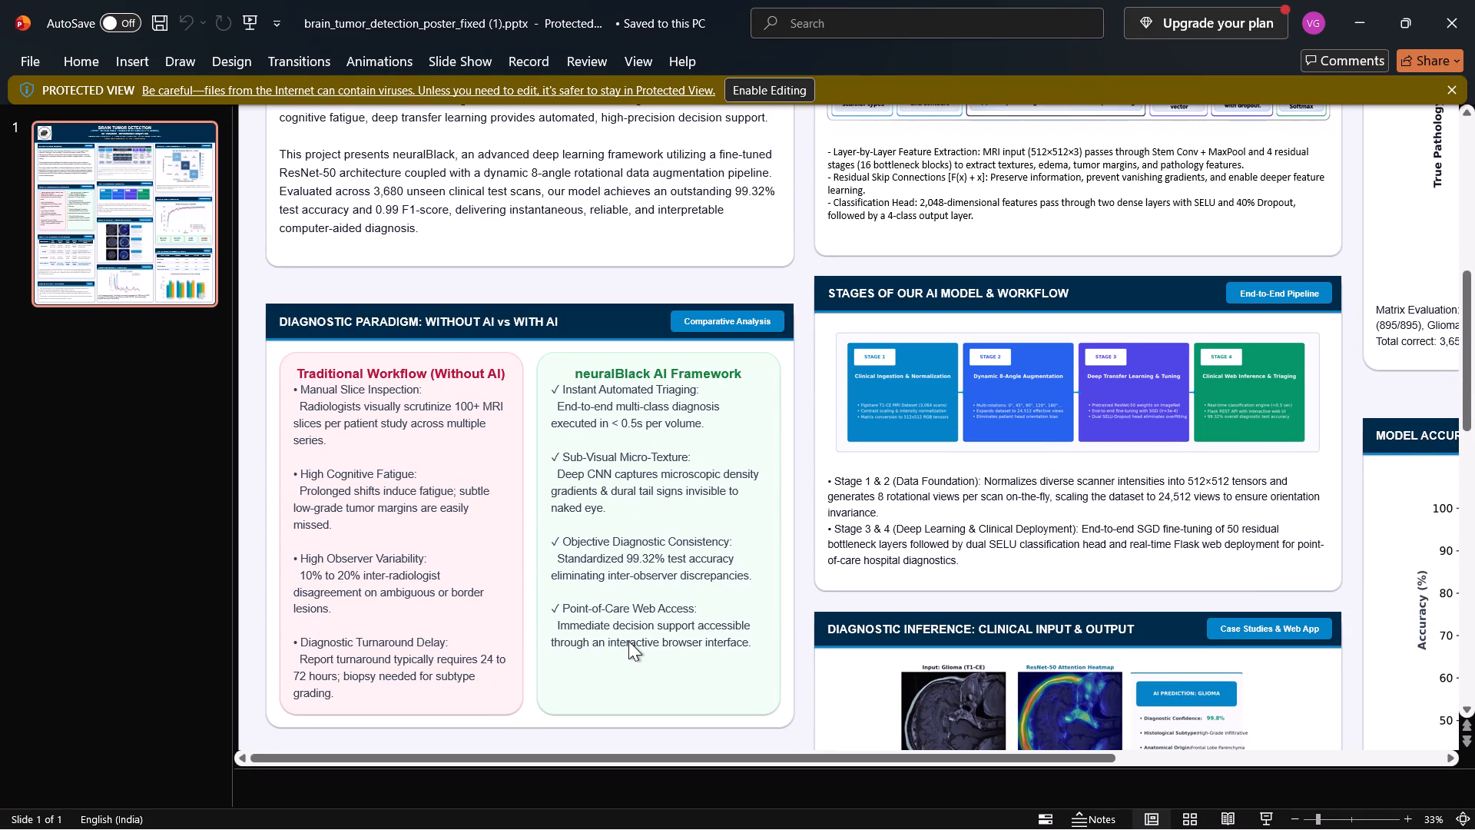
scroll(628, 641, "up", 2)
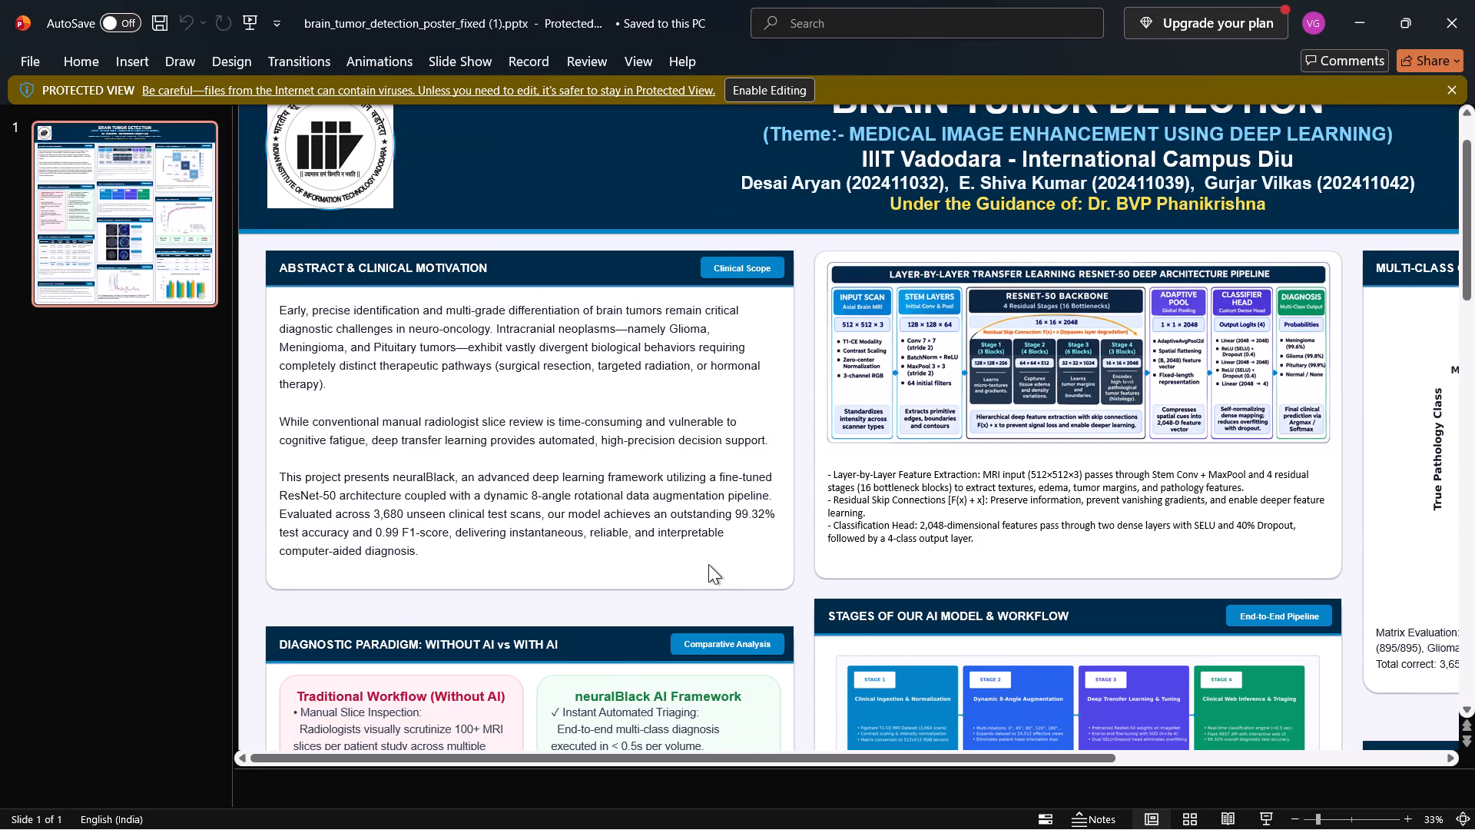
scroll(708, 564, "down", 2)
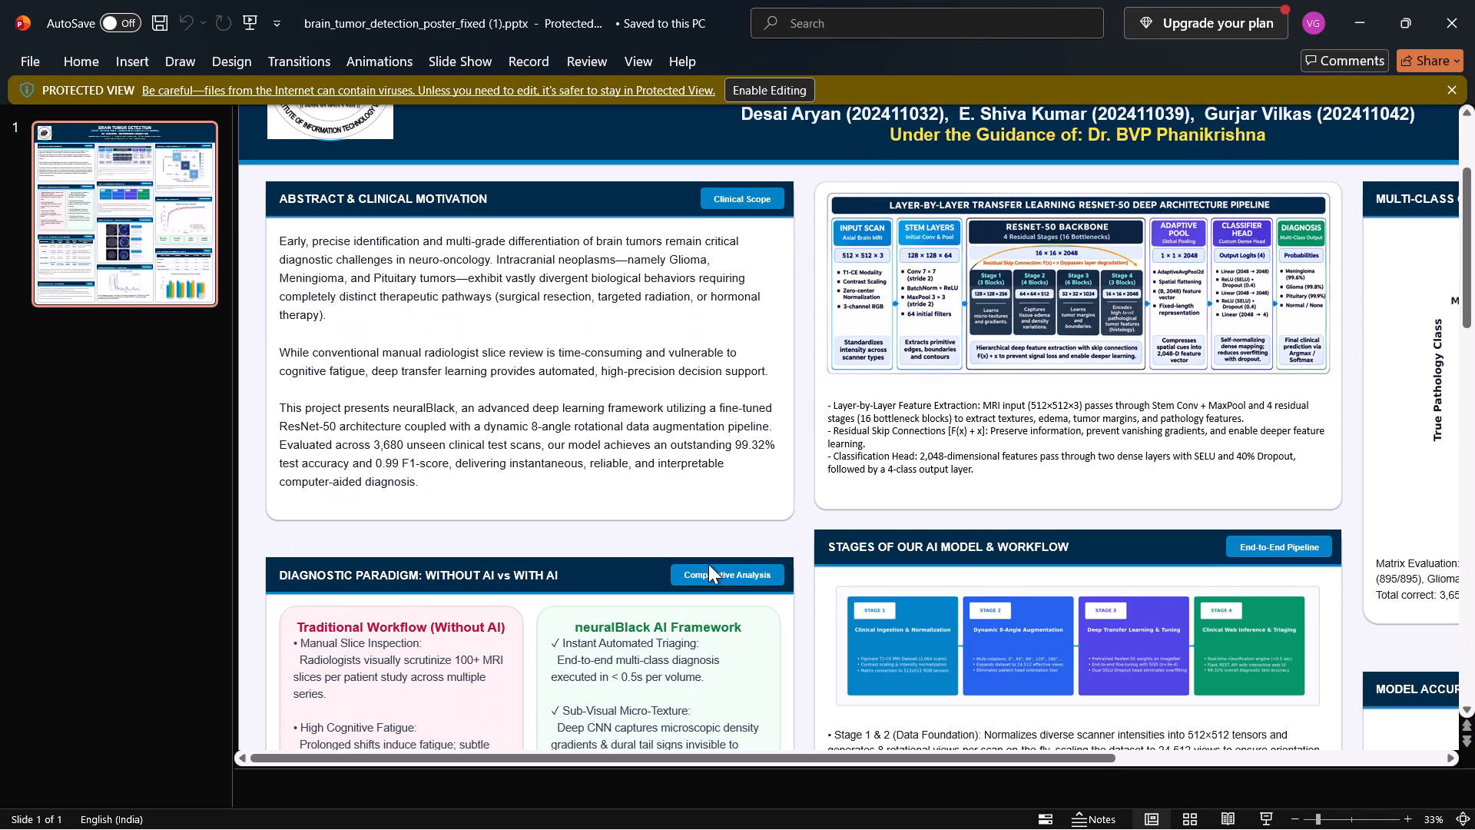
scroll(708, 564, "up", 2)
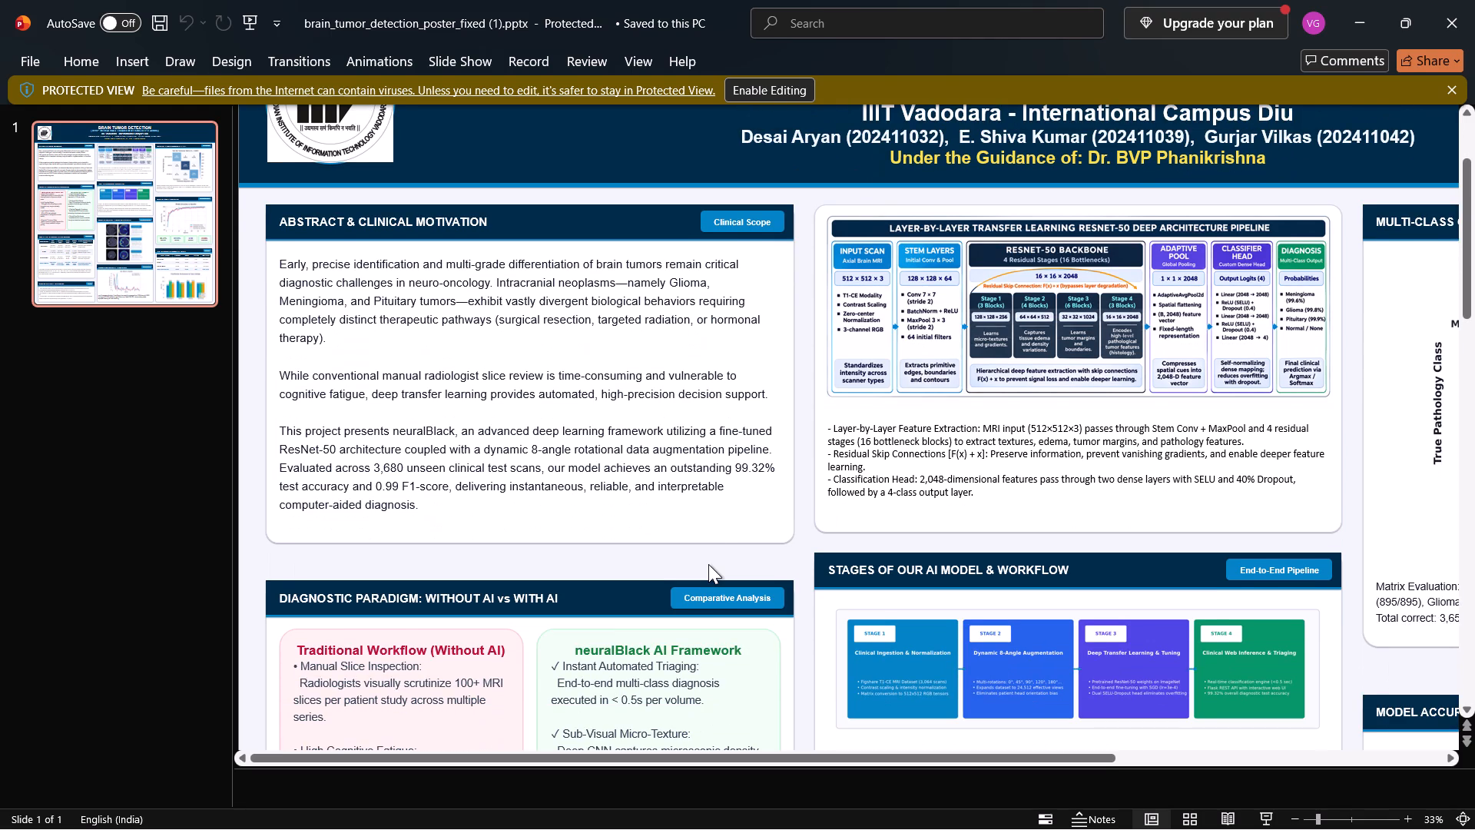
scroll(708, 564, "up", 2)
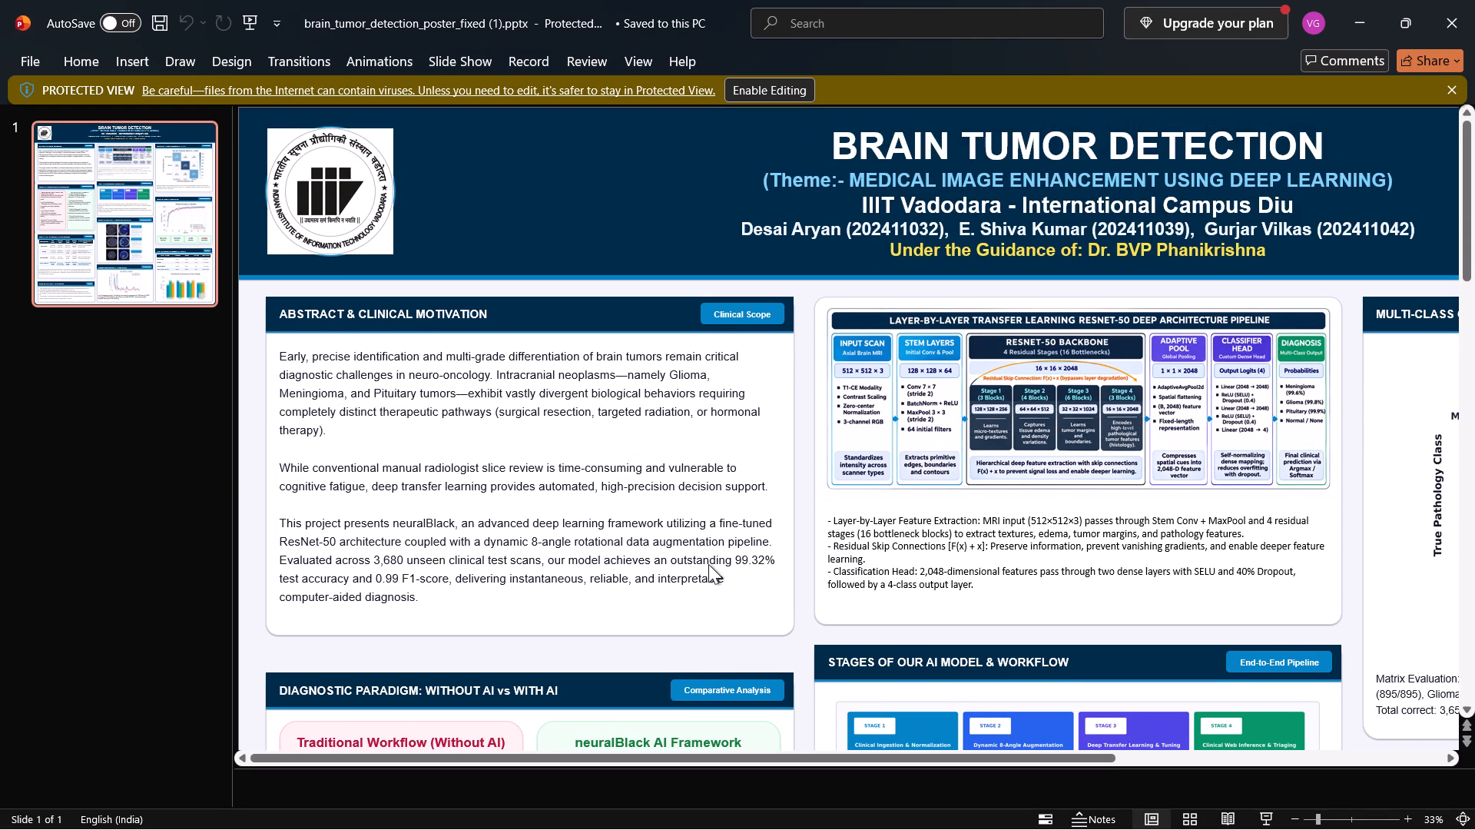
scroll(708, 564, "down", 3)
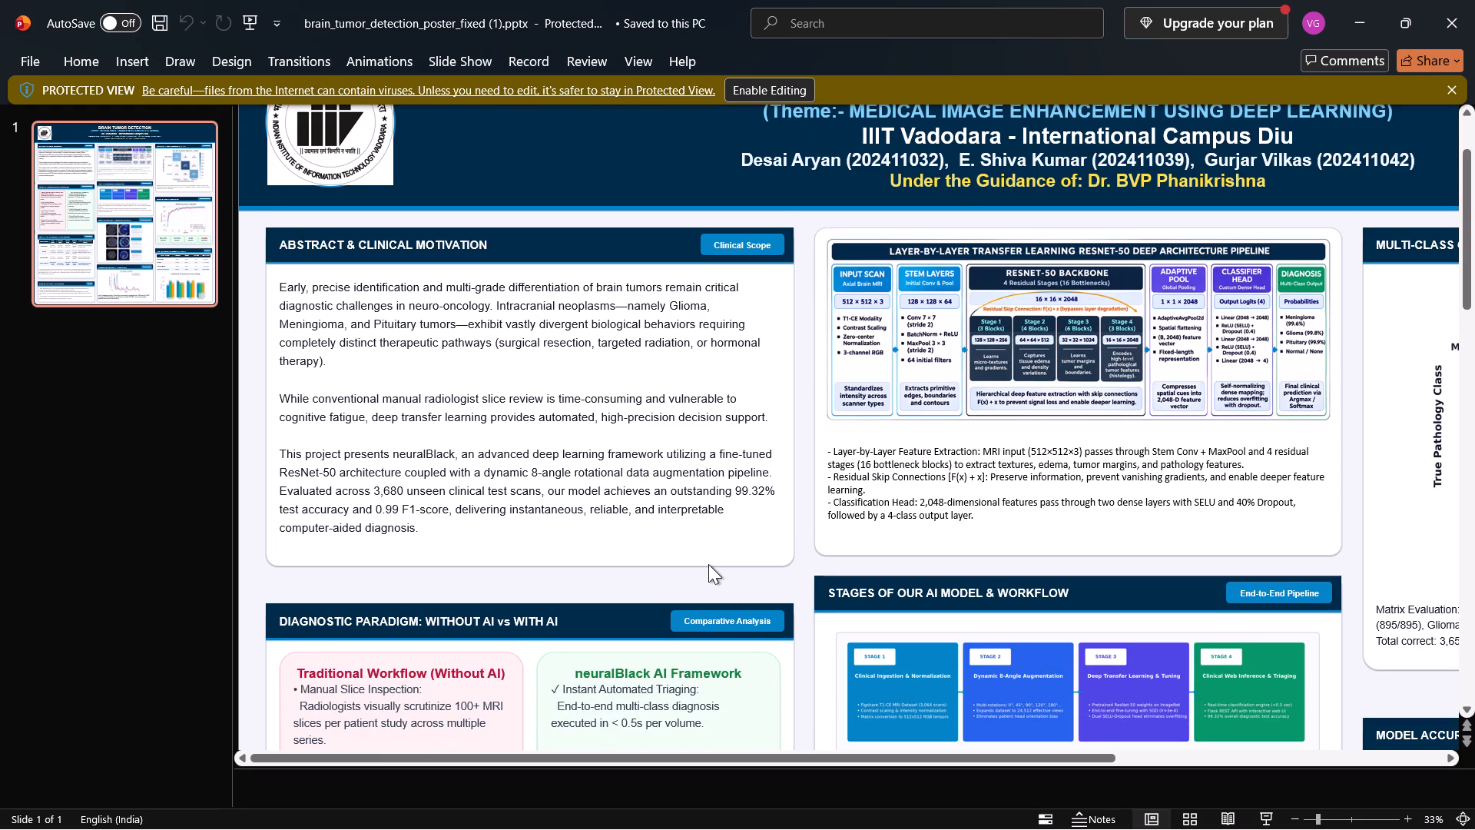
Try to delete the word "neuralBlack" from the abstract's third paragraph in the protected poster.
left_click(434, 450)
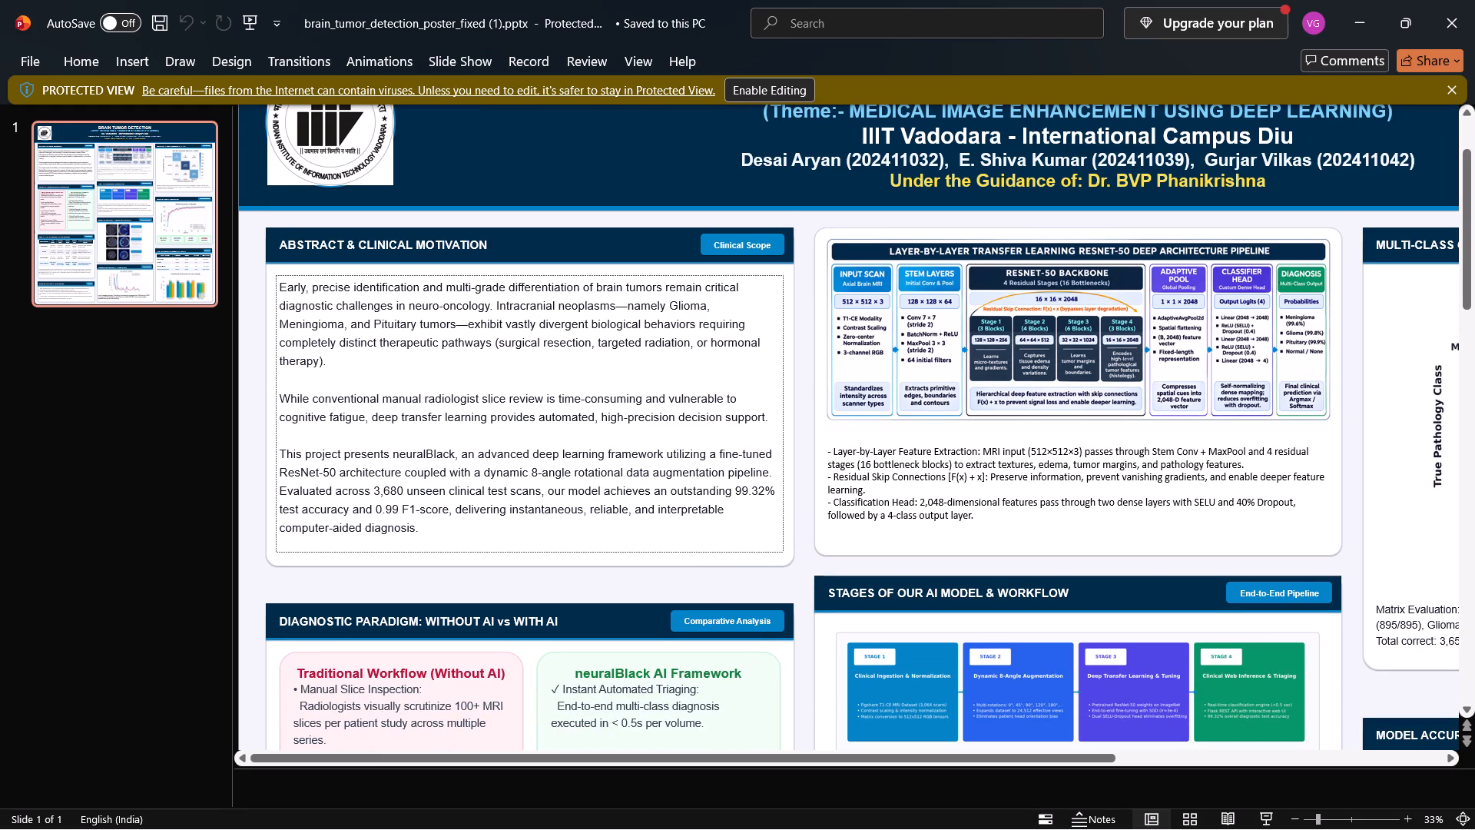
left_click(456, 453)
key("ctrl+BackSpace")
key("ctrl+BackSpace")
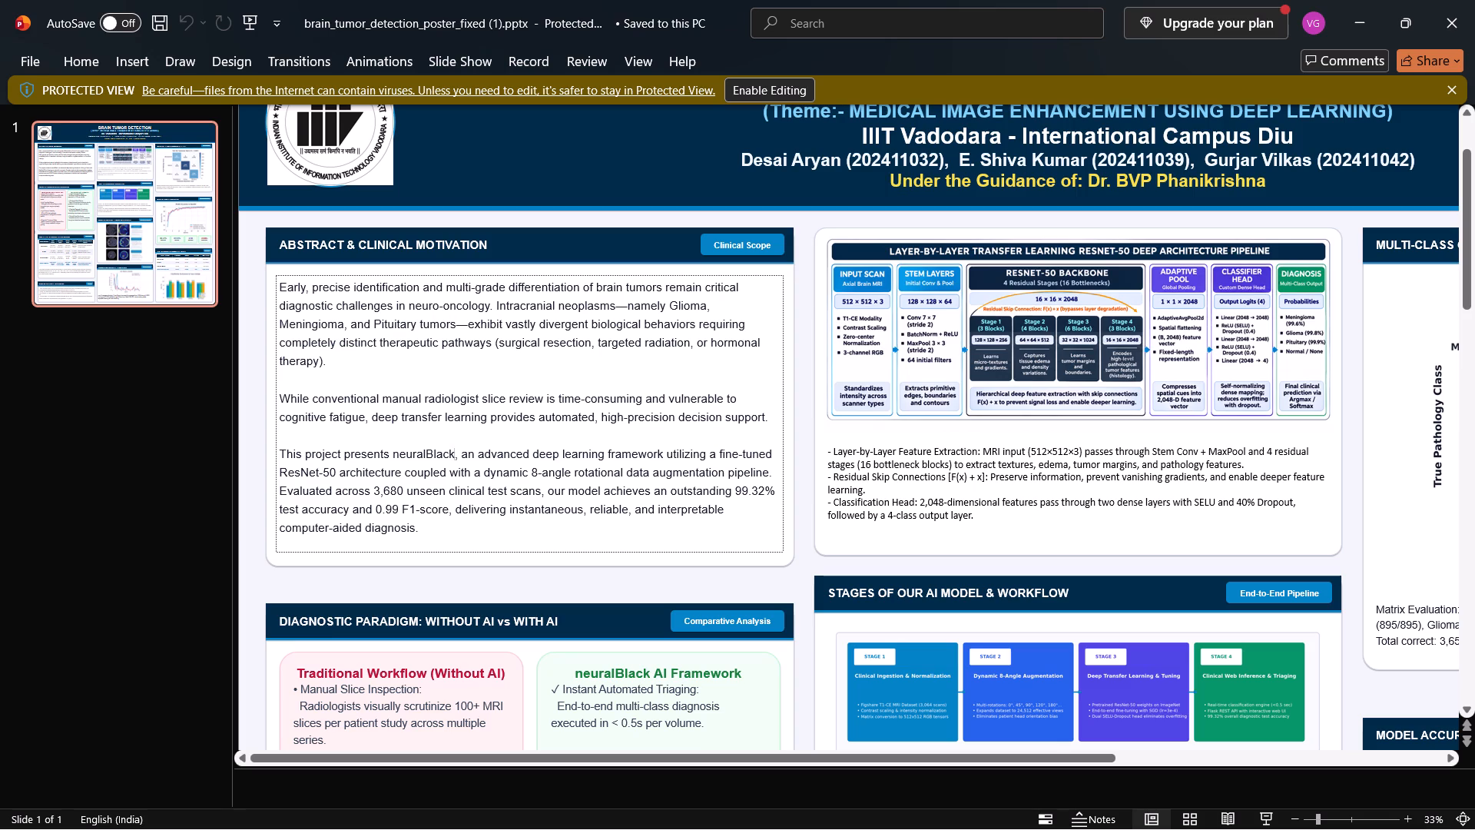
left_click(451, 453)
Enable editing of the poster and delete the word "neuralBlack" after "This project presents" in the Abstract & Clinical Motivation text.
left_click(736, 95)
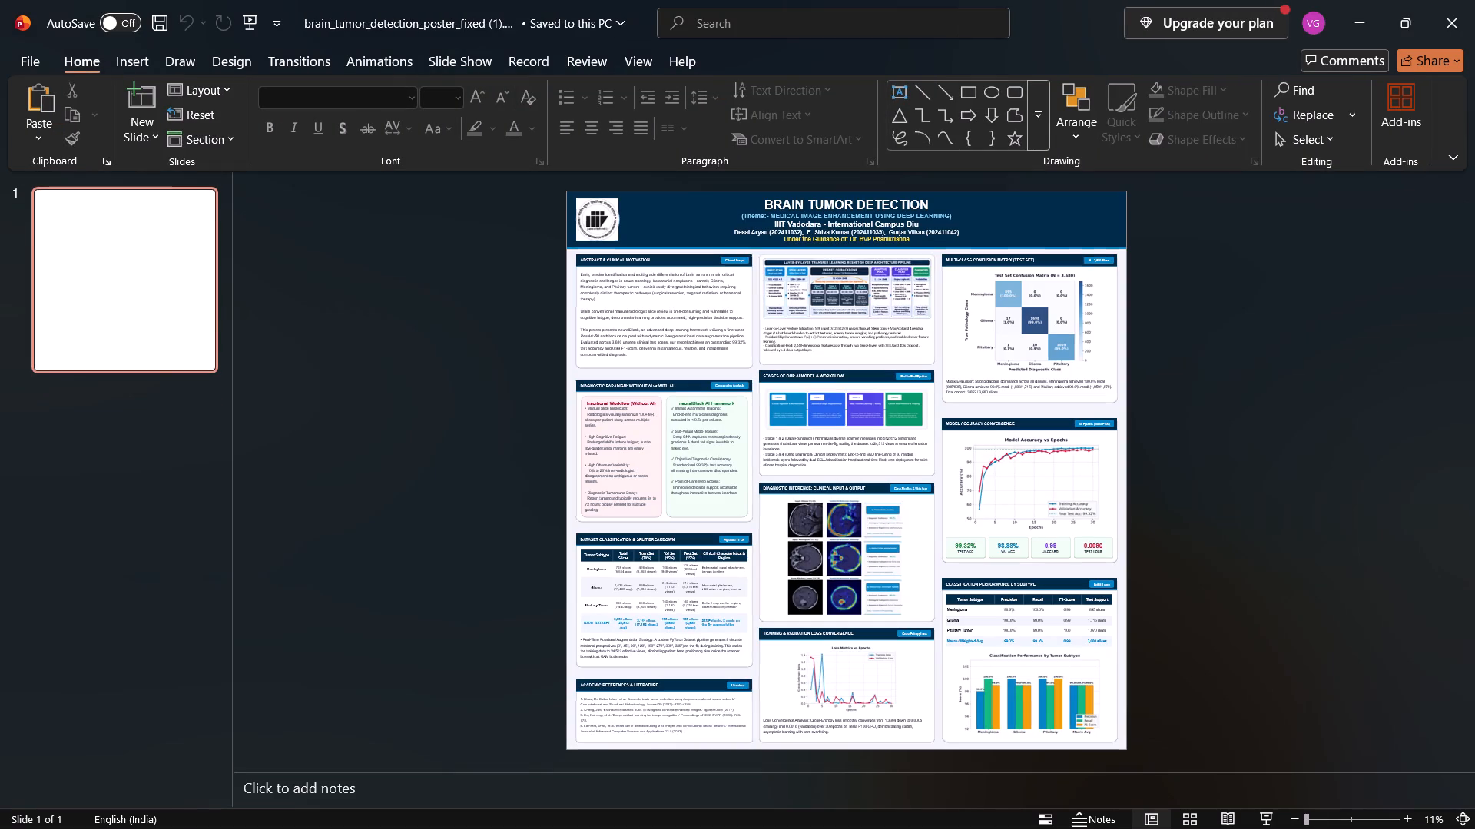
scroll(749, 354, "up", 3, "ctrl")
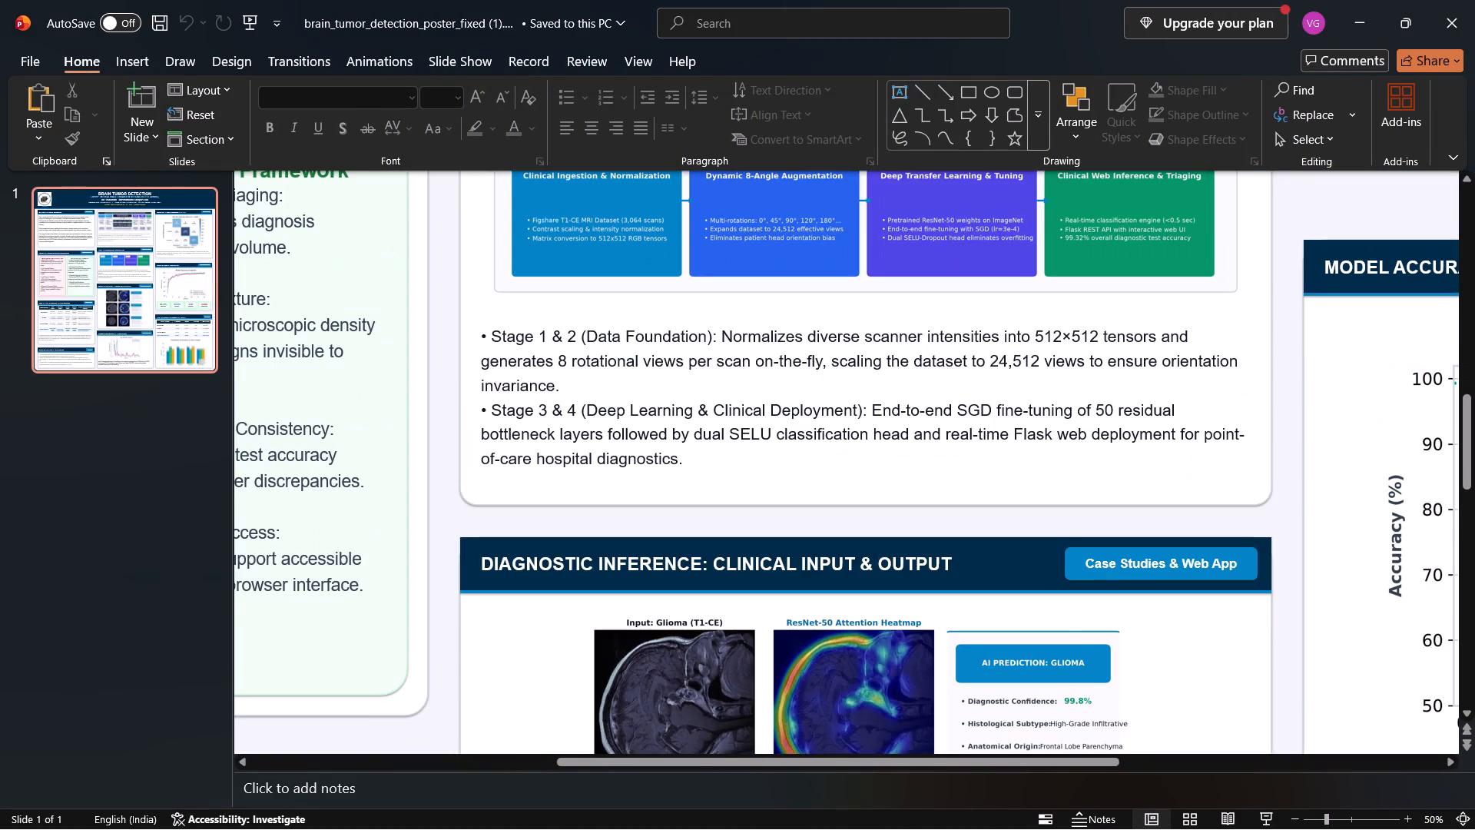
scroll(531, 430, "right", 4)
scroll(531, 430, "down", 1, "ctrl")
scroll(531, 430, "up", 1)
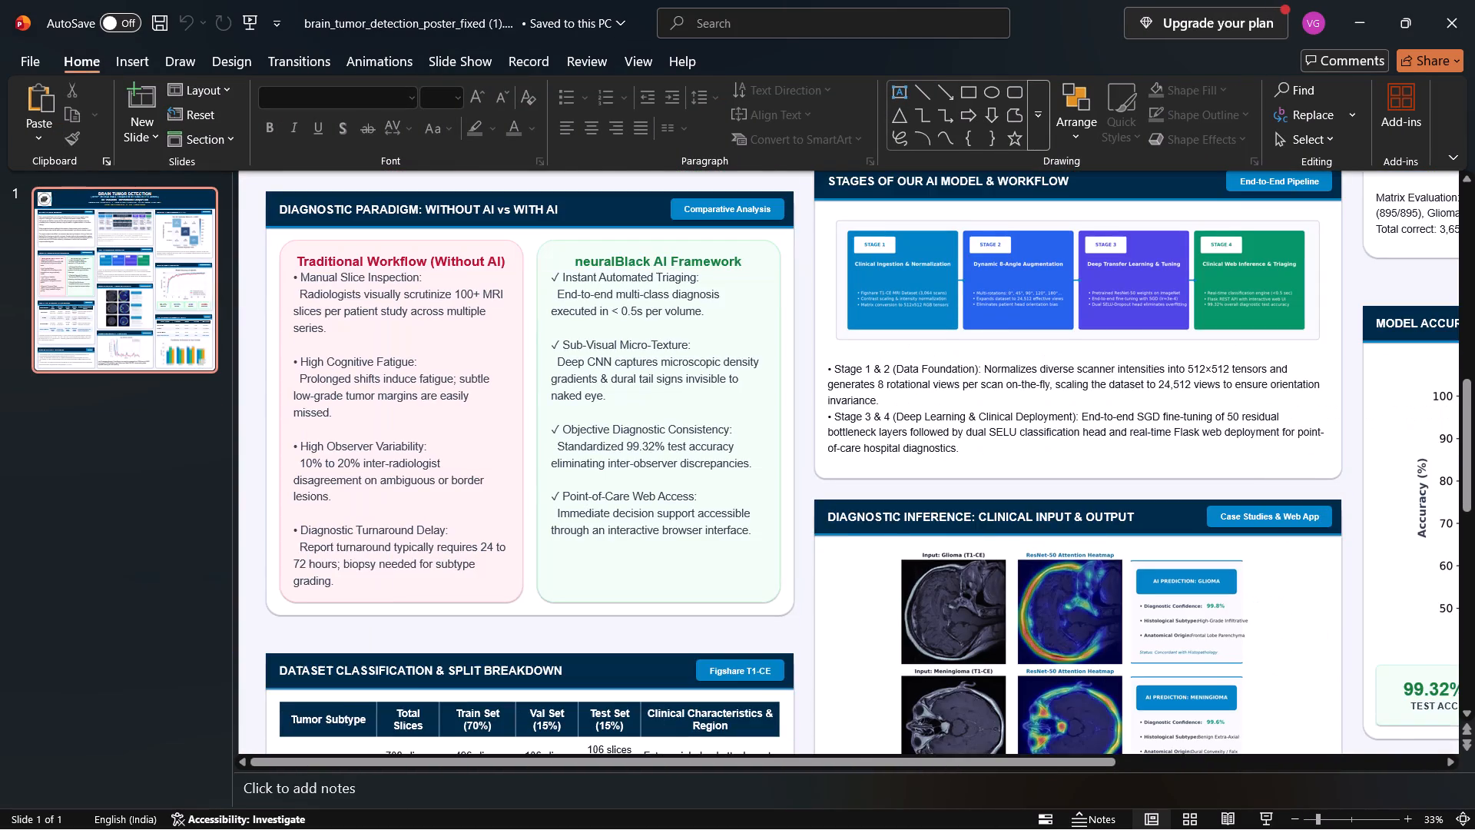
scroll(531, 430, "up", 2)
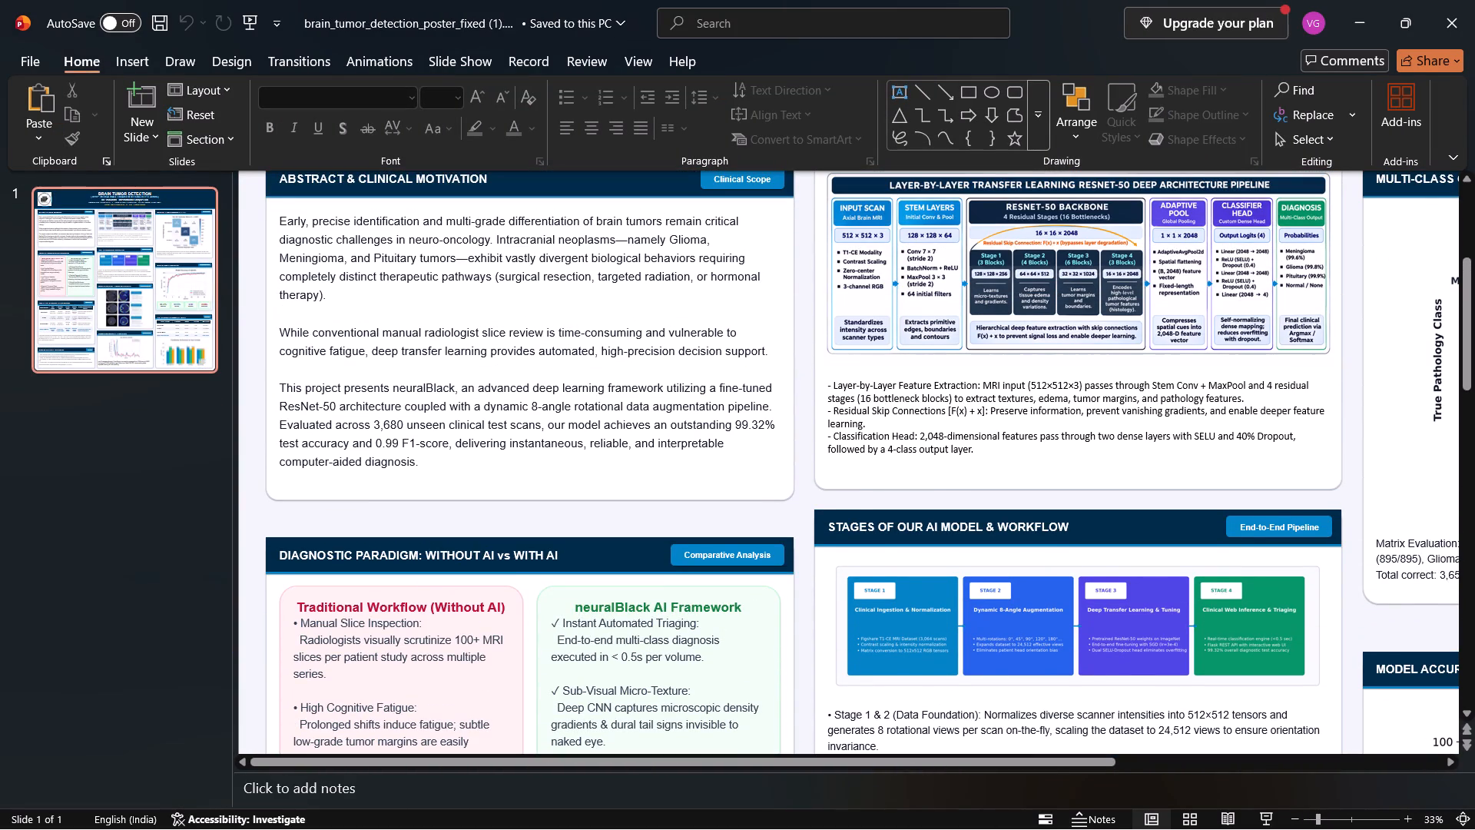
left_click(446, 384)
key("Right")
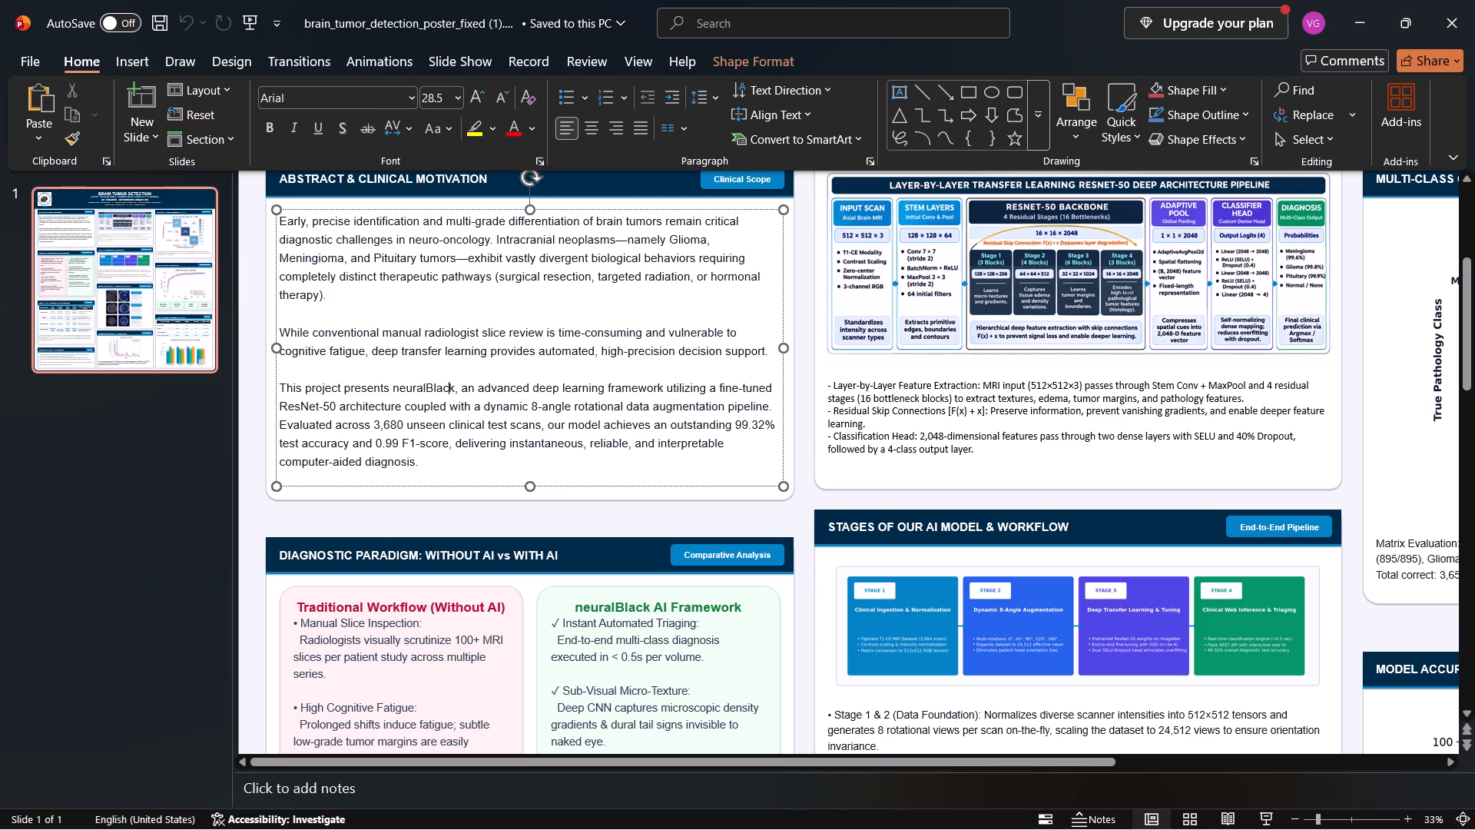
key("Right")
key("ctrl+BackSpace")
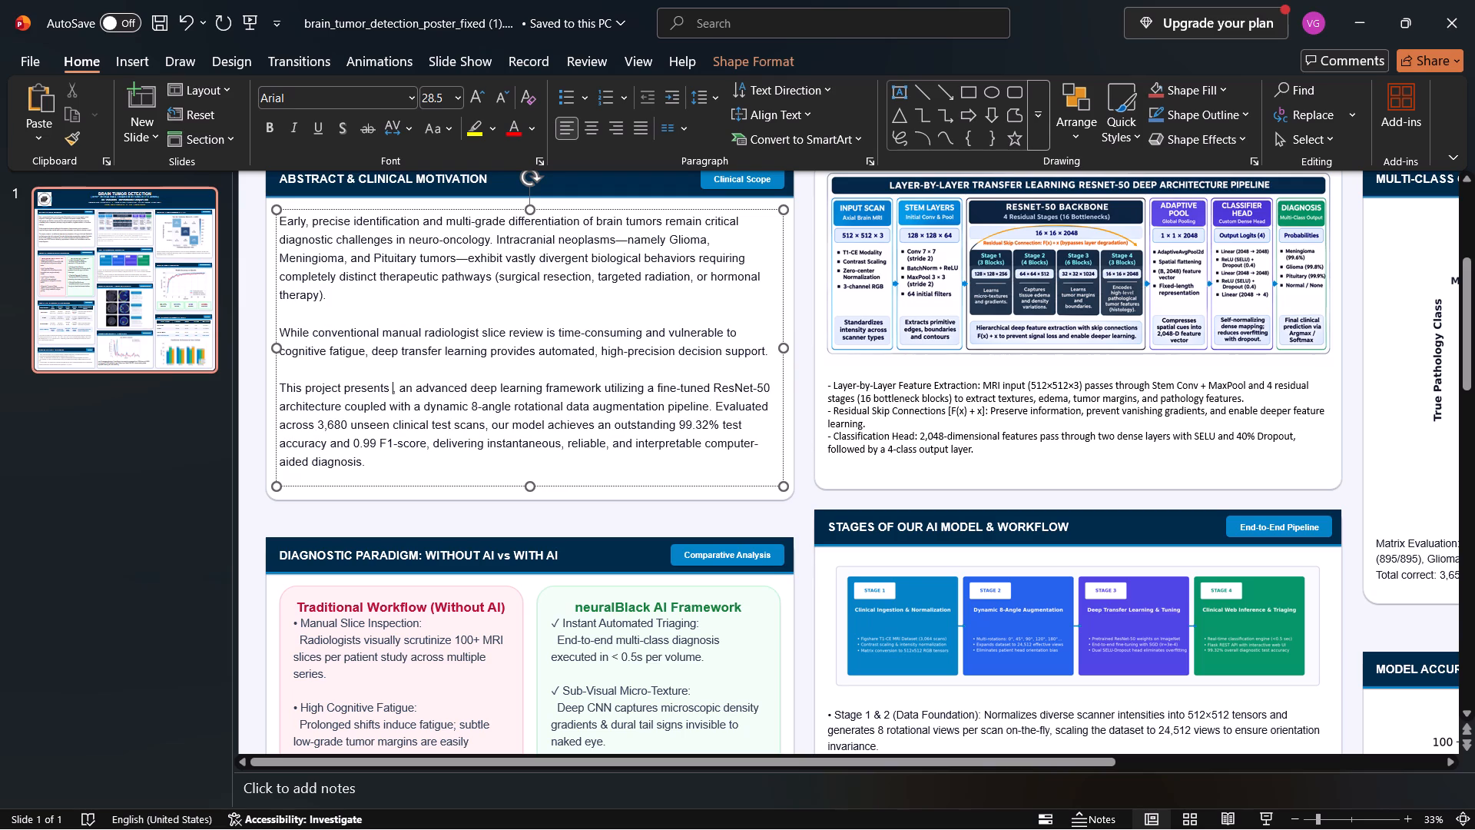
Delete the word "neuralBlack" from the "neuralBlack AI Framework" heading in the Diagnostic Paradigm section.
scroll(541, 493, "down", 3)
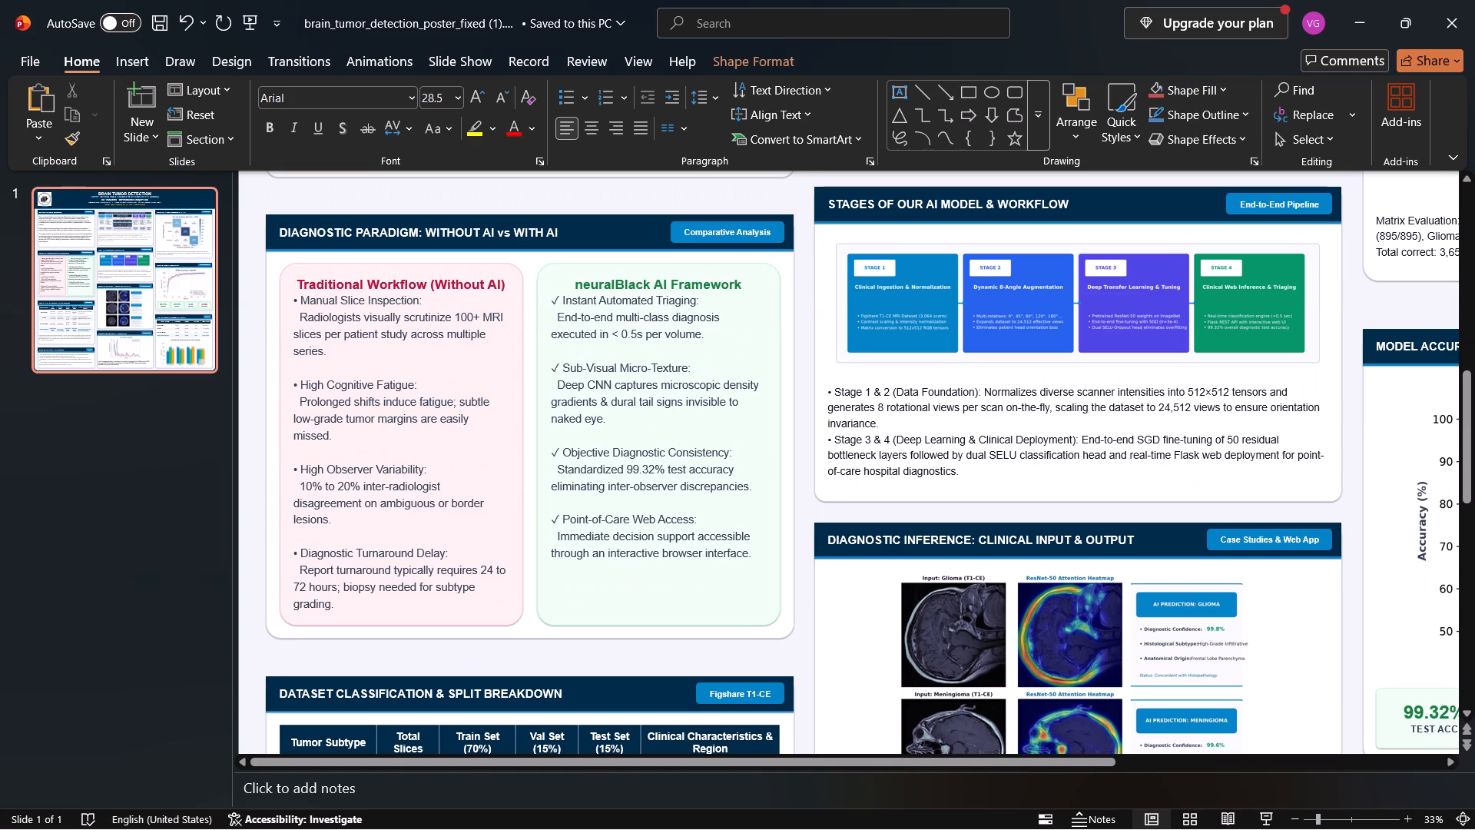
left_click(658, 281)
key("Left")
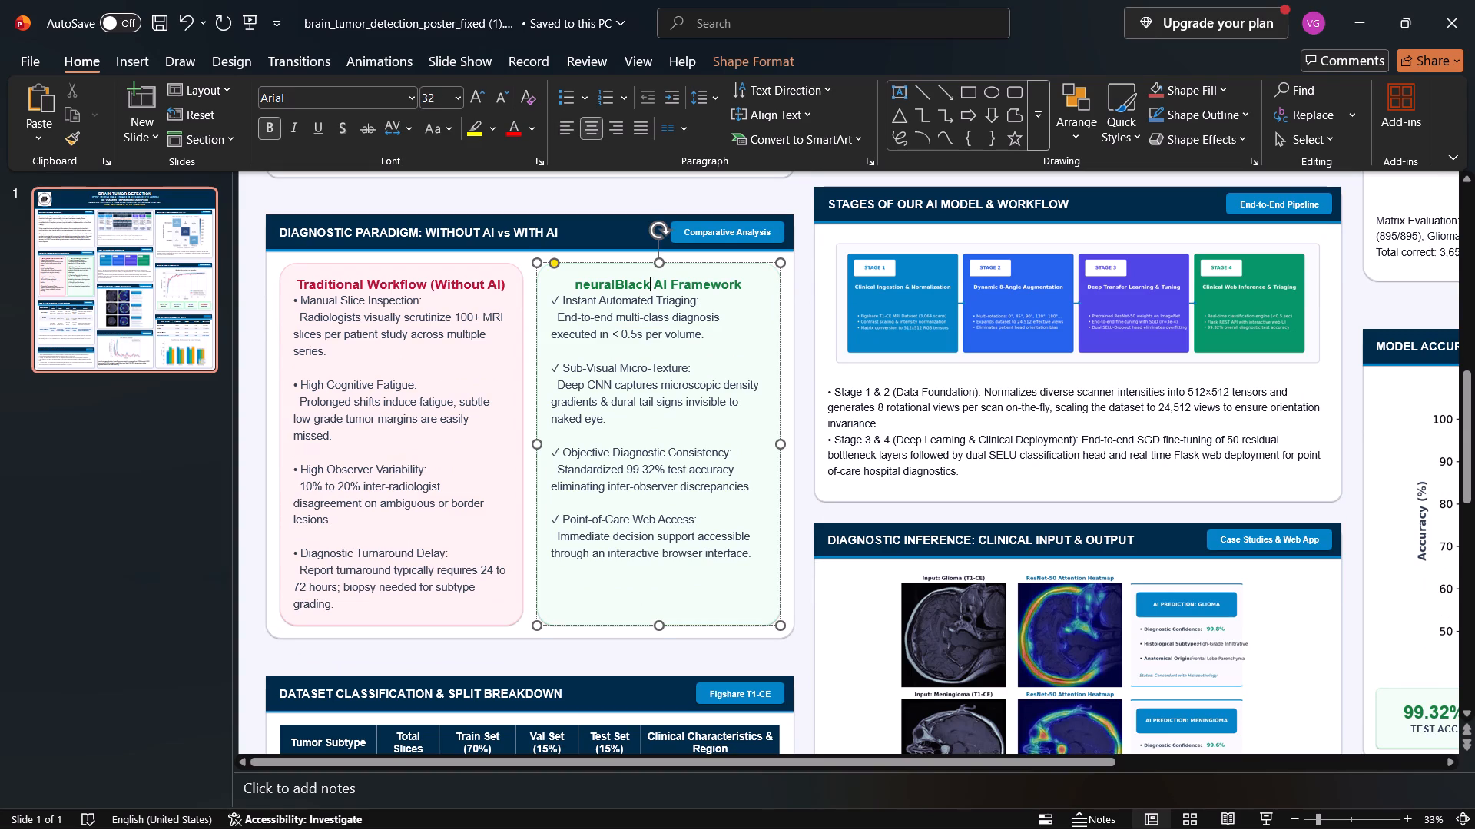
key("ctrl+BackSpace")
Append "(With AI)" directly after "AI Framework" in the green comparison box's heading.
key("Right")
key("Right")
key("Right")
key("Right")
key("Right")
key("Right")
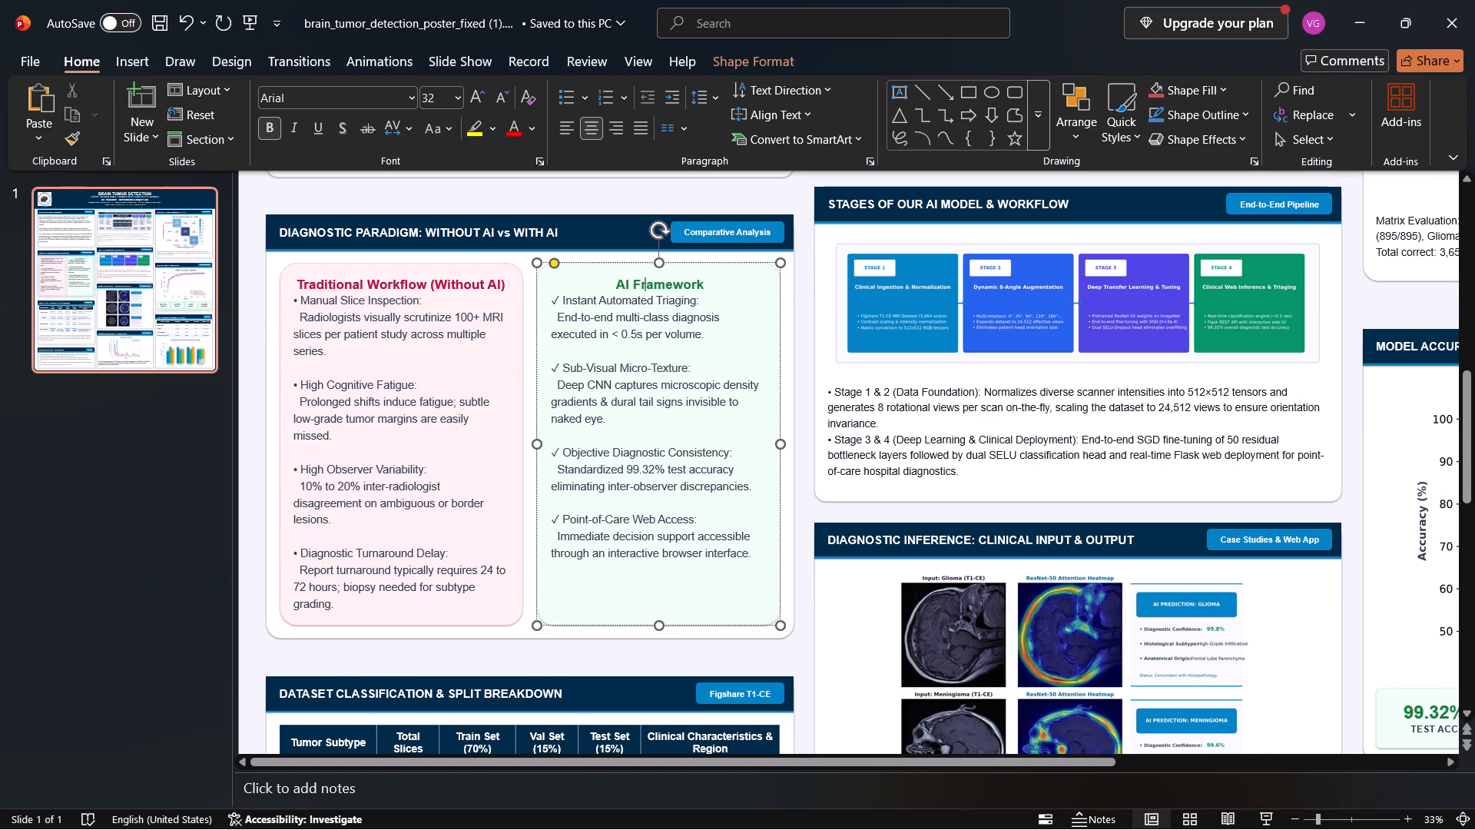
key("Right")
key("Right")
key("Right")
key("Right")
key("Right")
key("Right")
key("Right")
key("shift+parenleft")
type("WI")
key("BackSpace")
type("ith AI")
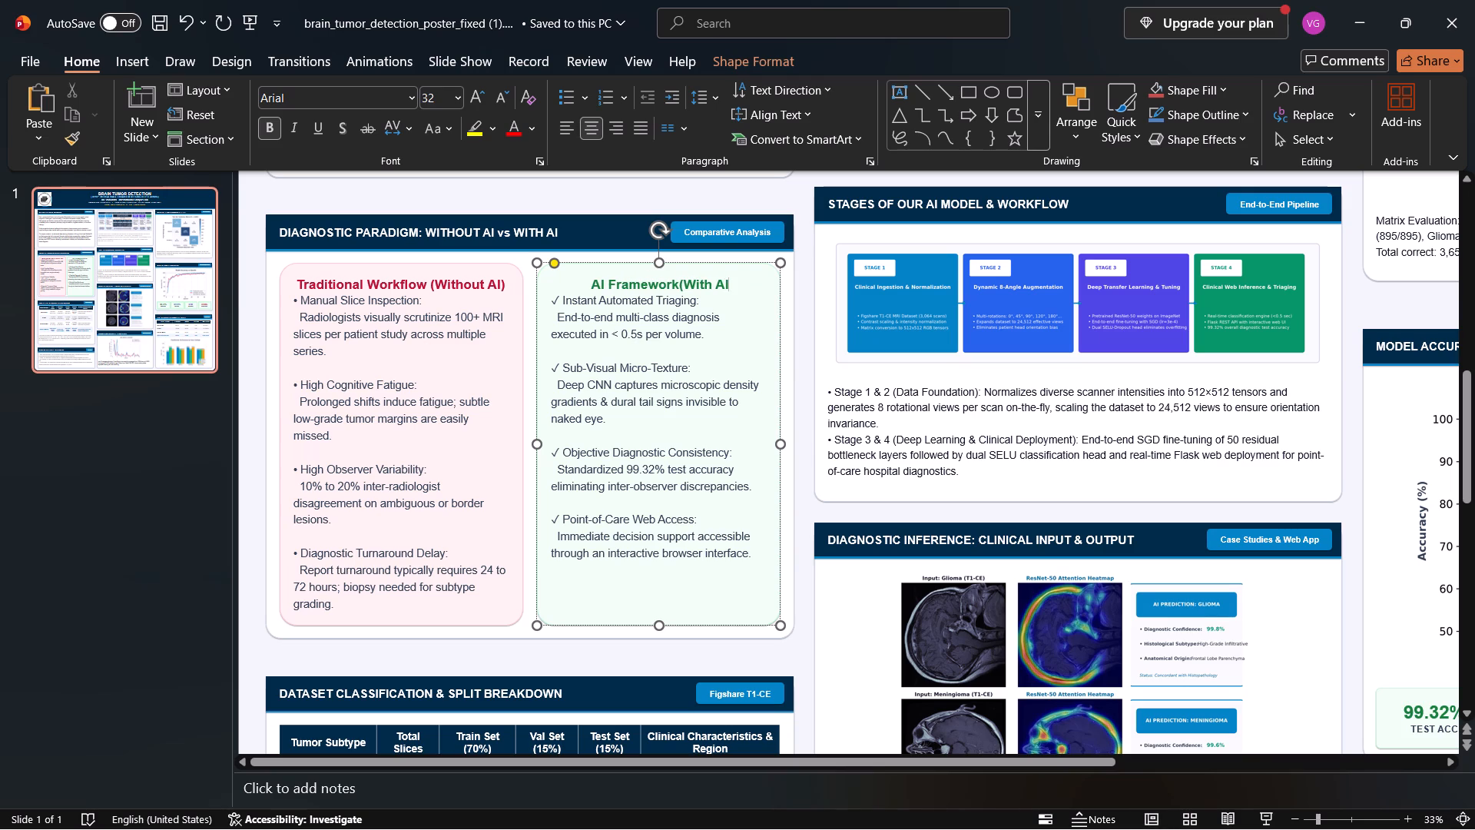
key("shift+parenright")
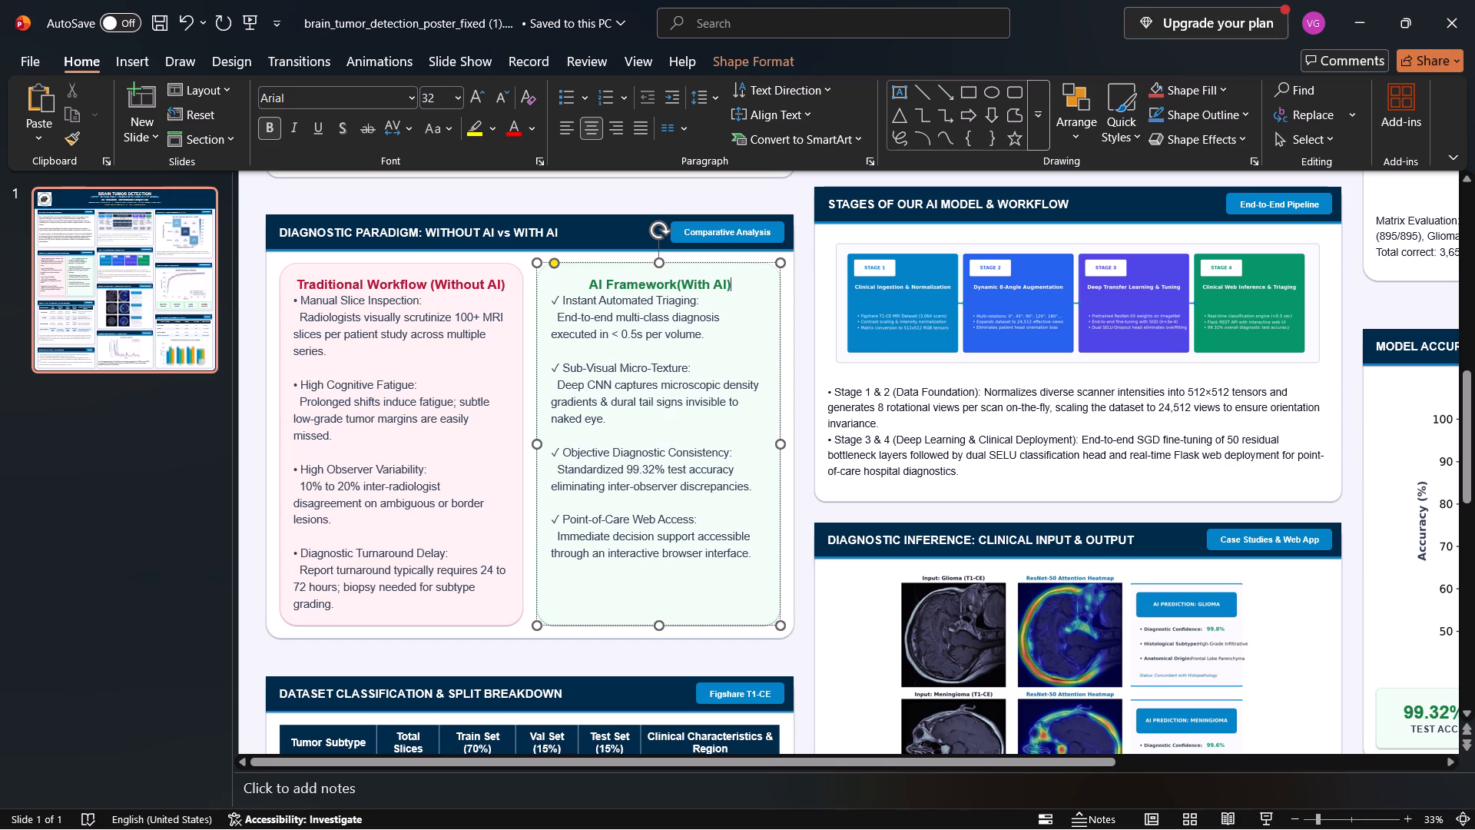
Replace the check mark before "Instant Automated Triaging" with a bullet.
left_click(565, 304)
key("Left")
key("Left")
key("BackSpace")
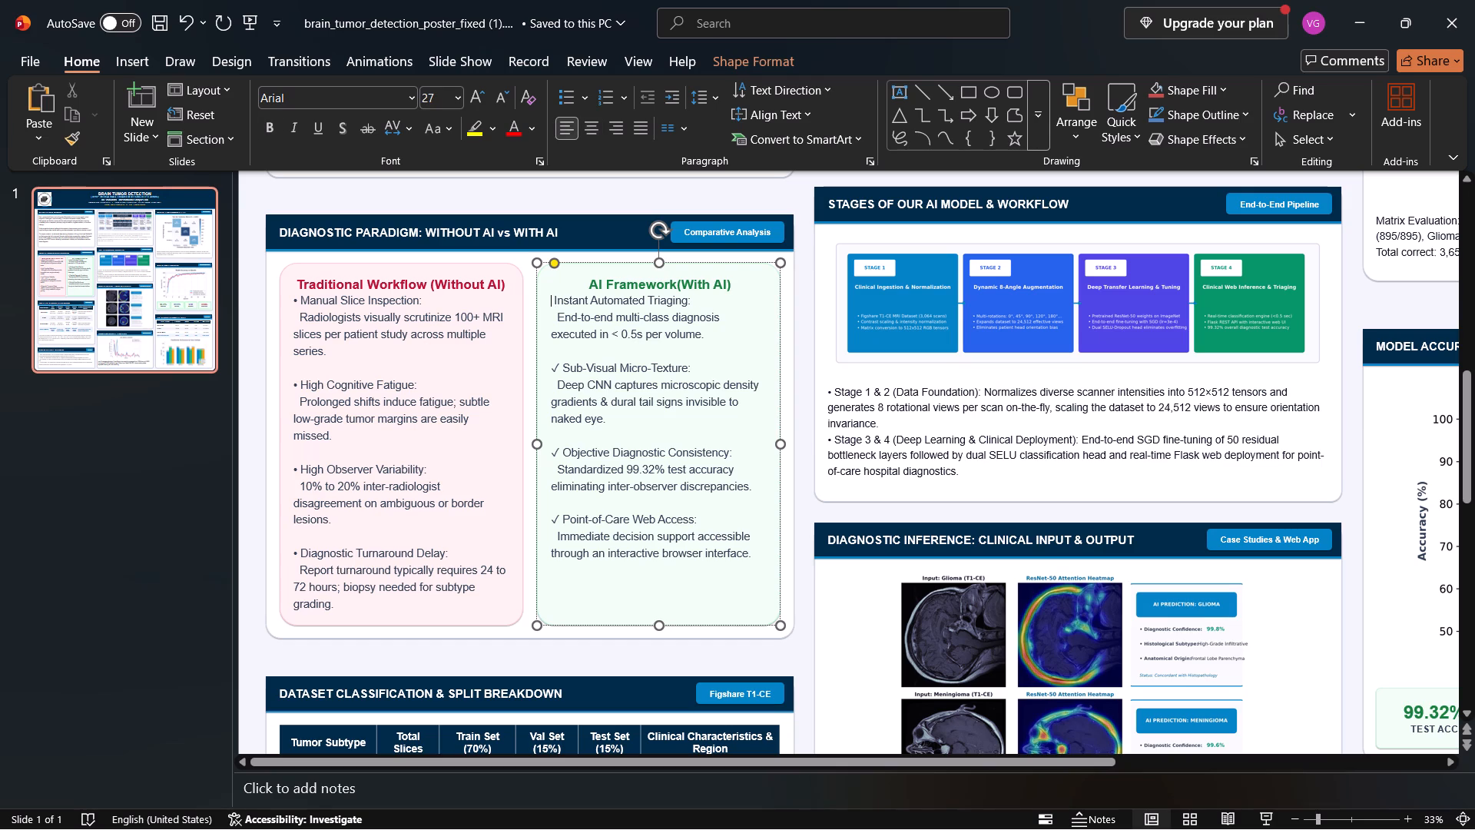
key("period")
key("BackSpace")
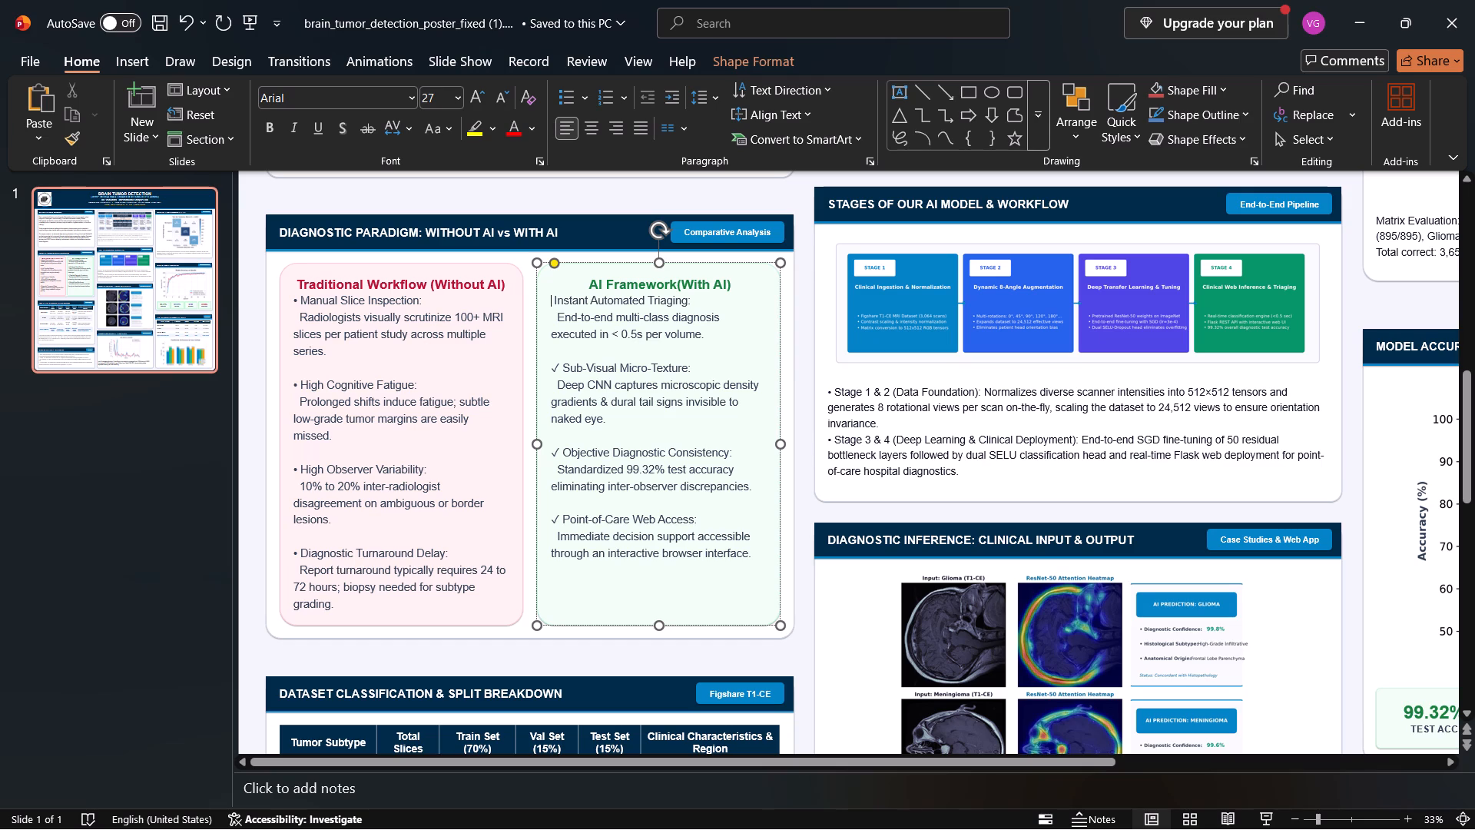
key("shift+colon")
key("BackSpace")
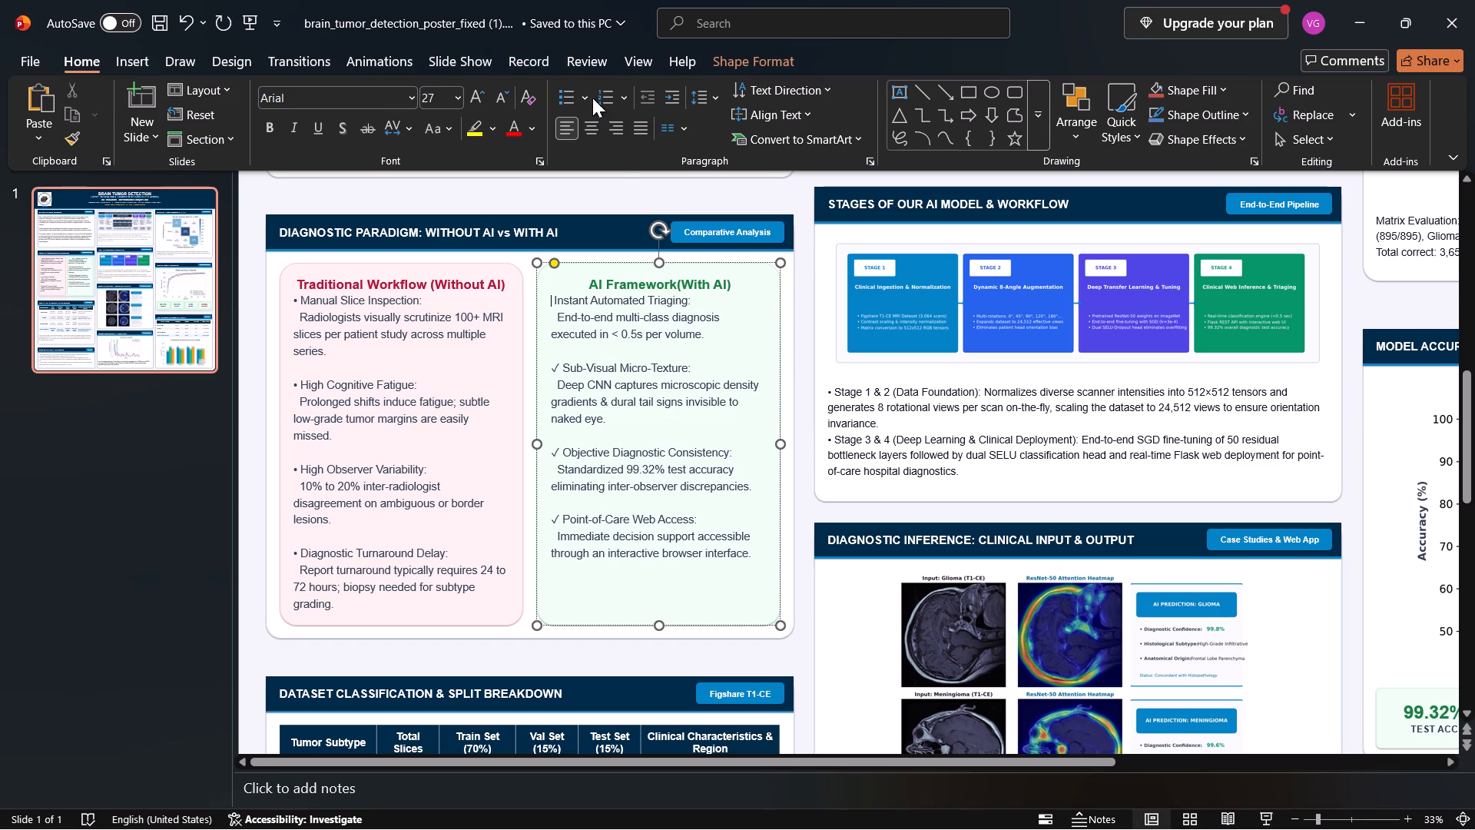
left_click(568, 101)
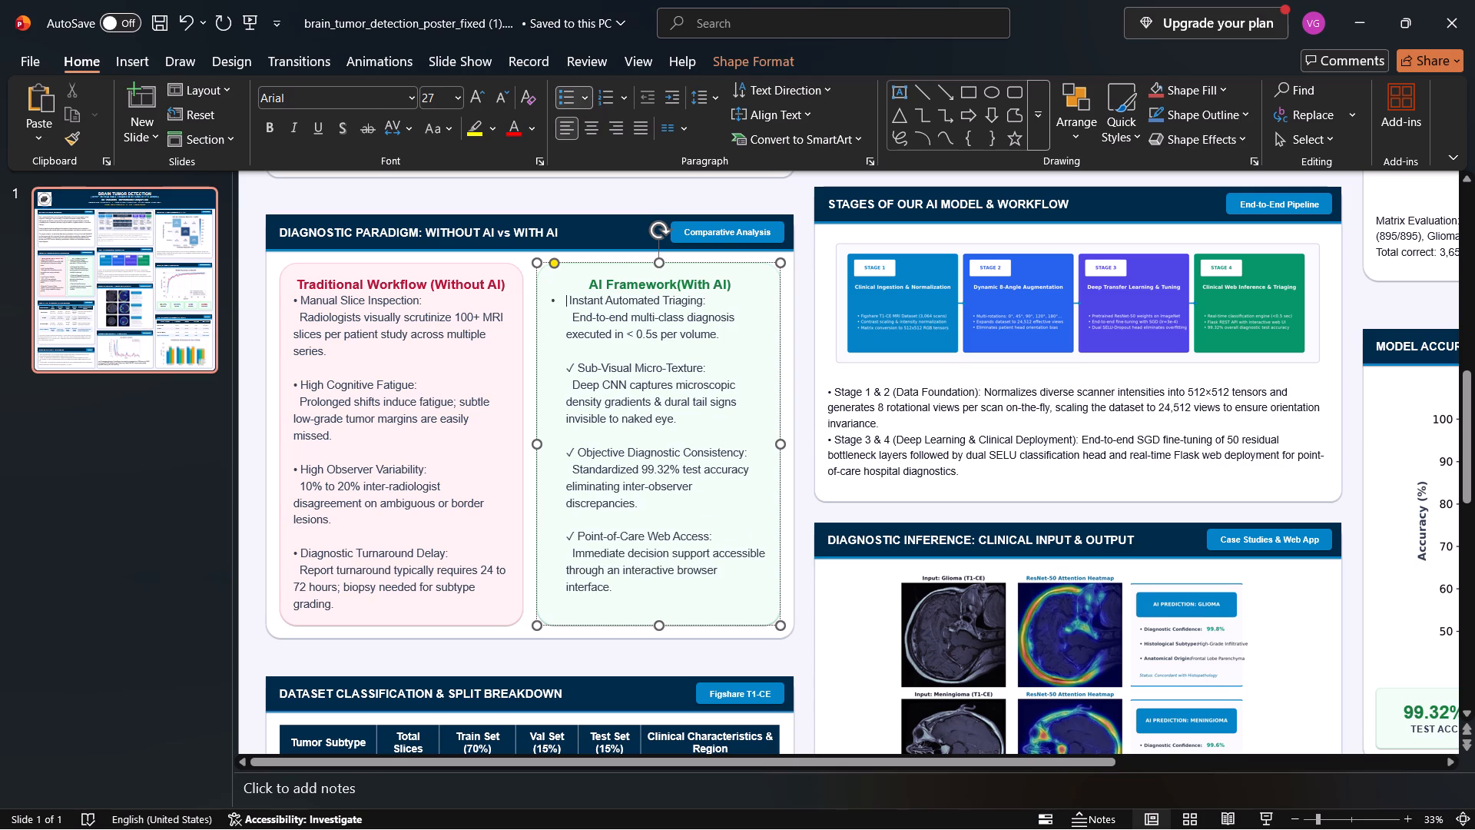
Delete the check marks before "Sub-Visual Micro-Texture", "Objective Diagnostic Consistency" and "Point-of-Care Web Access".
left_click(580, 360)
key("Left")
key("BackSpace")
left_click(578, 449)
key("Left")
key("BackSpace")
key("Right")
key("Down")
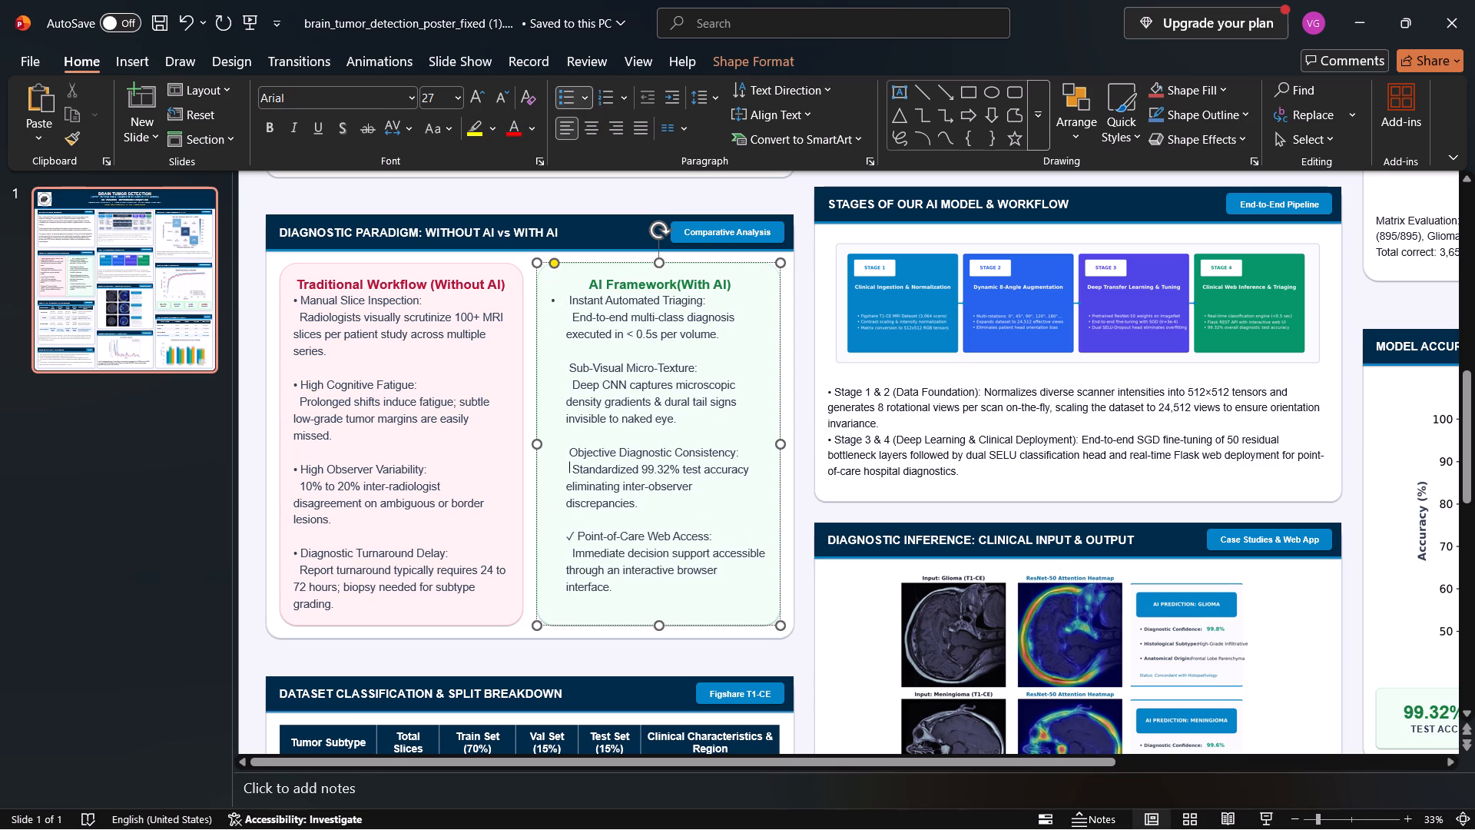
key("Down")
key("Down")
key("Down")
key("Down")
key("Down")
key("Down")
key("Up")
key("Up")
key("Right")
key("BackSpace")
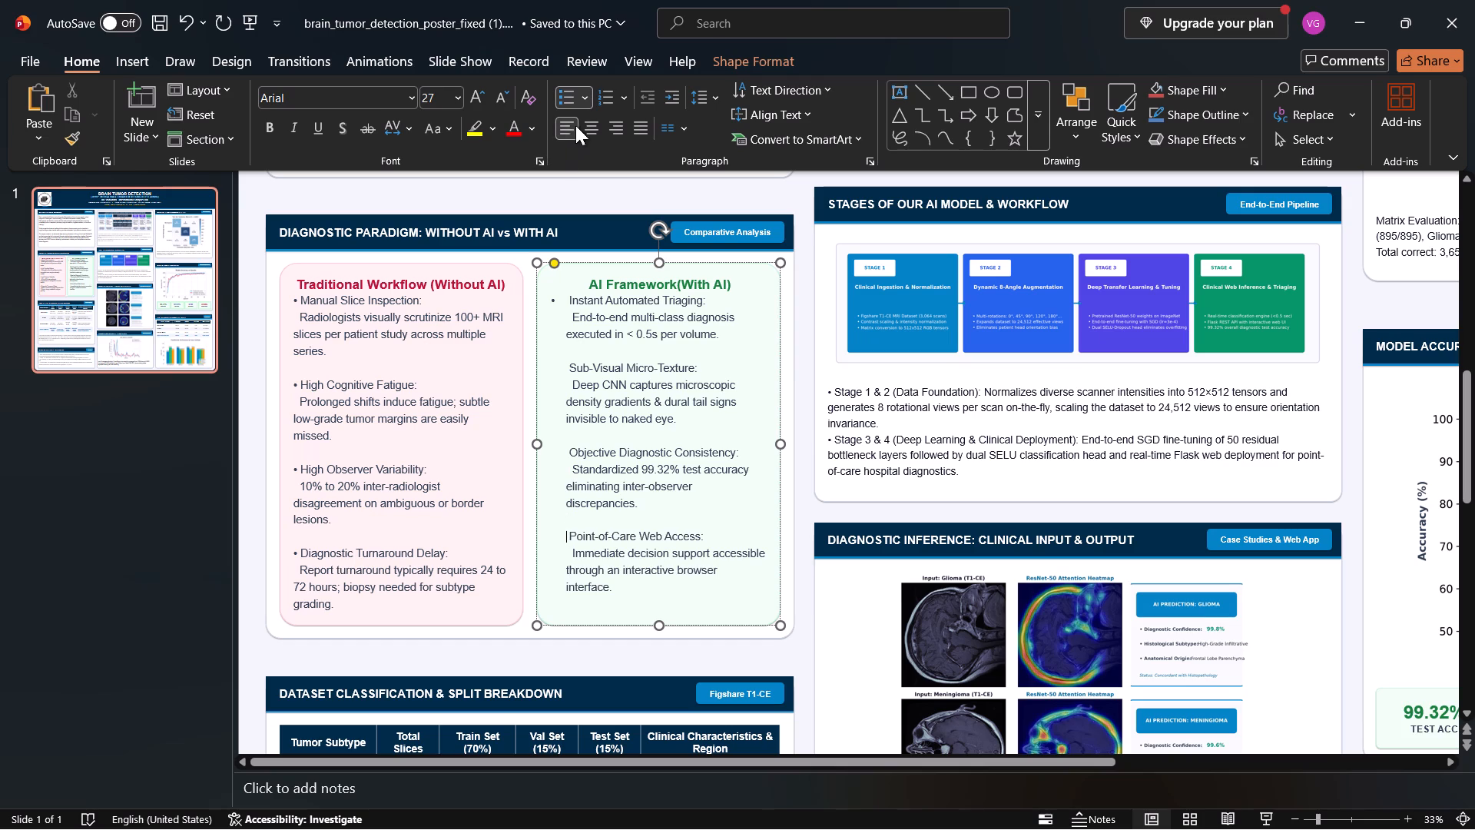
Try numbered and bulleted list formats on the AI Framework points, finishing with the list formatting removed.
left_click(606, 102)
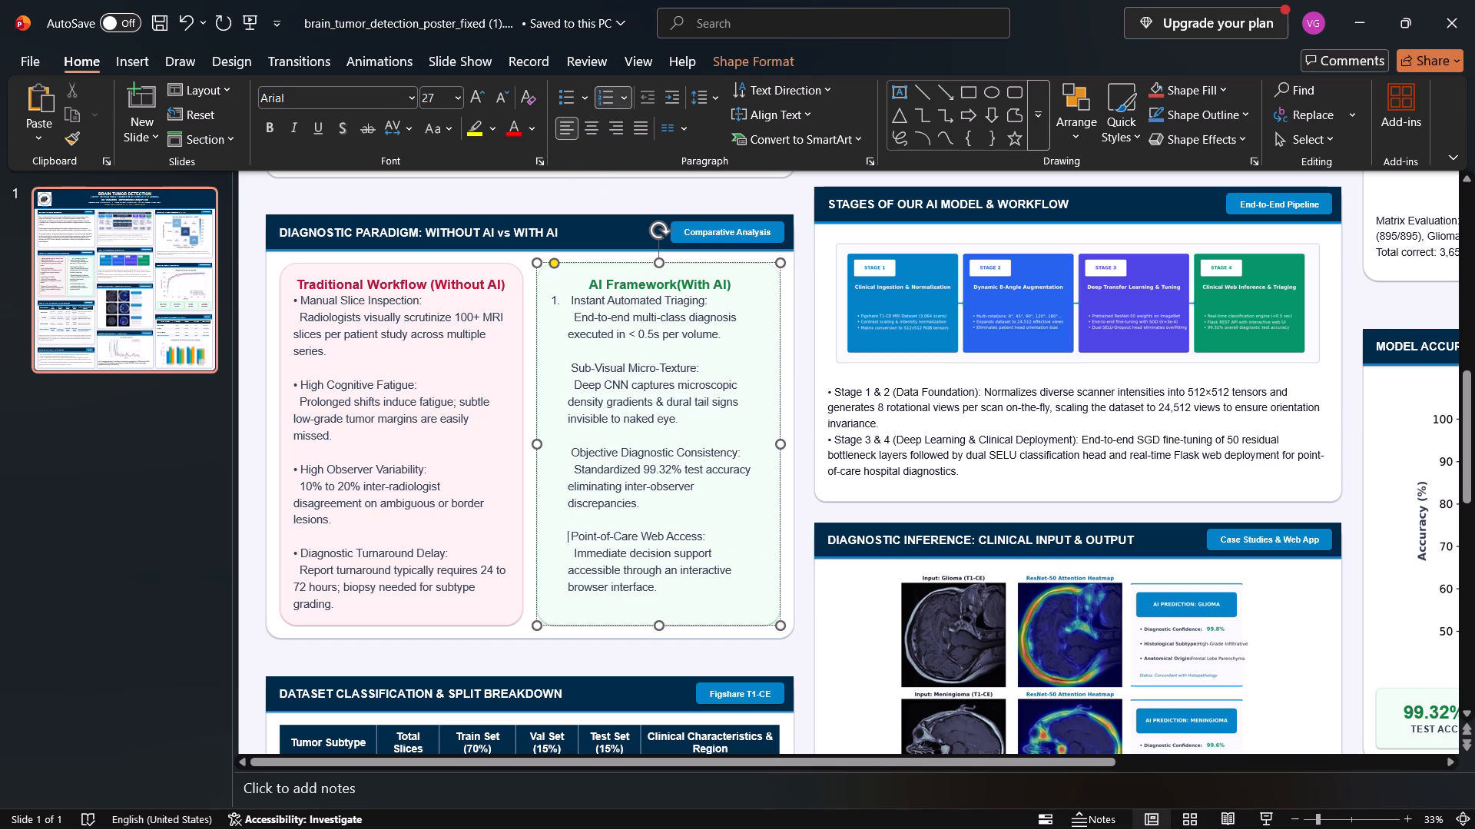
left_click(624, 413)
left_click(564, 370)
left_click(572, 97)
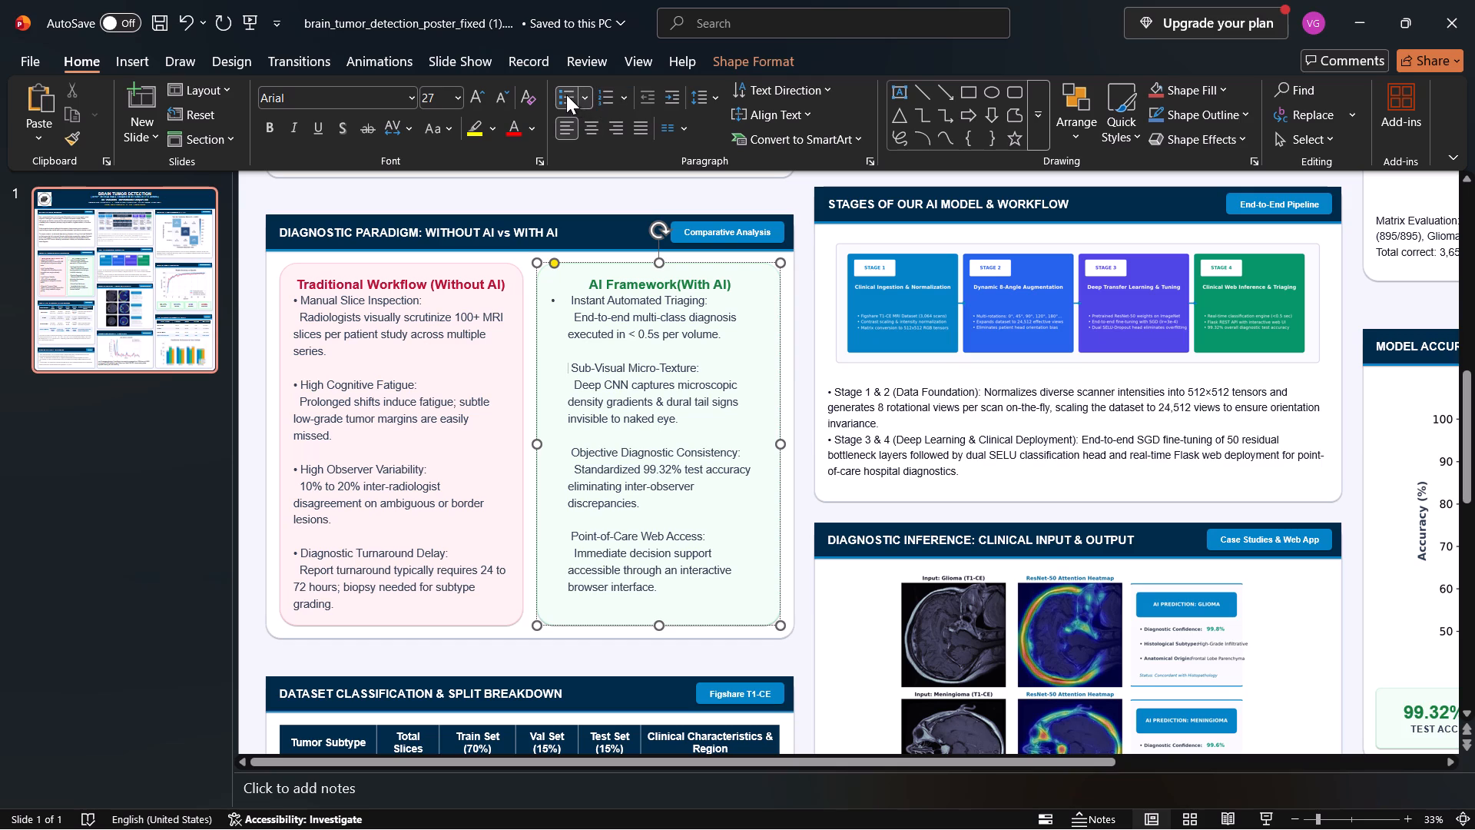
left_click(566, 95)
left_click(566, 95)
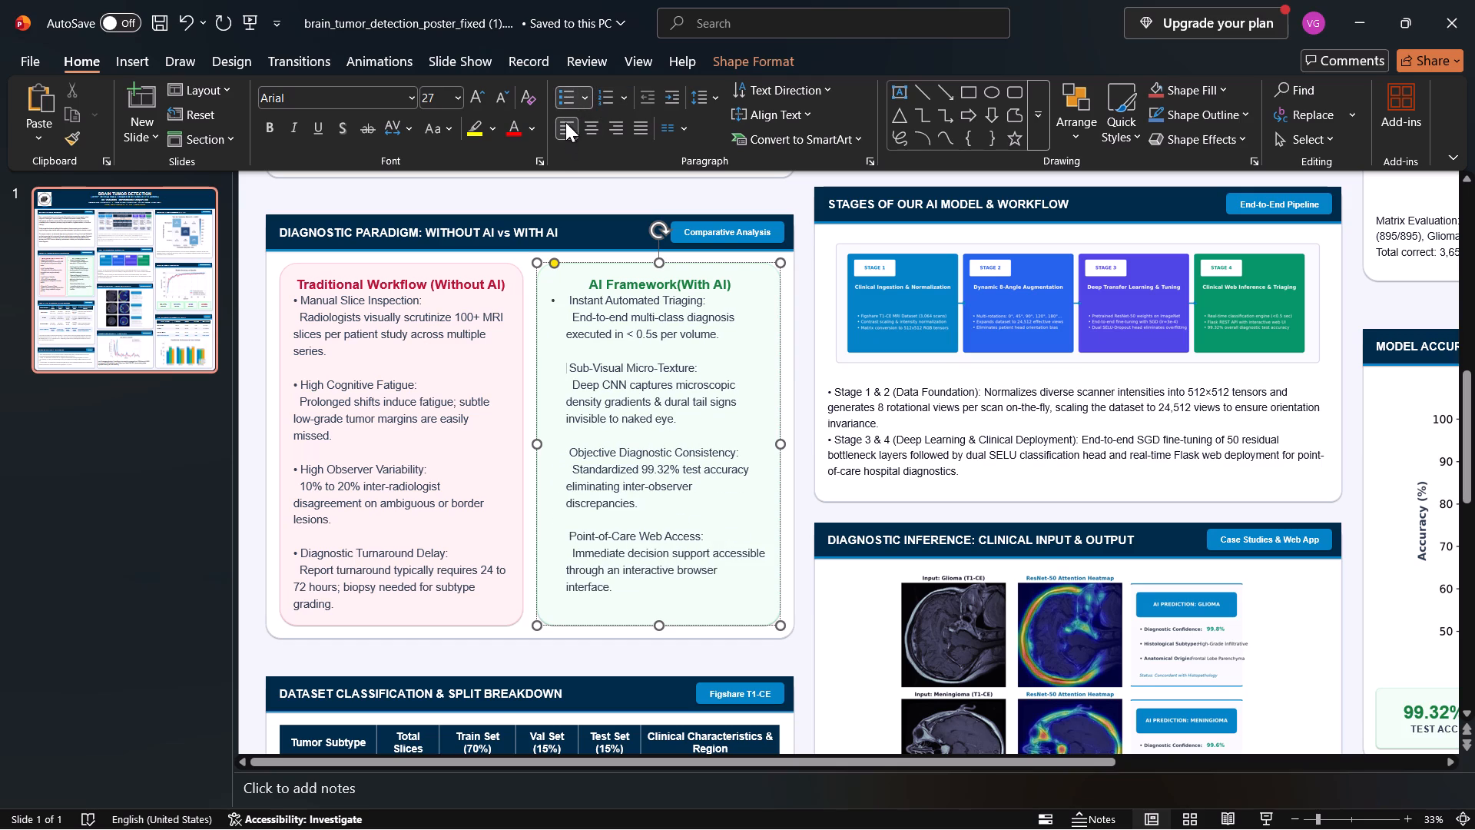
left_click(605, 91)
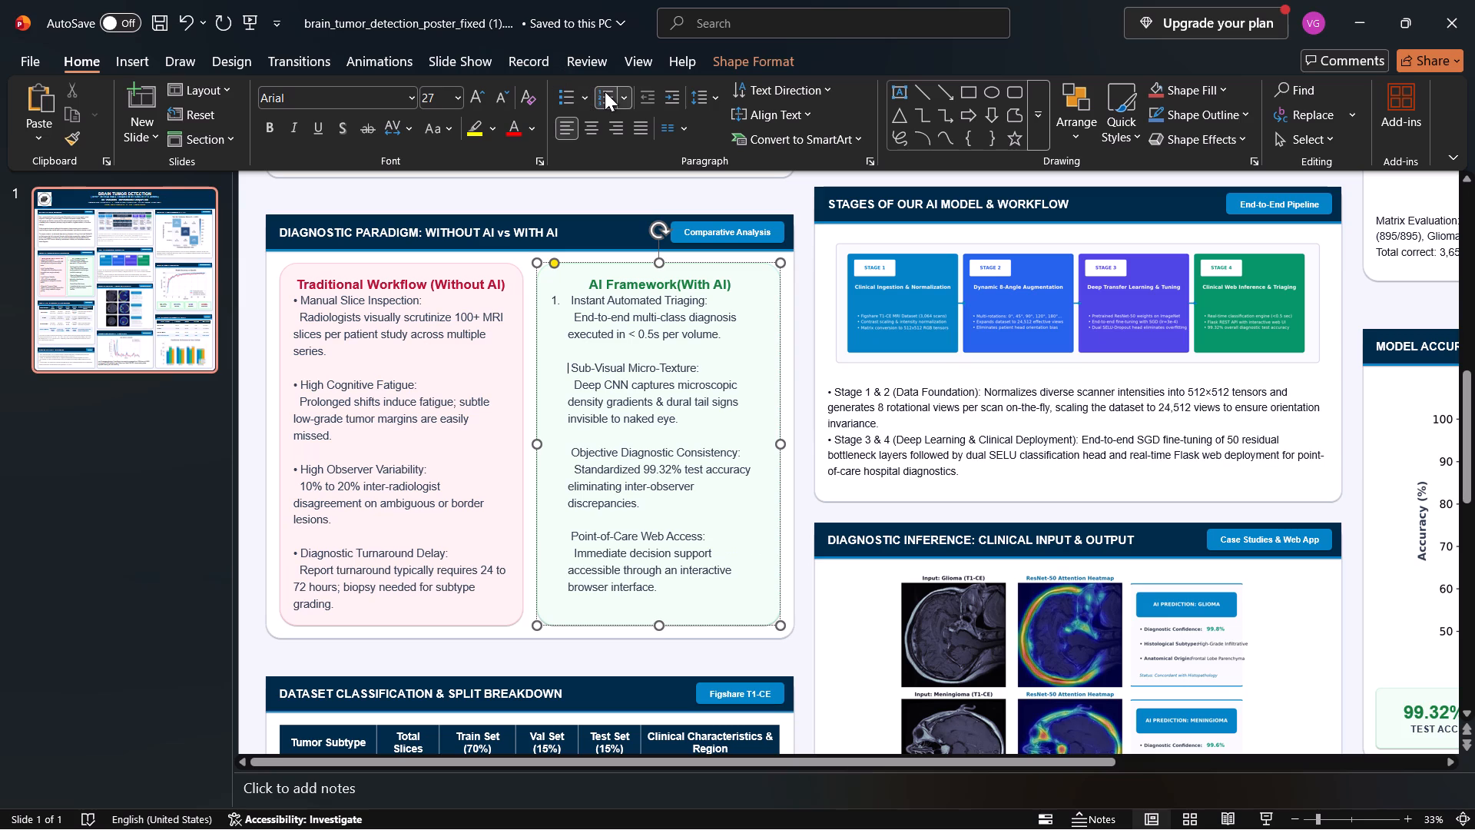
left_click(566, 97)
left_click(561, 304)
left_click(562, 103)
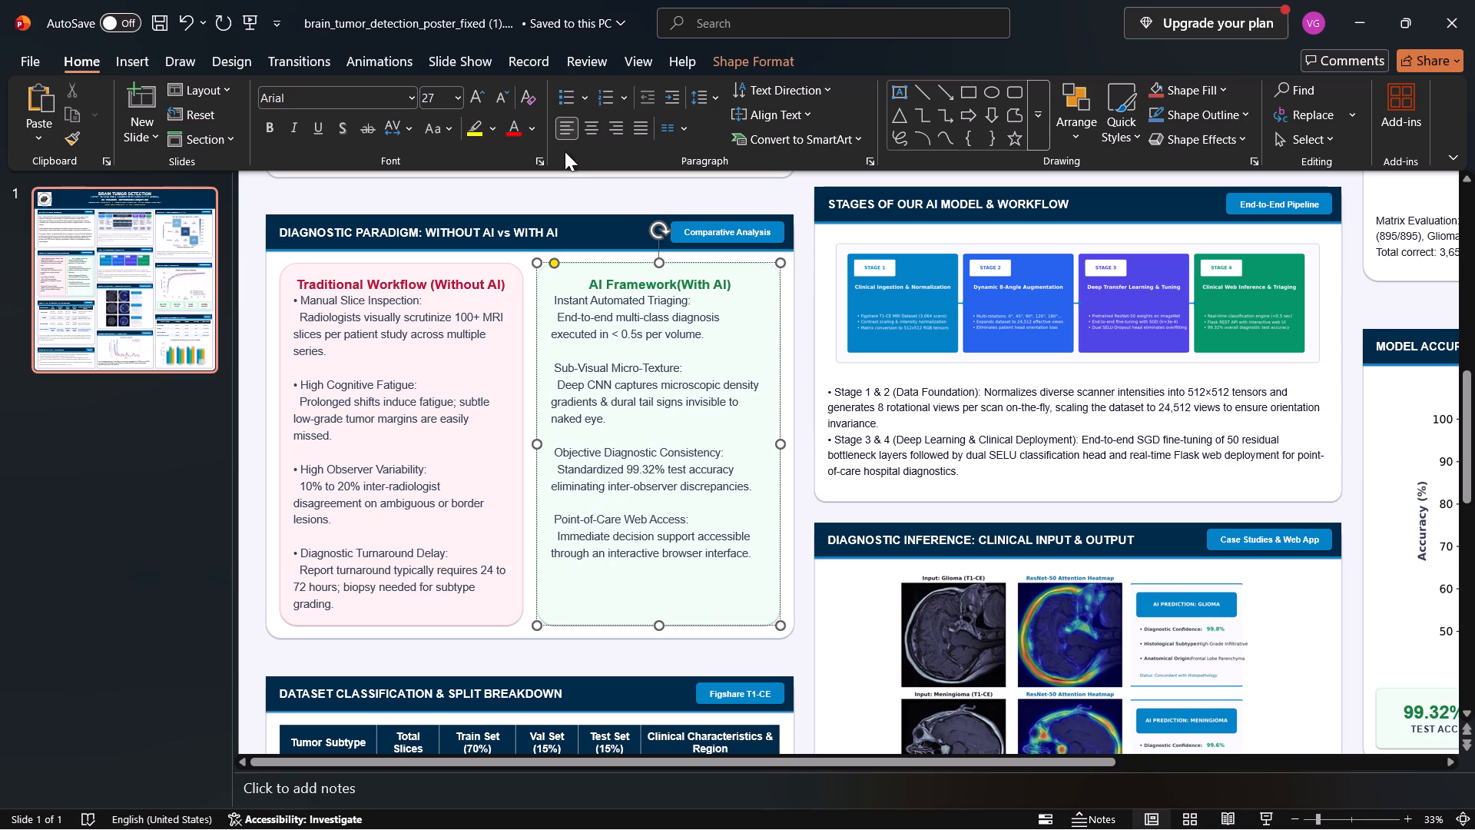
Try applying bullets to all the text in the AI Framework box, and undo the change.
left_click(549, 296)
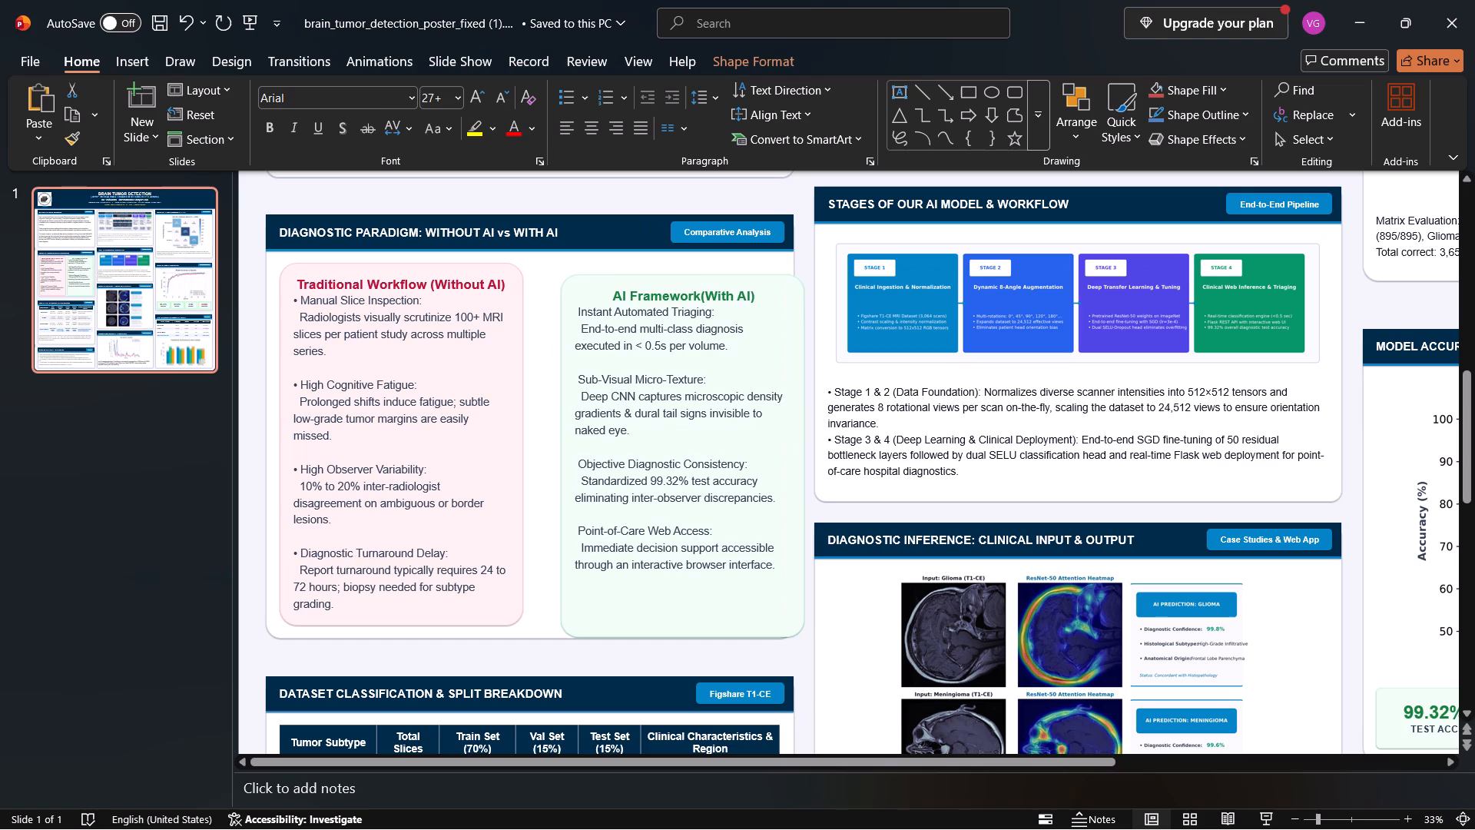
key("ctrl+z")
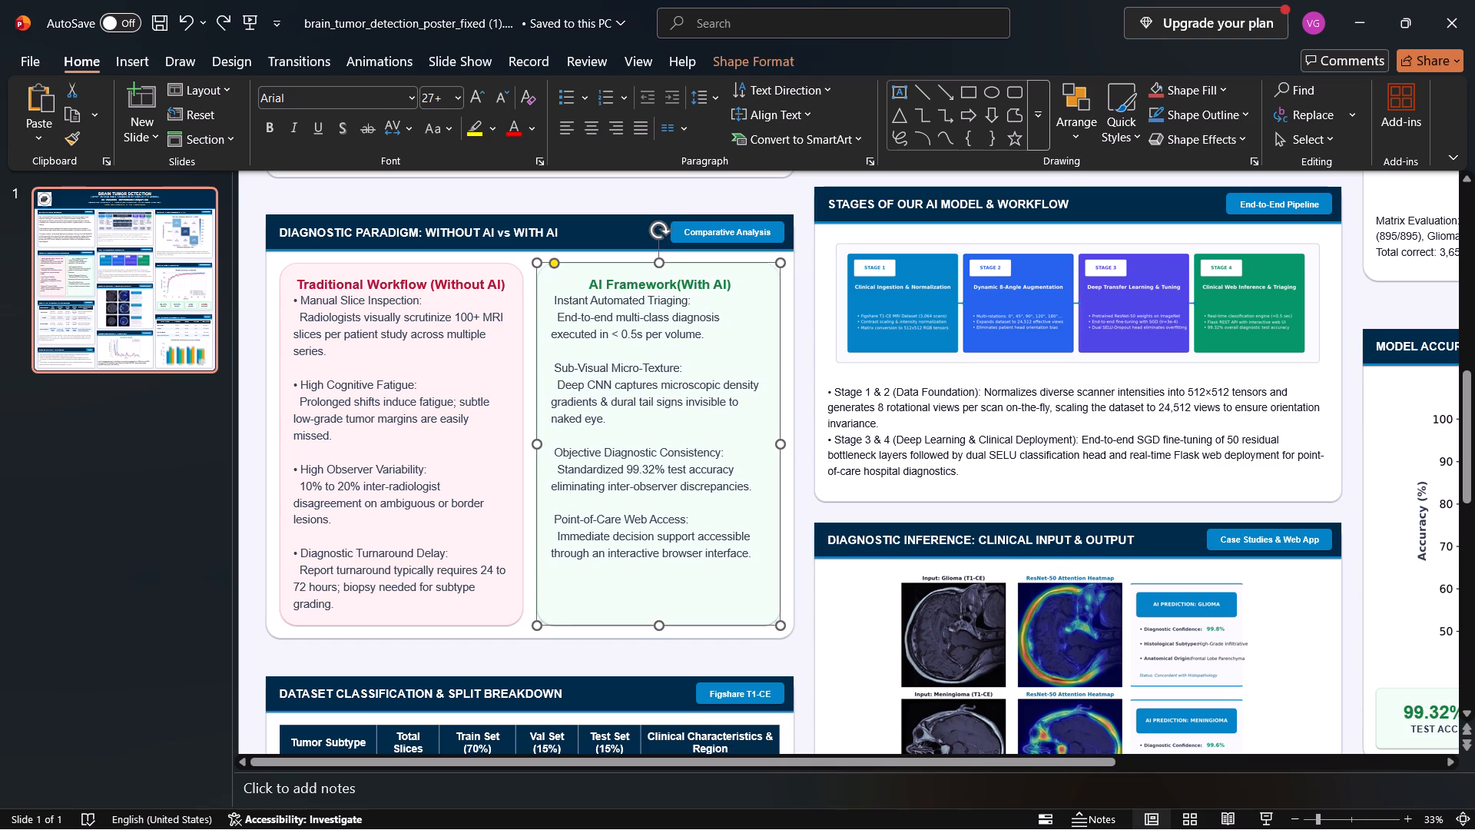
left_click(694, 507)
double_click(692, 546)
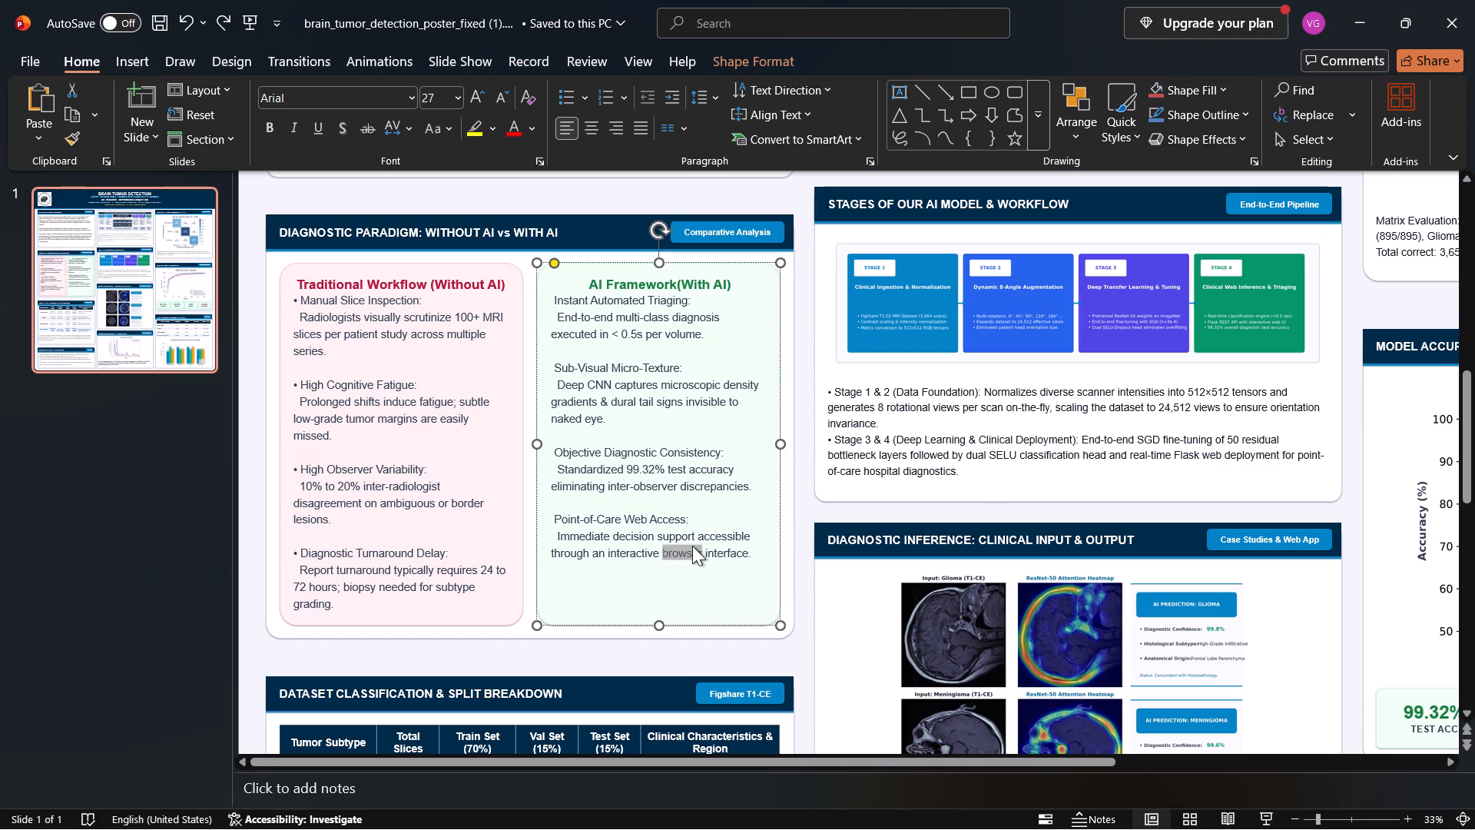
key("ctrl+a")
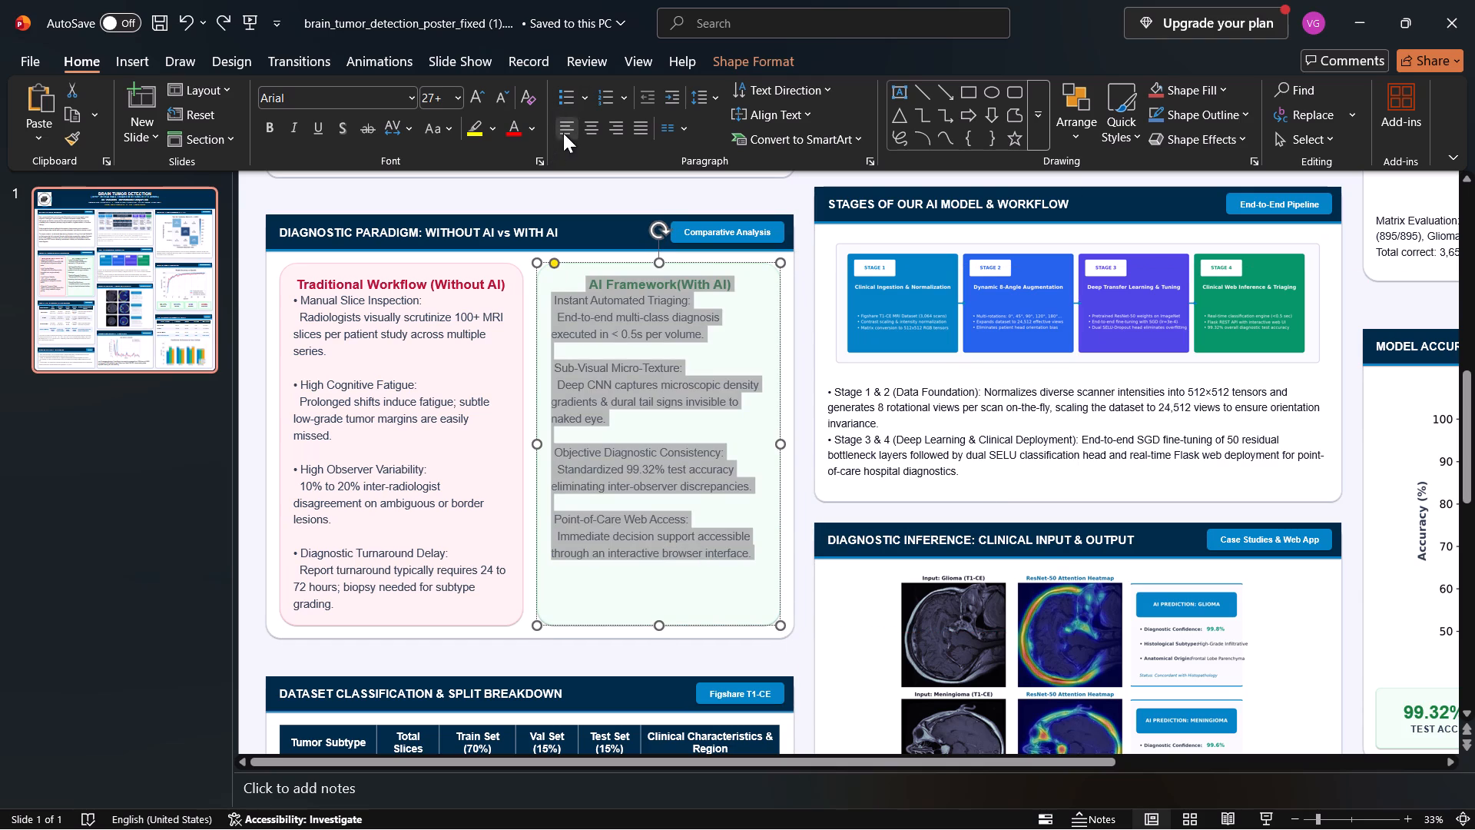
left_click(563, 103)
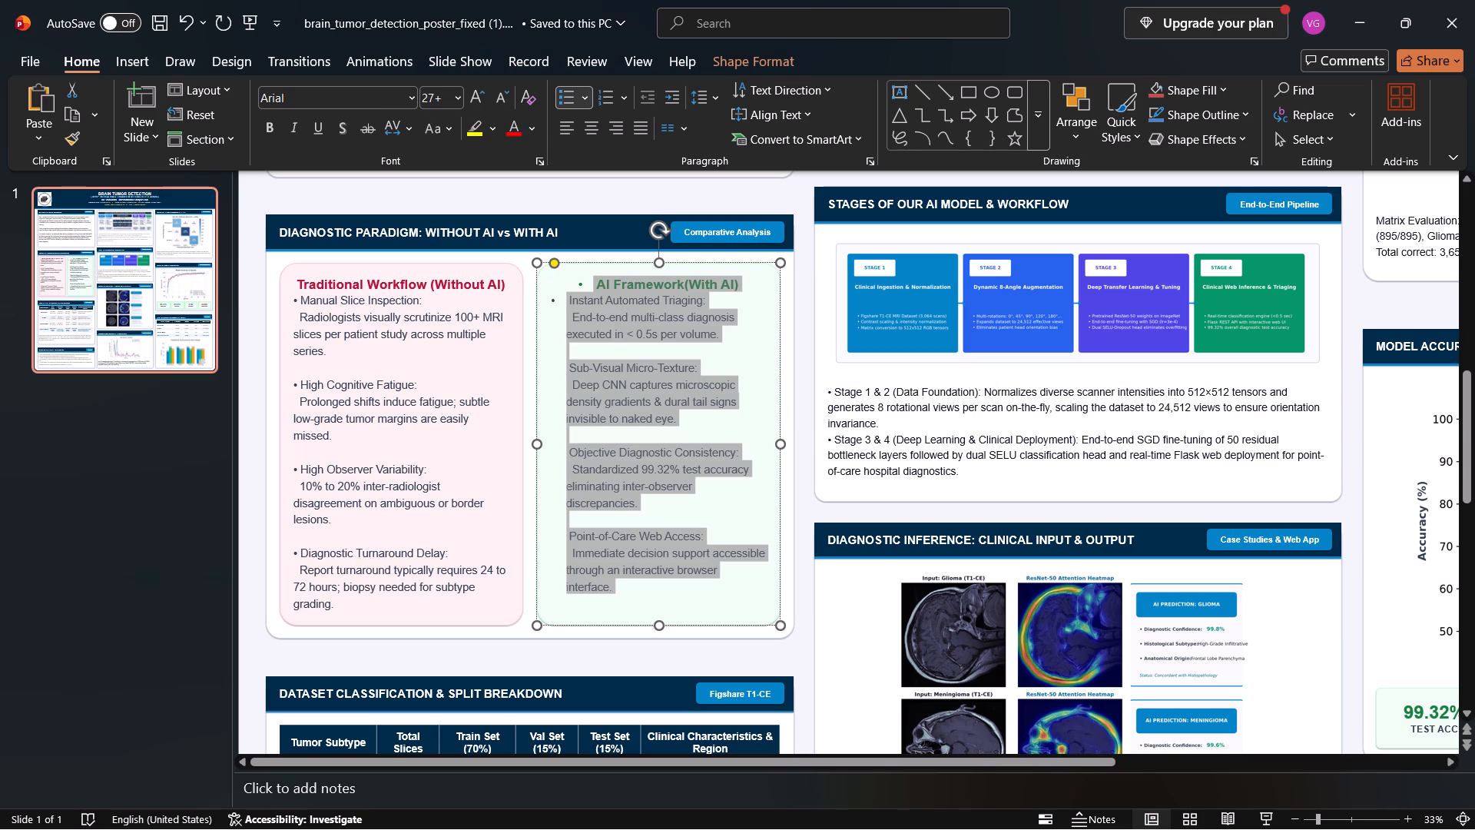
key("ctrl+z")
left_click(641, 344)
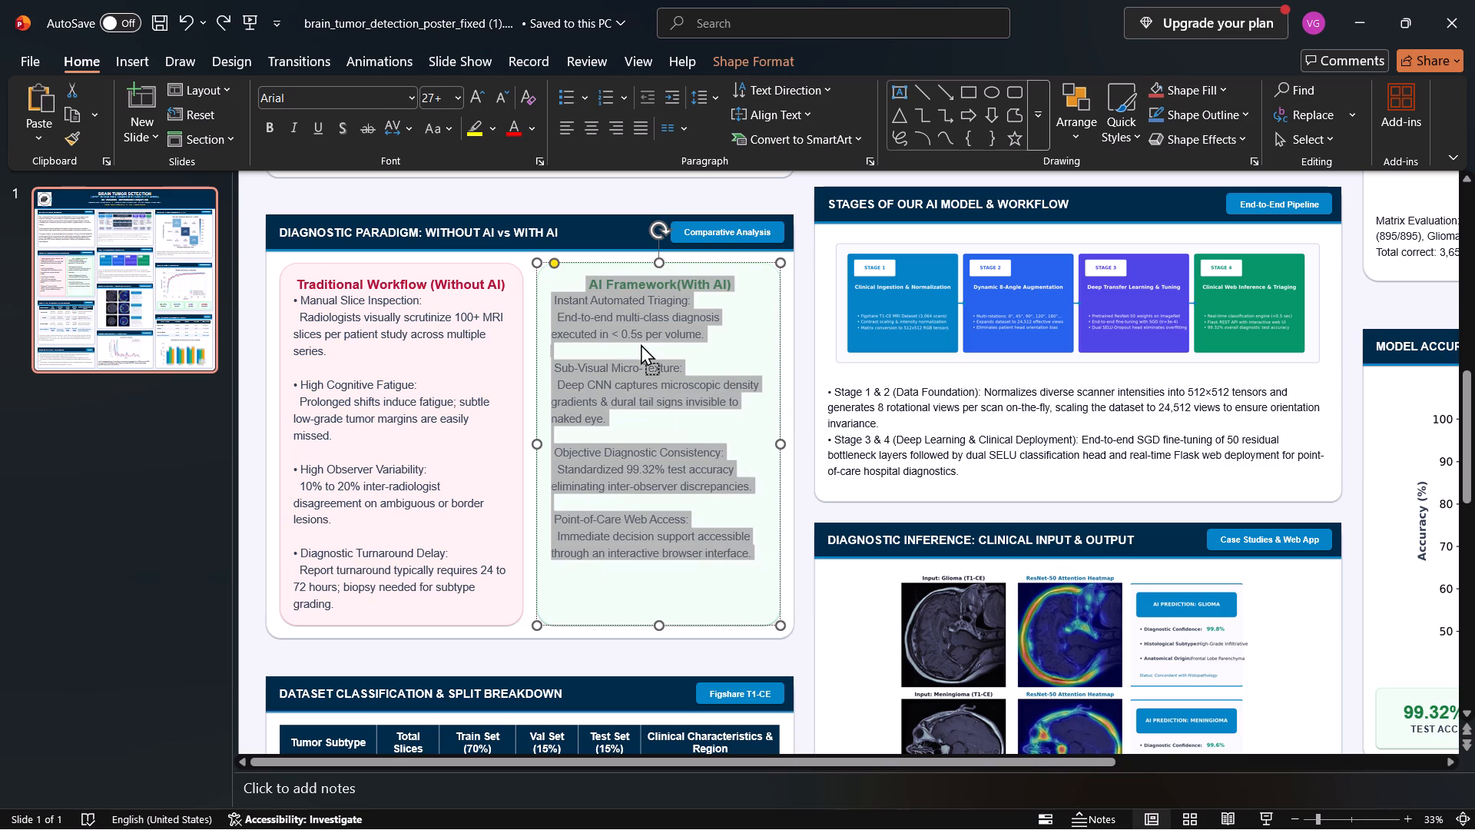
Apply a bullet to the "Instant Automated Triaging" point in the AI Framework box.
left_click(553, 300)
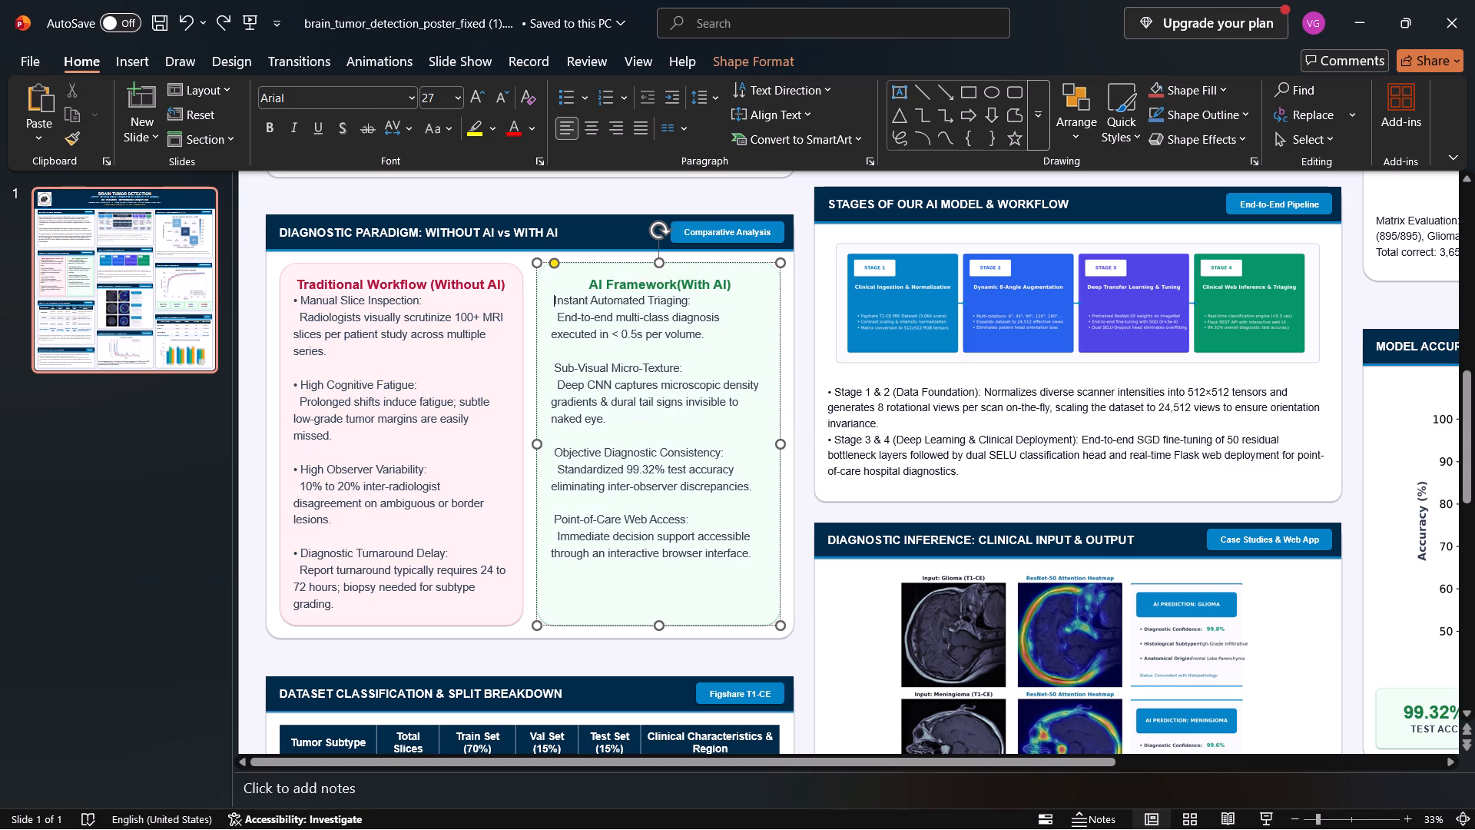
left_click(567, 95)
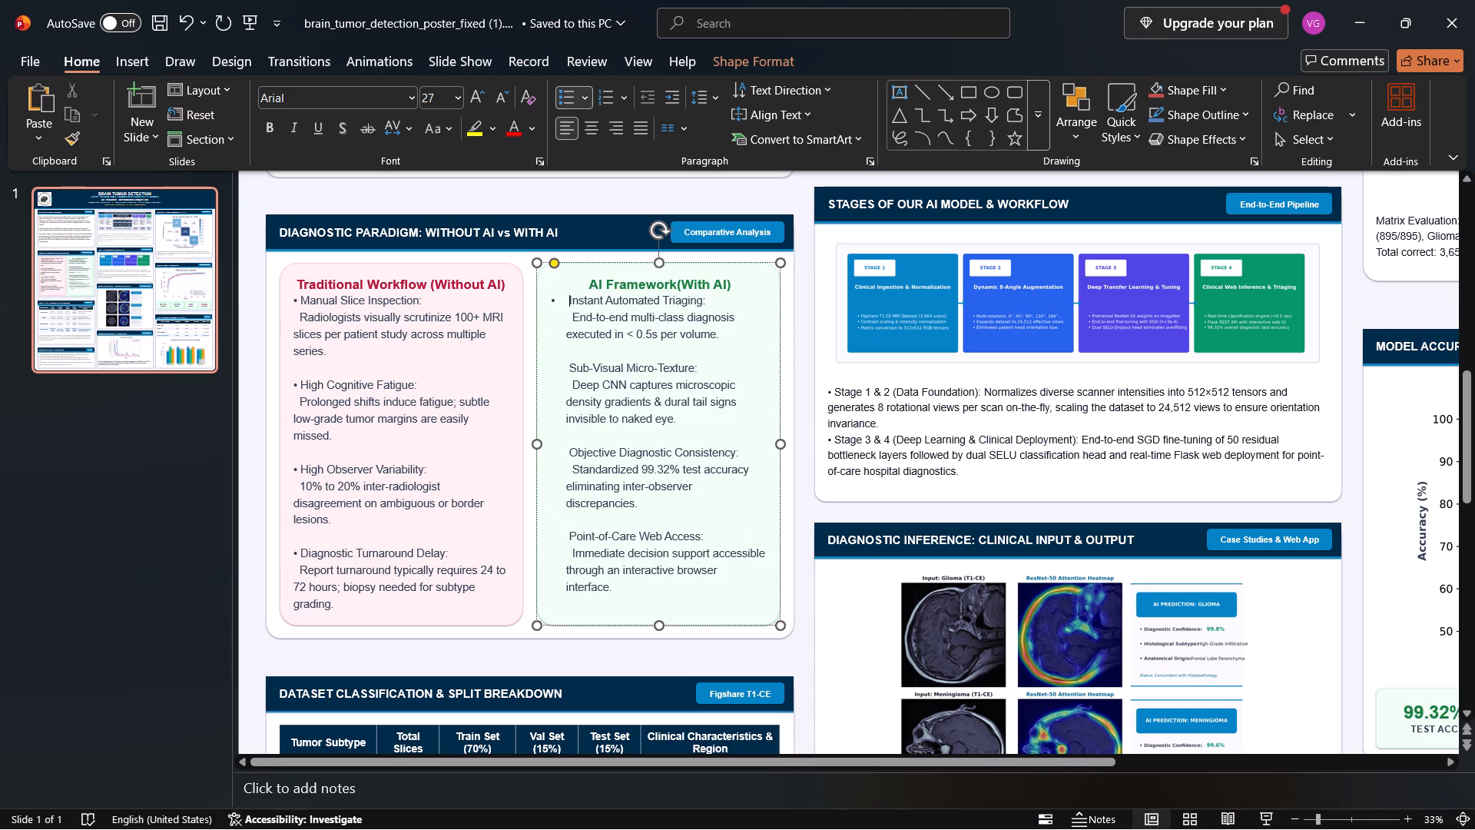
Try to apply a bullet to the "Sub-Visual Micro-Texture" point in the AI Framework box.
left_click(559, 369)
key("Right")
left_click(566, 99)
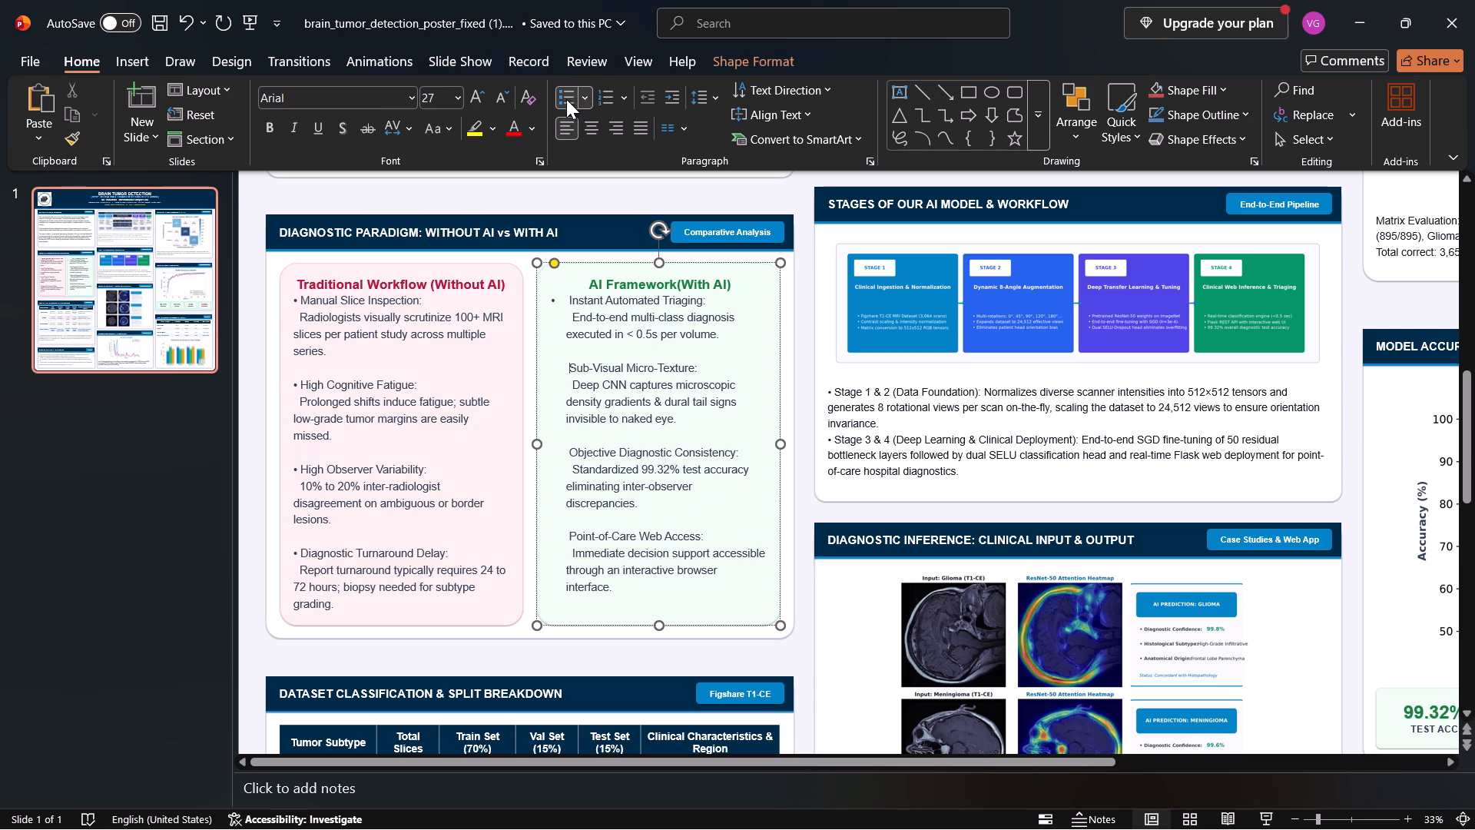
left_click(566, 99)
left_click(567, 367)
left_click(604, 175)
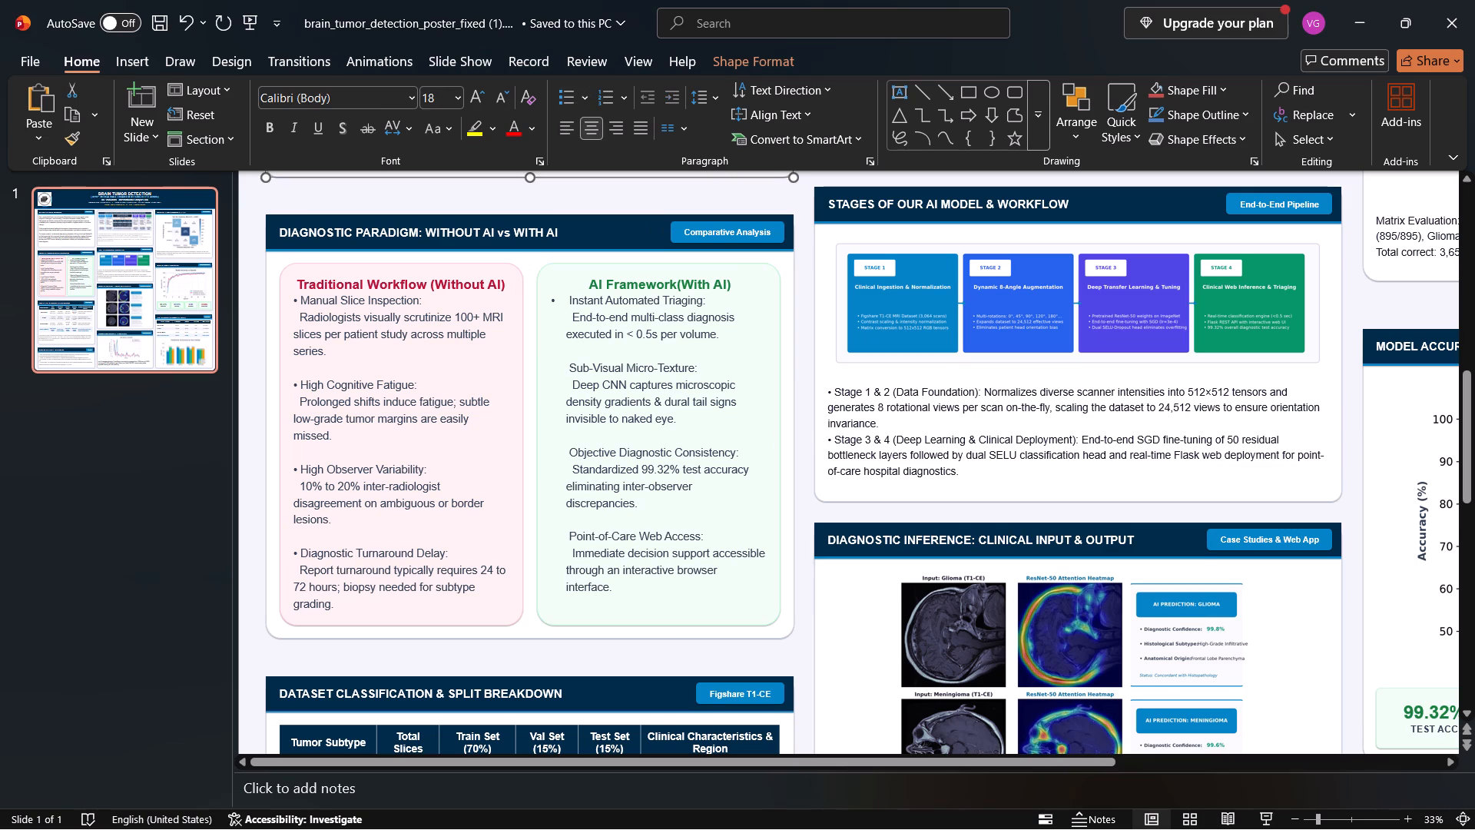
Review the poster's sections from the references up to the abstract and the ResNet-50 architecture pipeline.
scroll(778, 367, "down", 3)
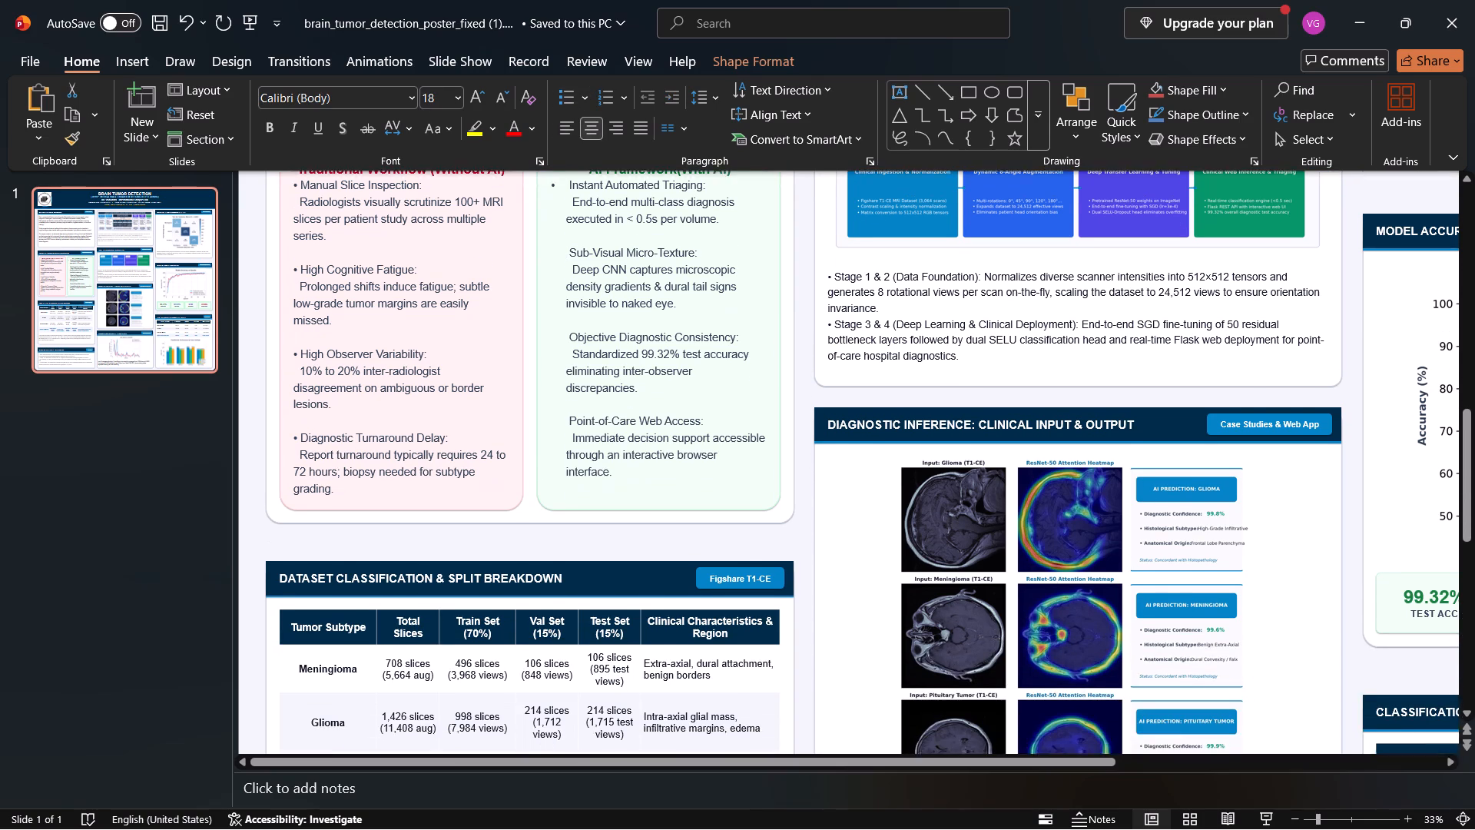
scroll(778, 367, "down", 5)
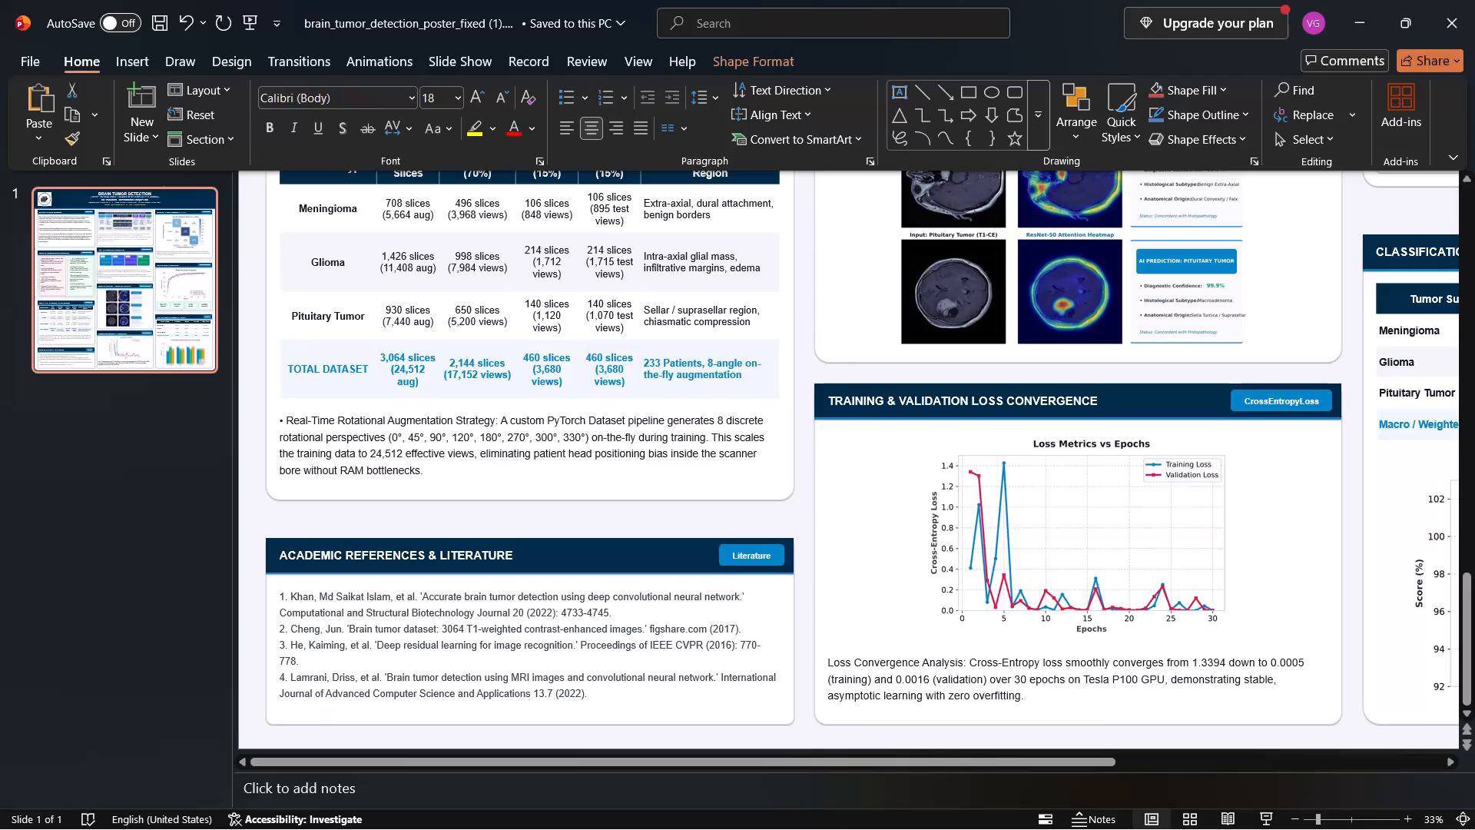
scroll(959, 462, "up", 5)
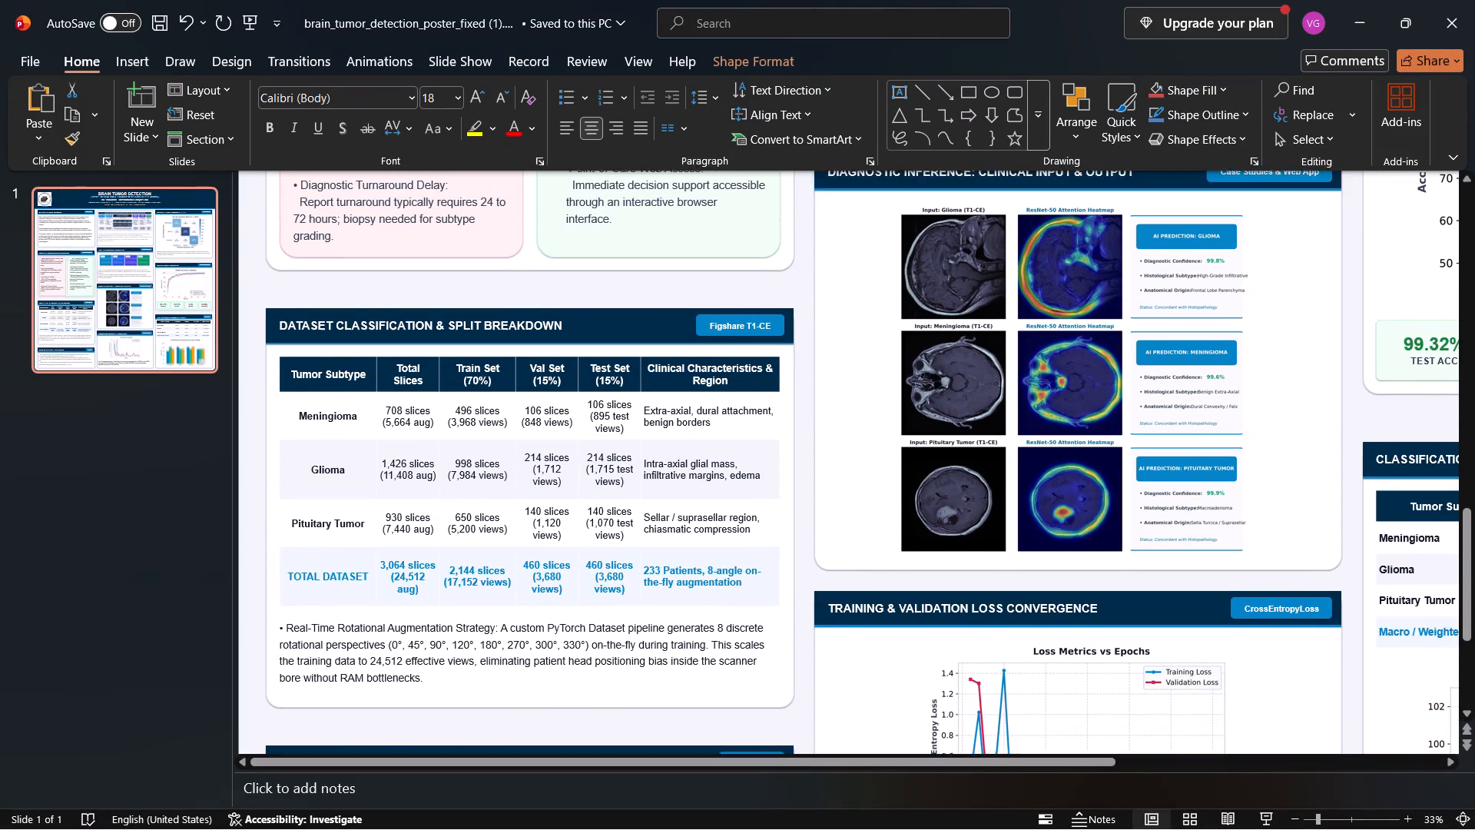
scroll(921, 468, "up", 3)
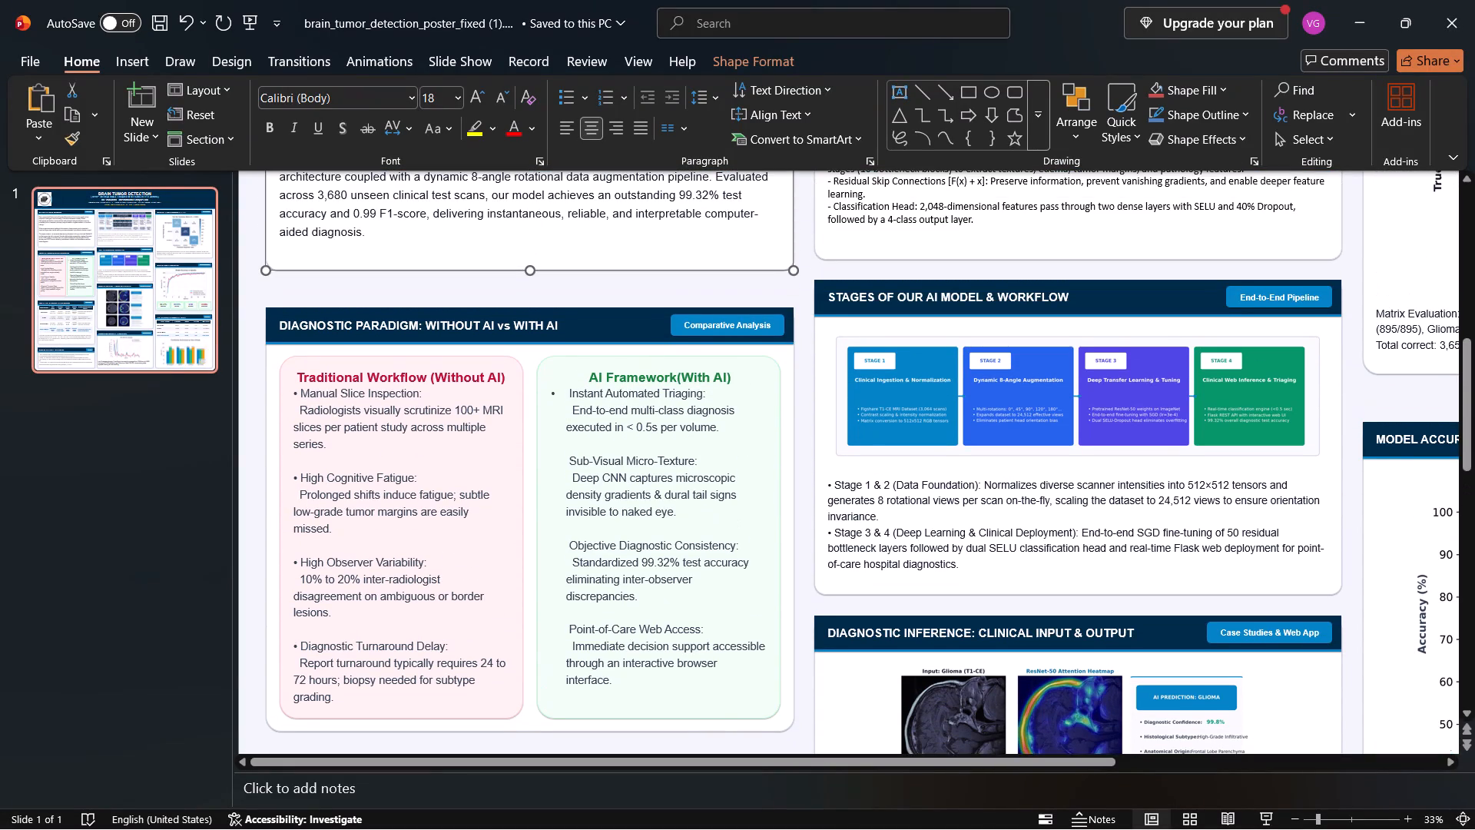
scroll(921, 468, "up", 2)
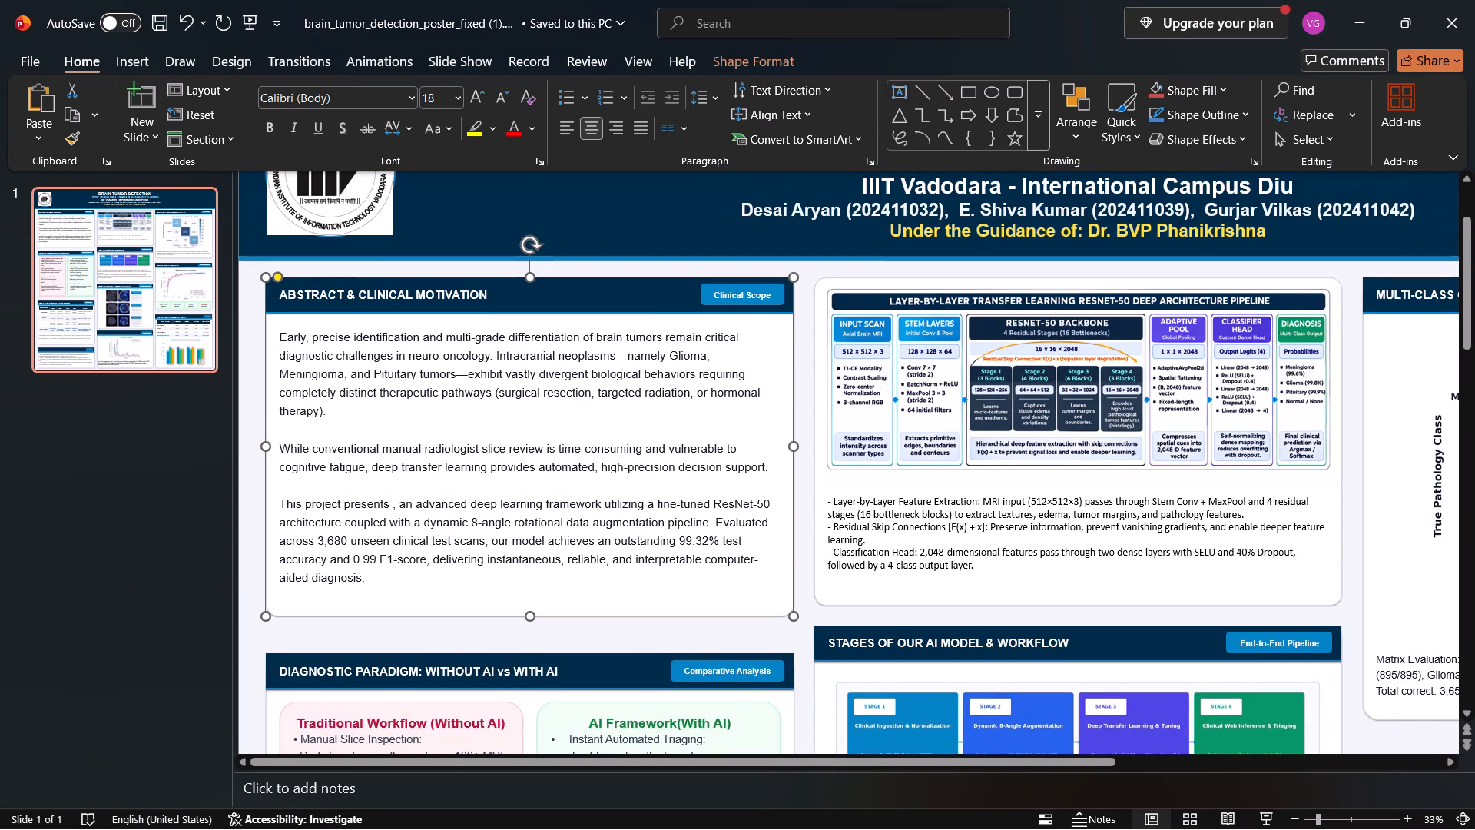
scroll(1090, 375, "up", 2, "ctrl")
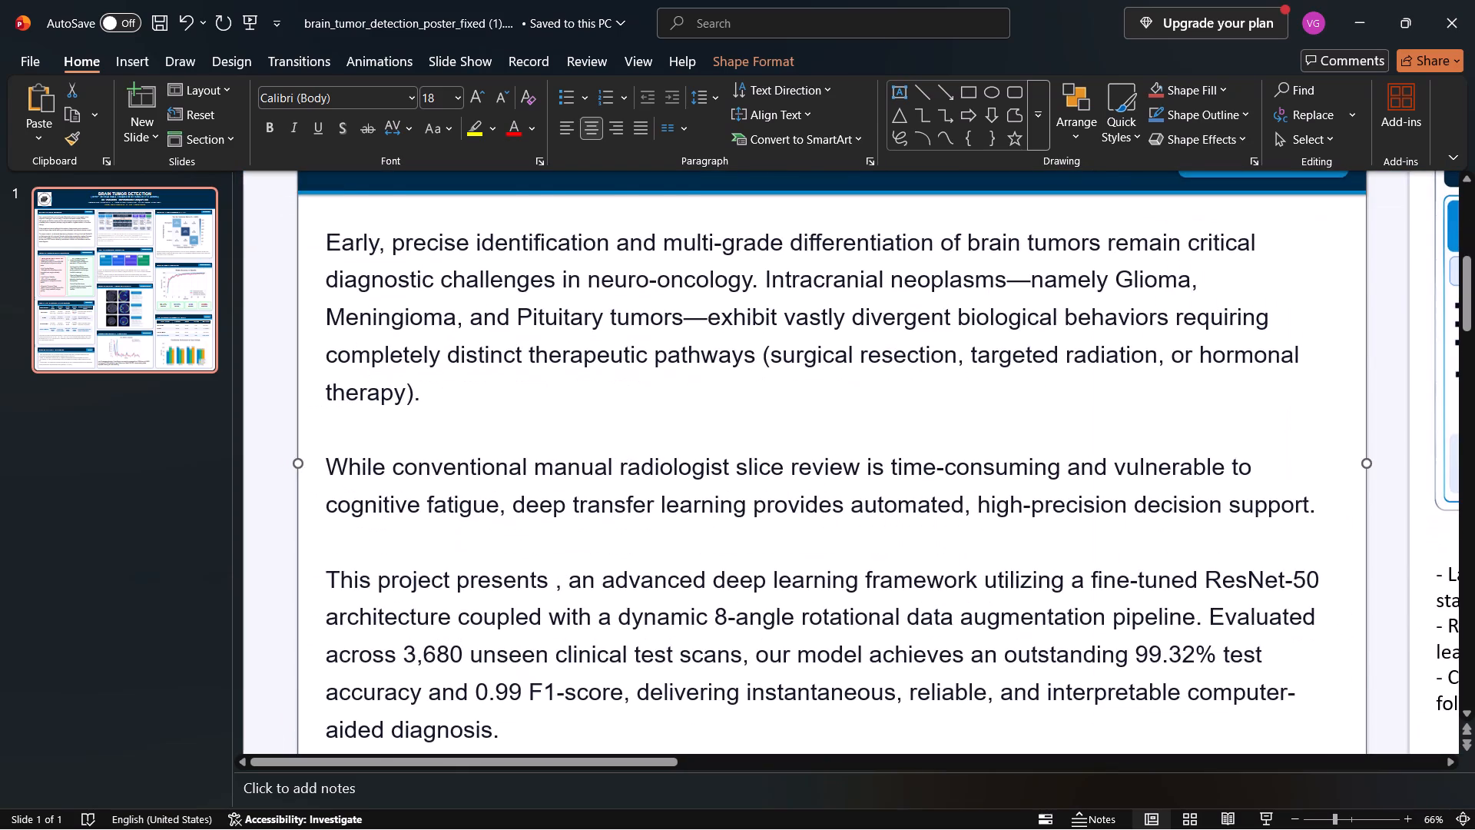
scroll(1090, 375, "up", 3)
scroll(1090, 375, "left", 1)
scroll(1090, 375, "down", 1, "ctrl")
scroll(1202, 356, "left", 1)
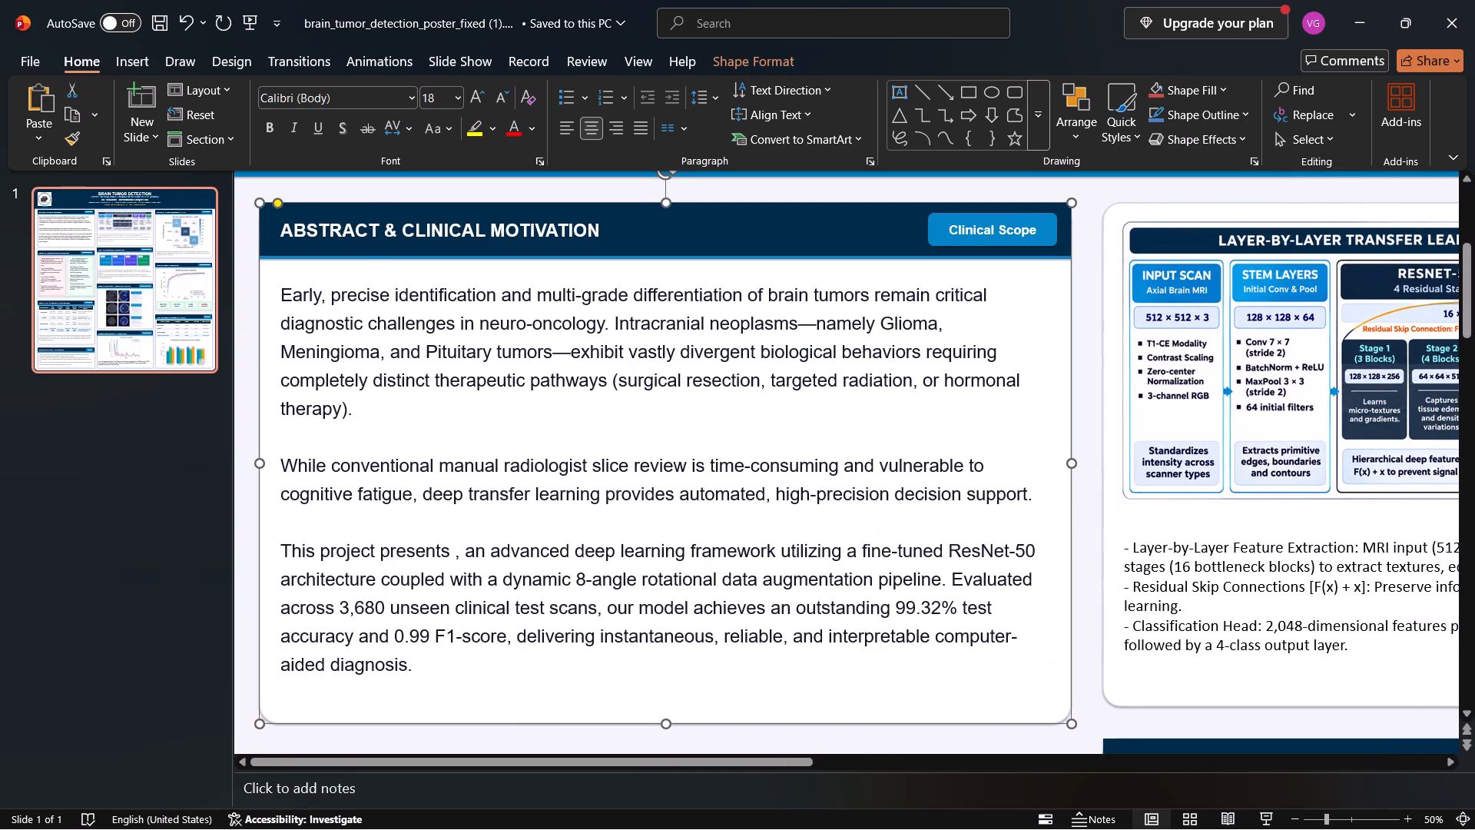
scroll(1202, 356, "left", 3)
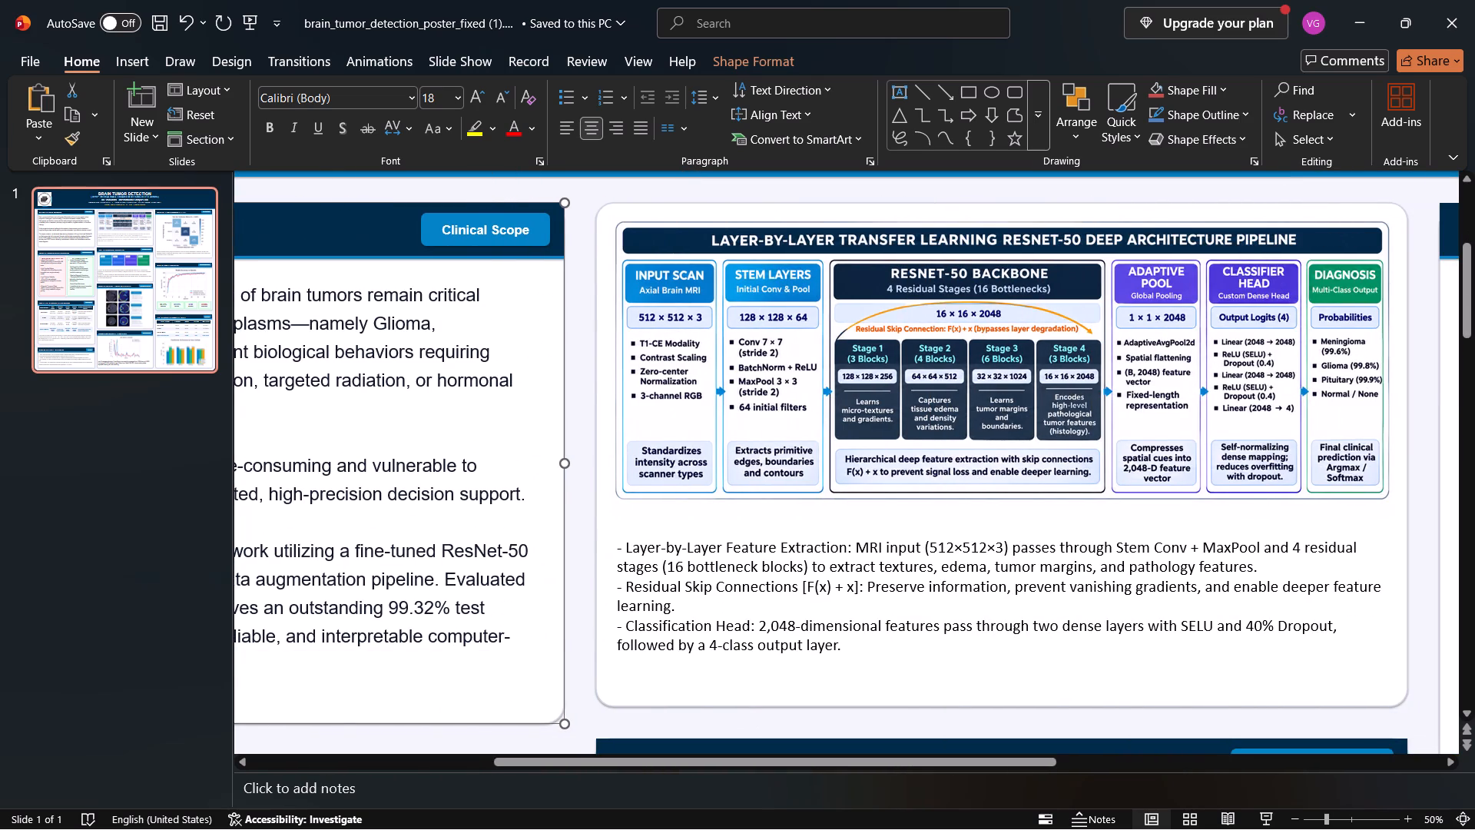
scroll(1063, 504, "down", 1, "ctrl")
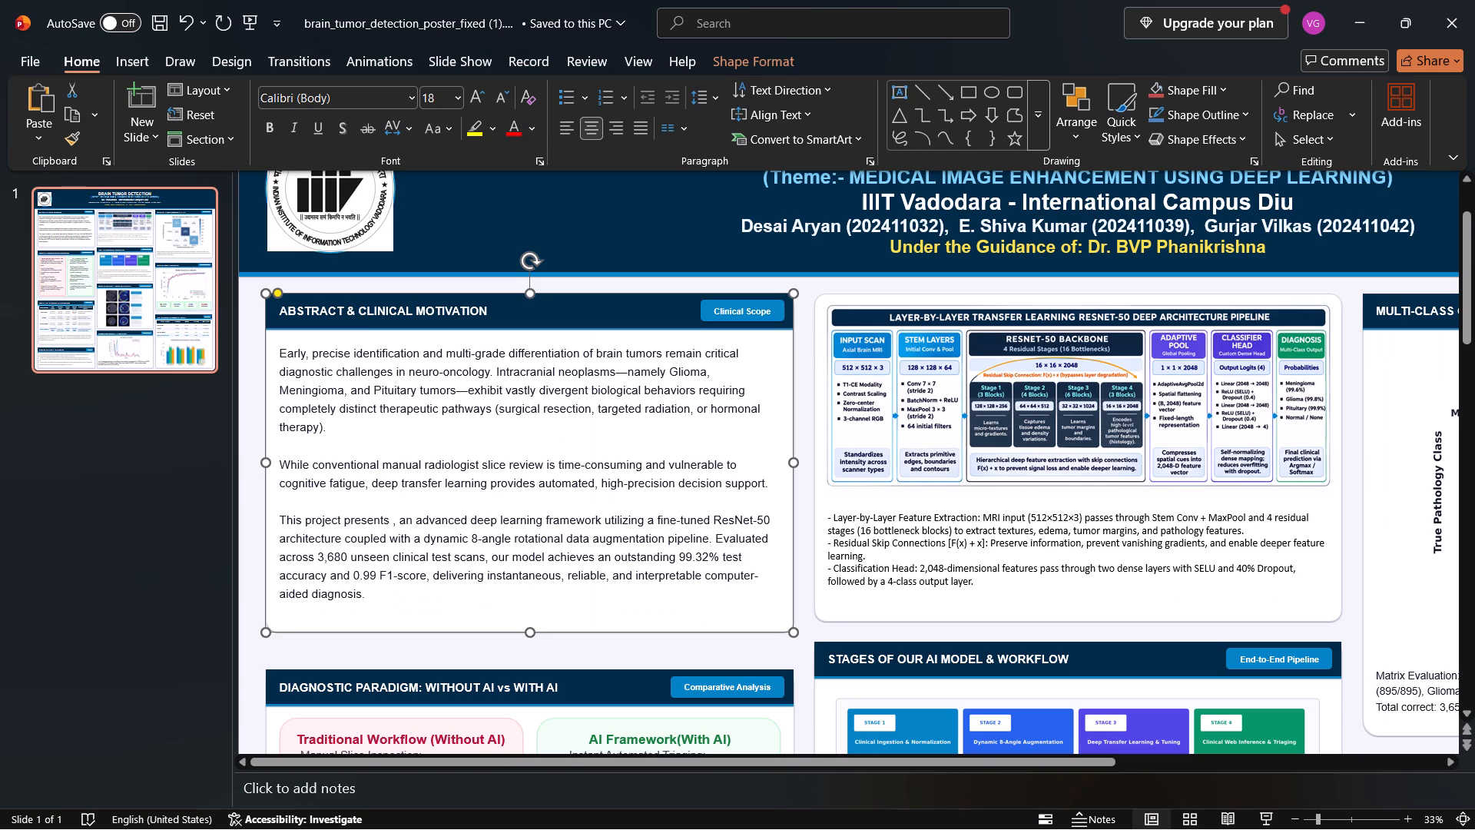
scroll(1132, 594, "down", 1)
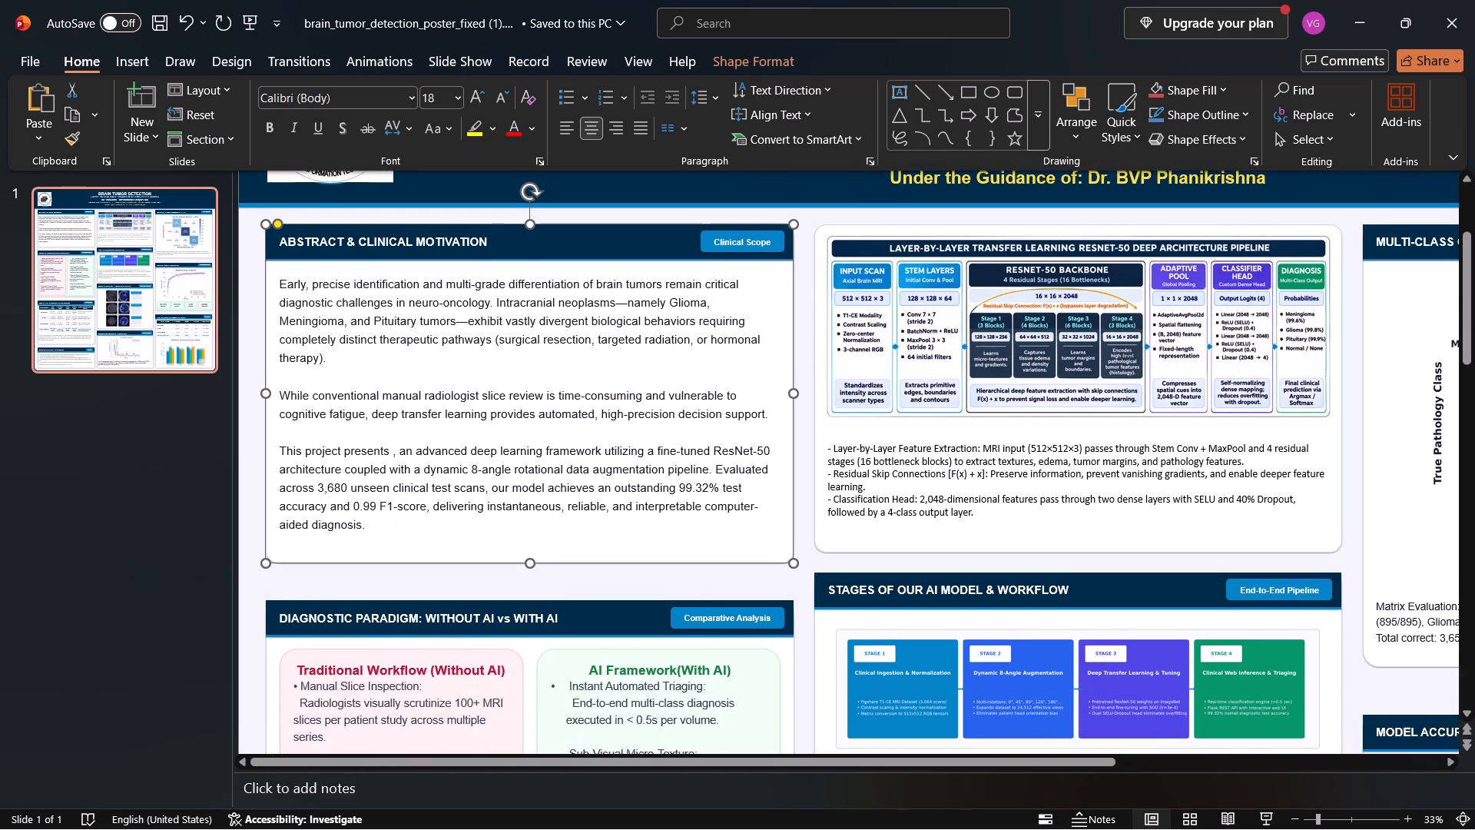
scroll(1132, 594, "down", 3)
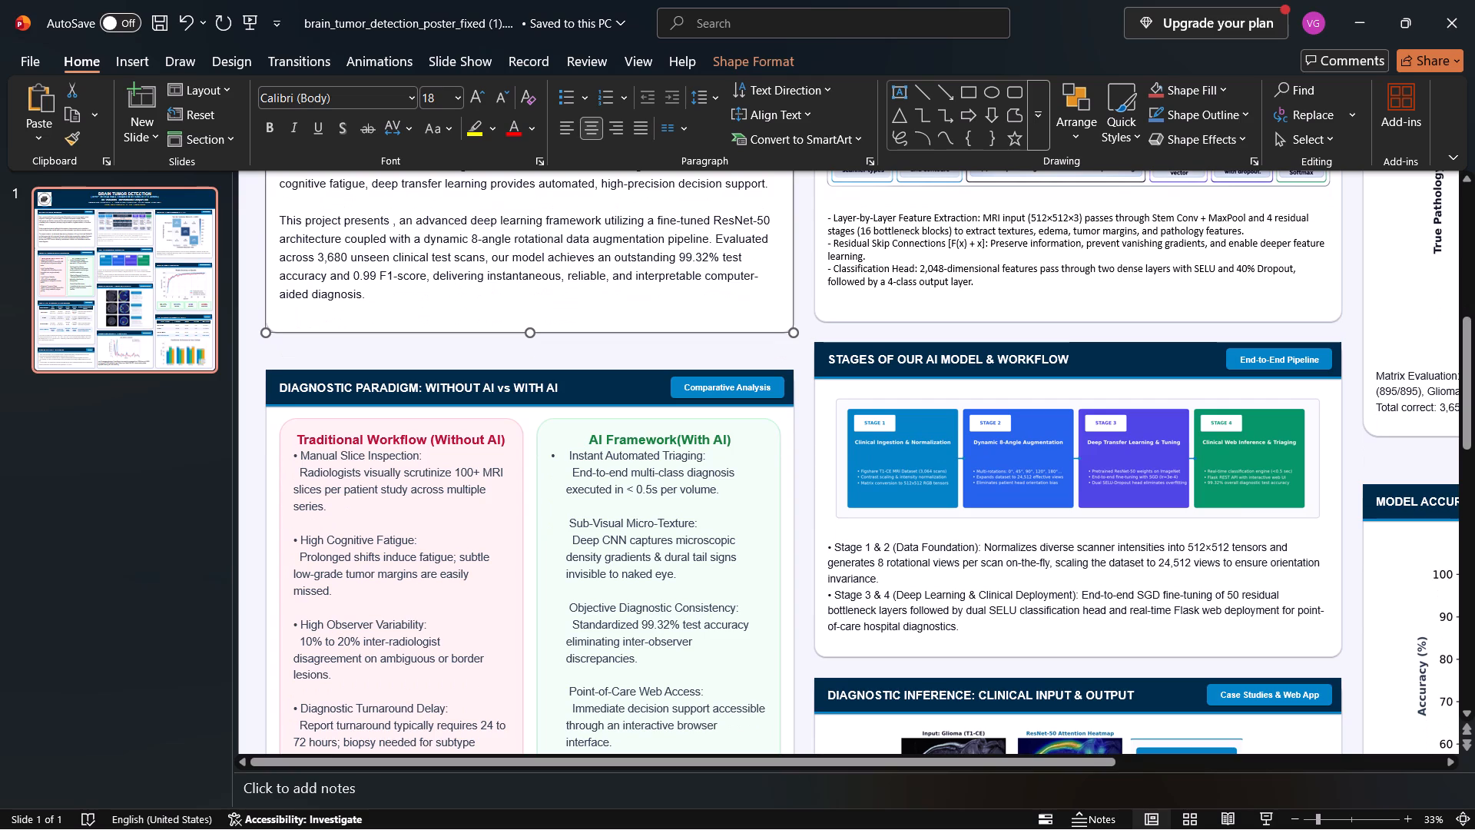
scroll(1132, 594, "down", 1)
double_click(901, 427)
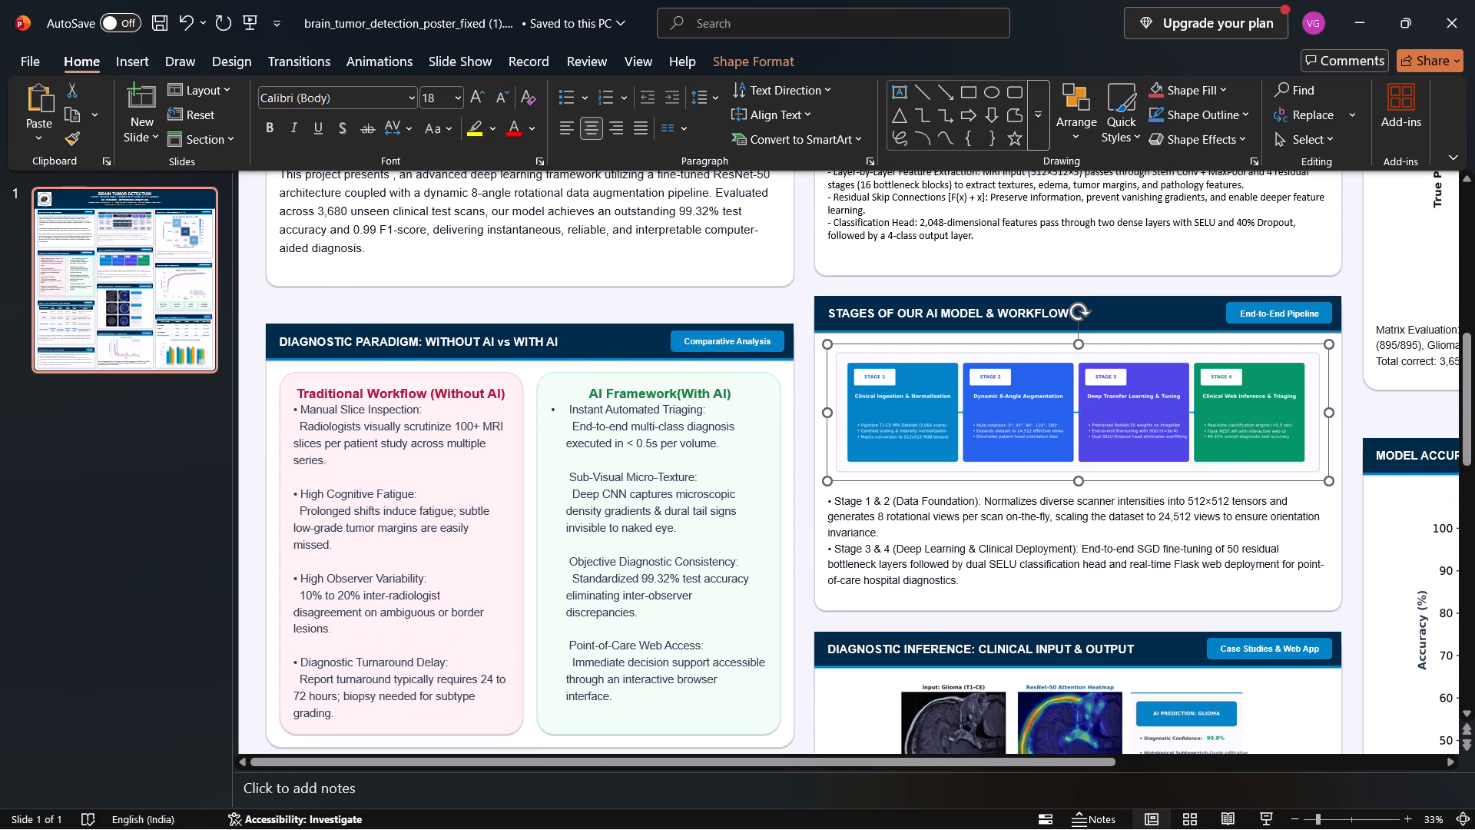
triple_click(918, 433)
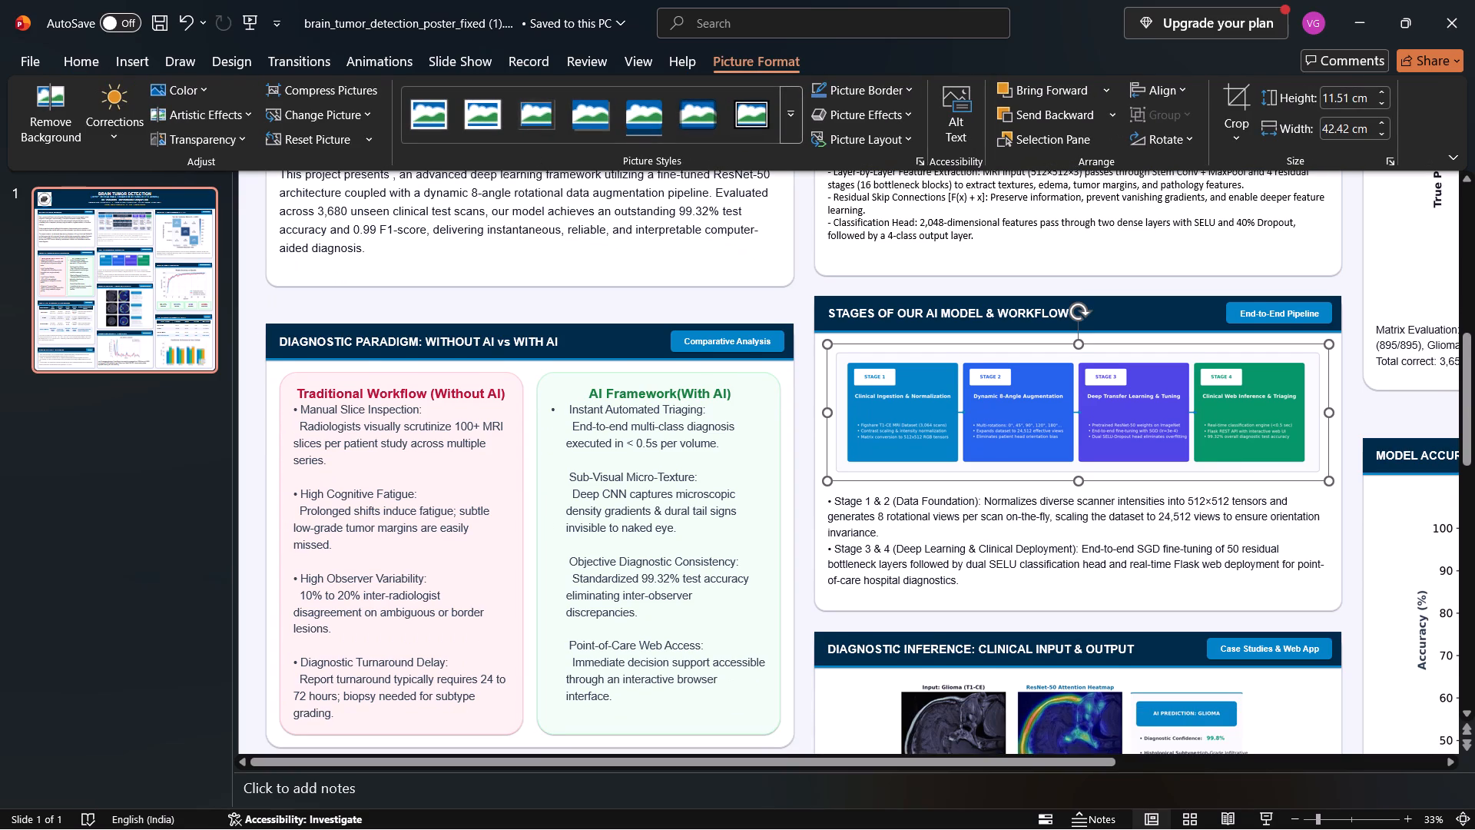
double_click(978, 426)
right_click(978, 426)
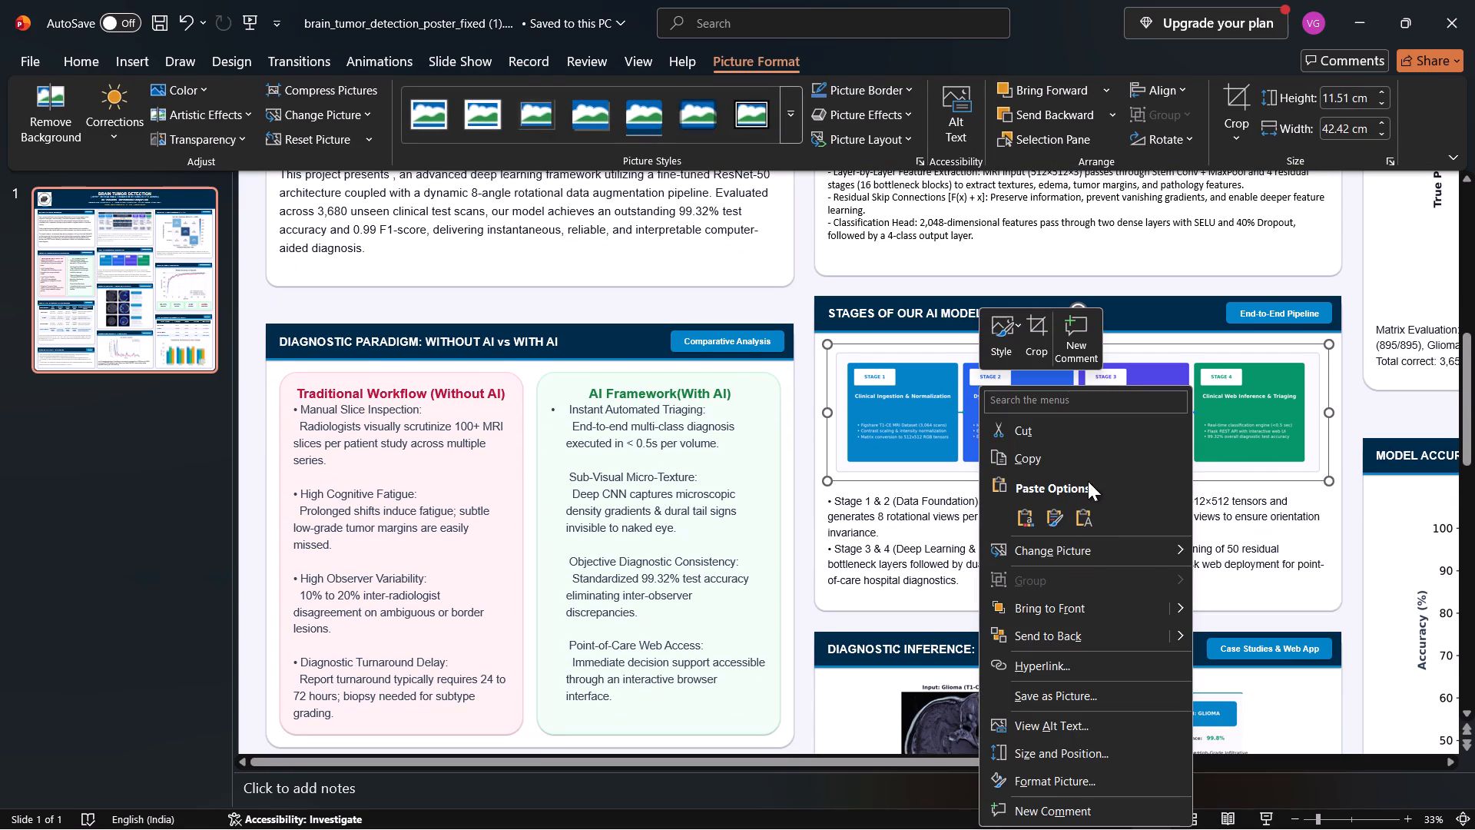
scroll(1102, 622, "down", 1)
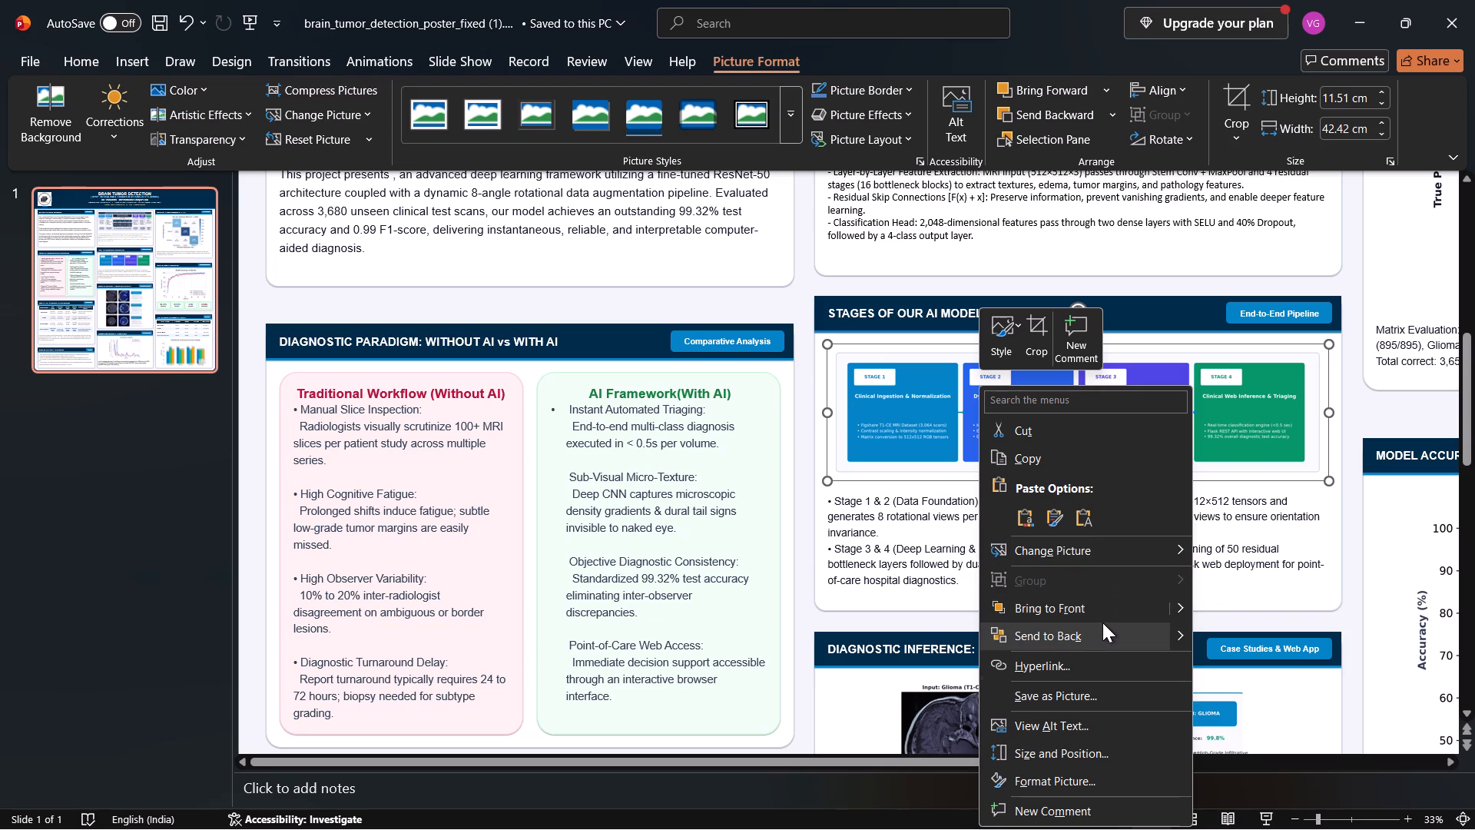
left_click(1089, 692)
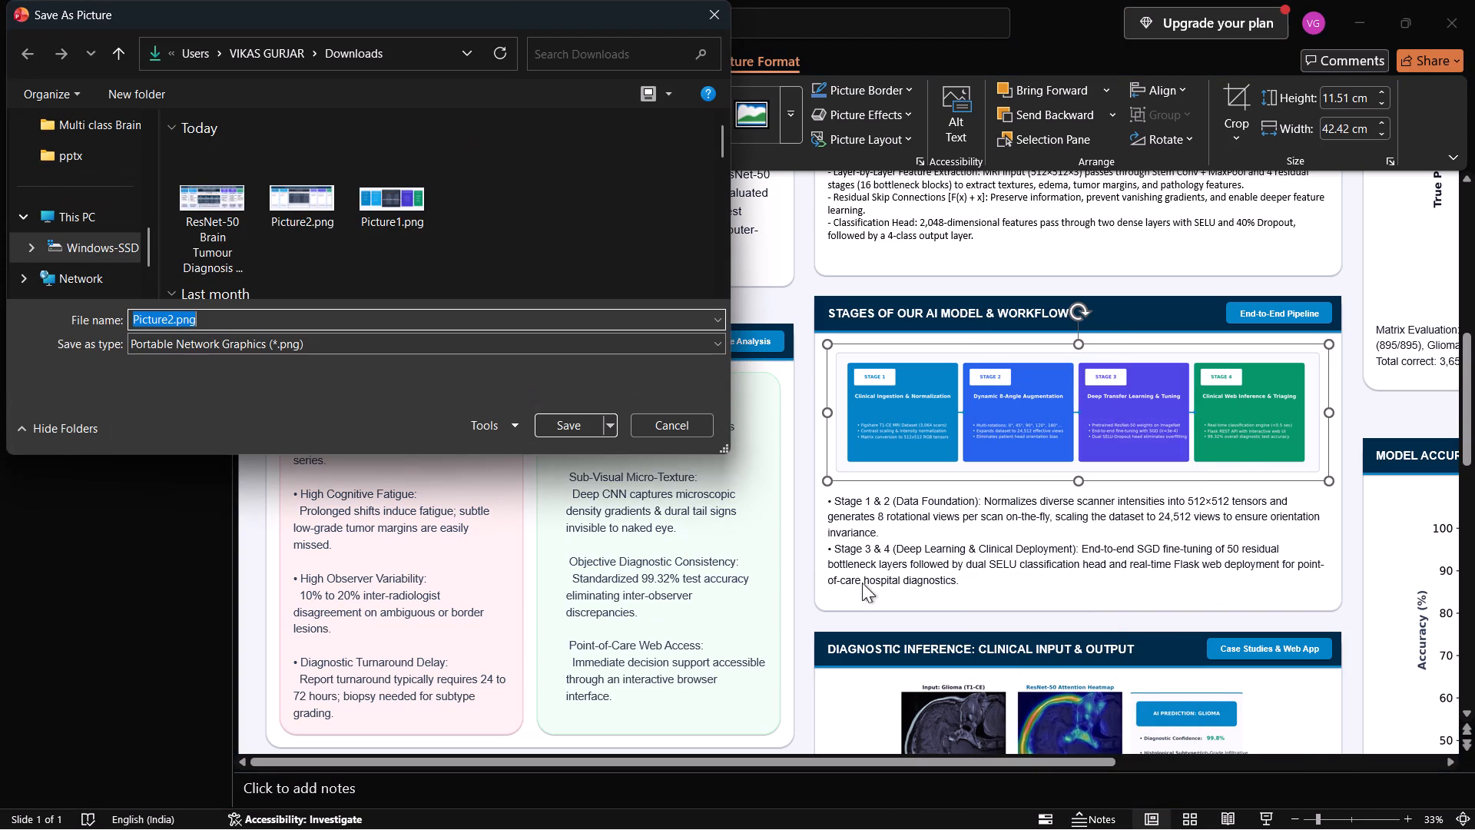
left_click(172, 318)
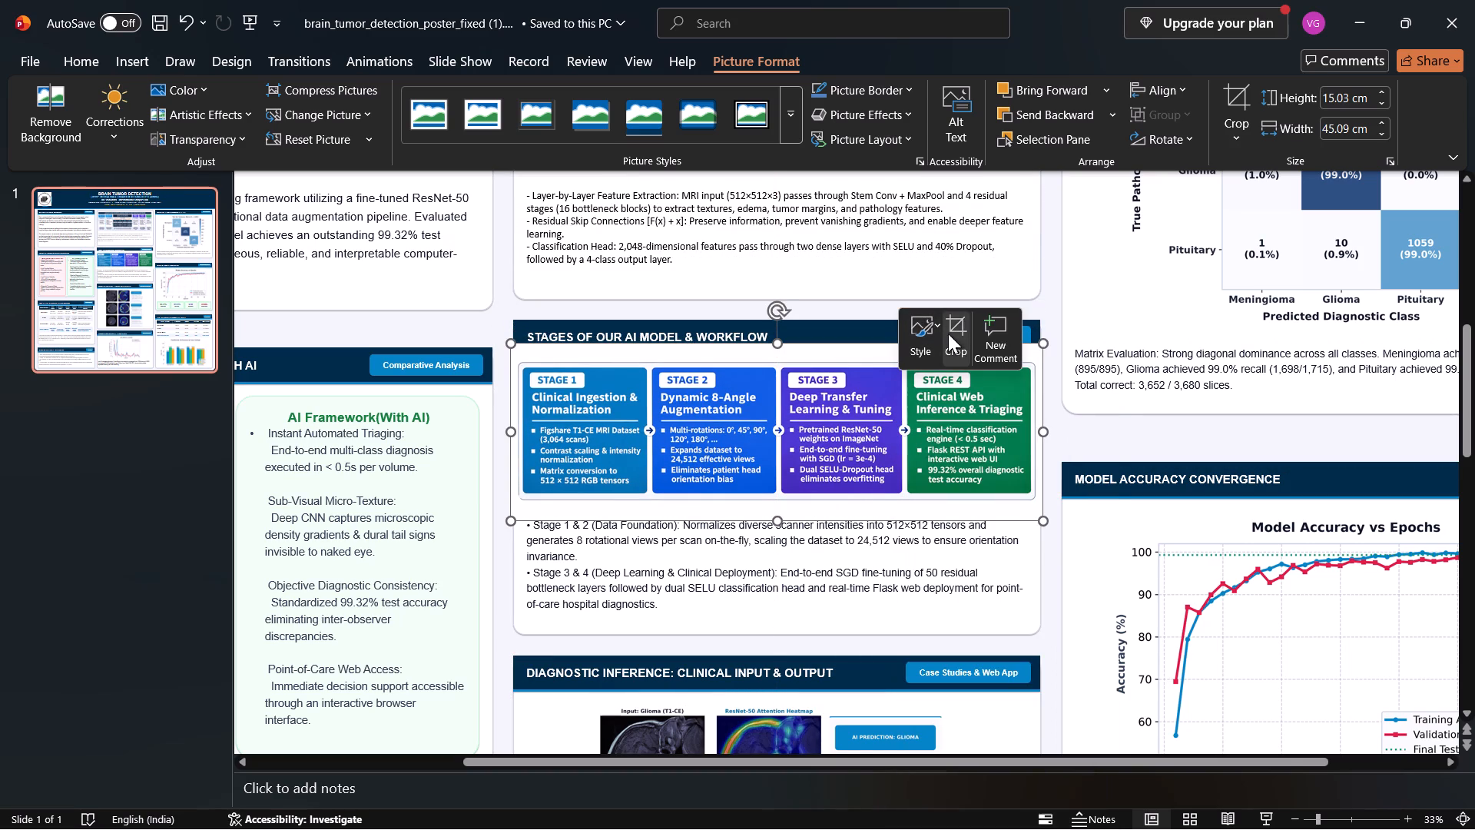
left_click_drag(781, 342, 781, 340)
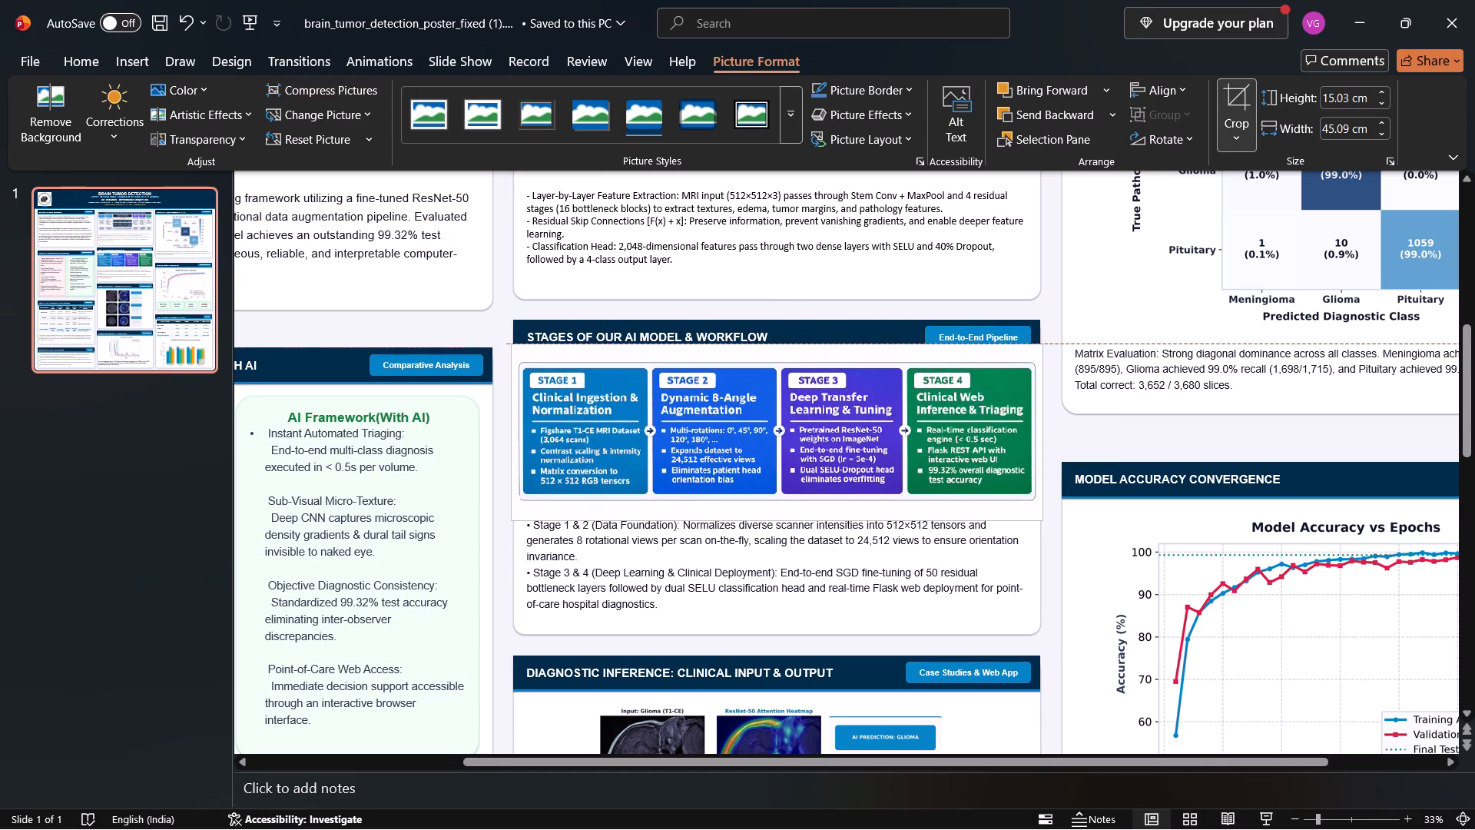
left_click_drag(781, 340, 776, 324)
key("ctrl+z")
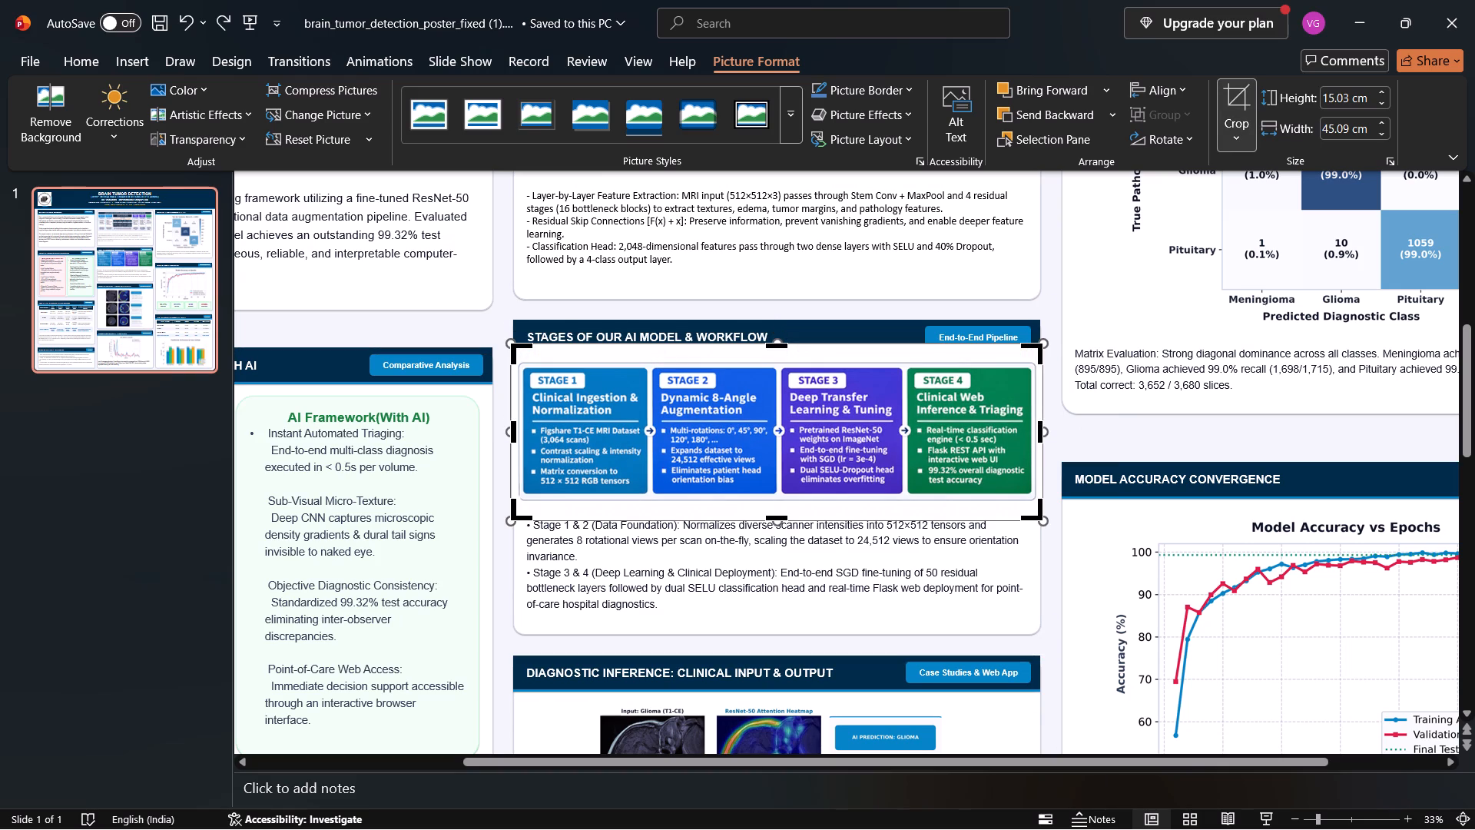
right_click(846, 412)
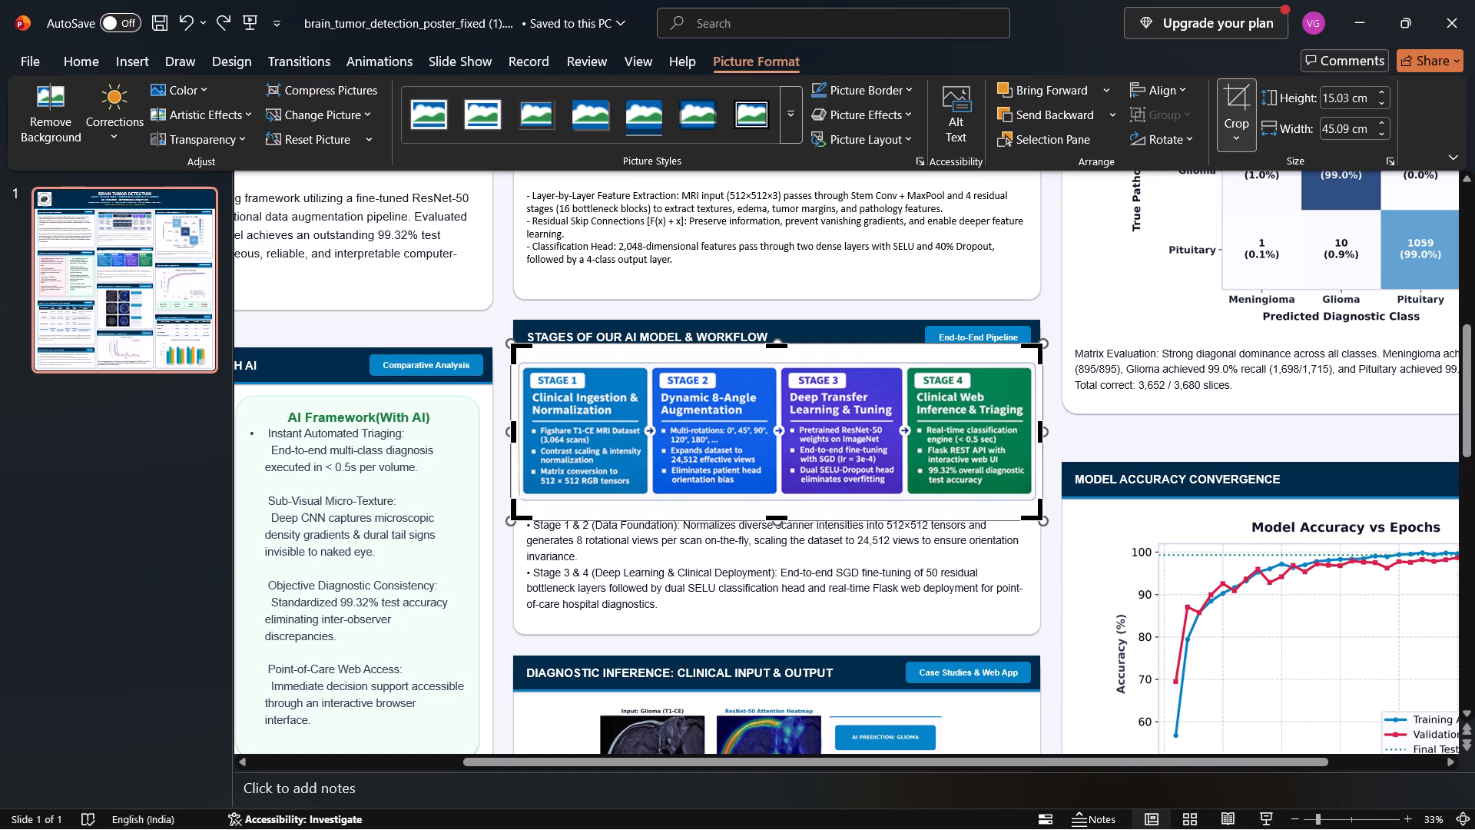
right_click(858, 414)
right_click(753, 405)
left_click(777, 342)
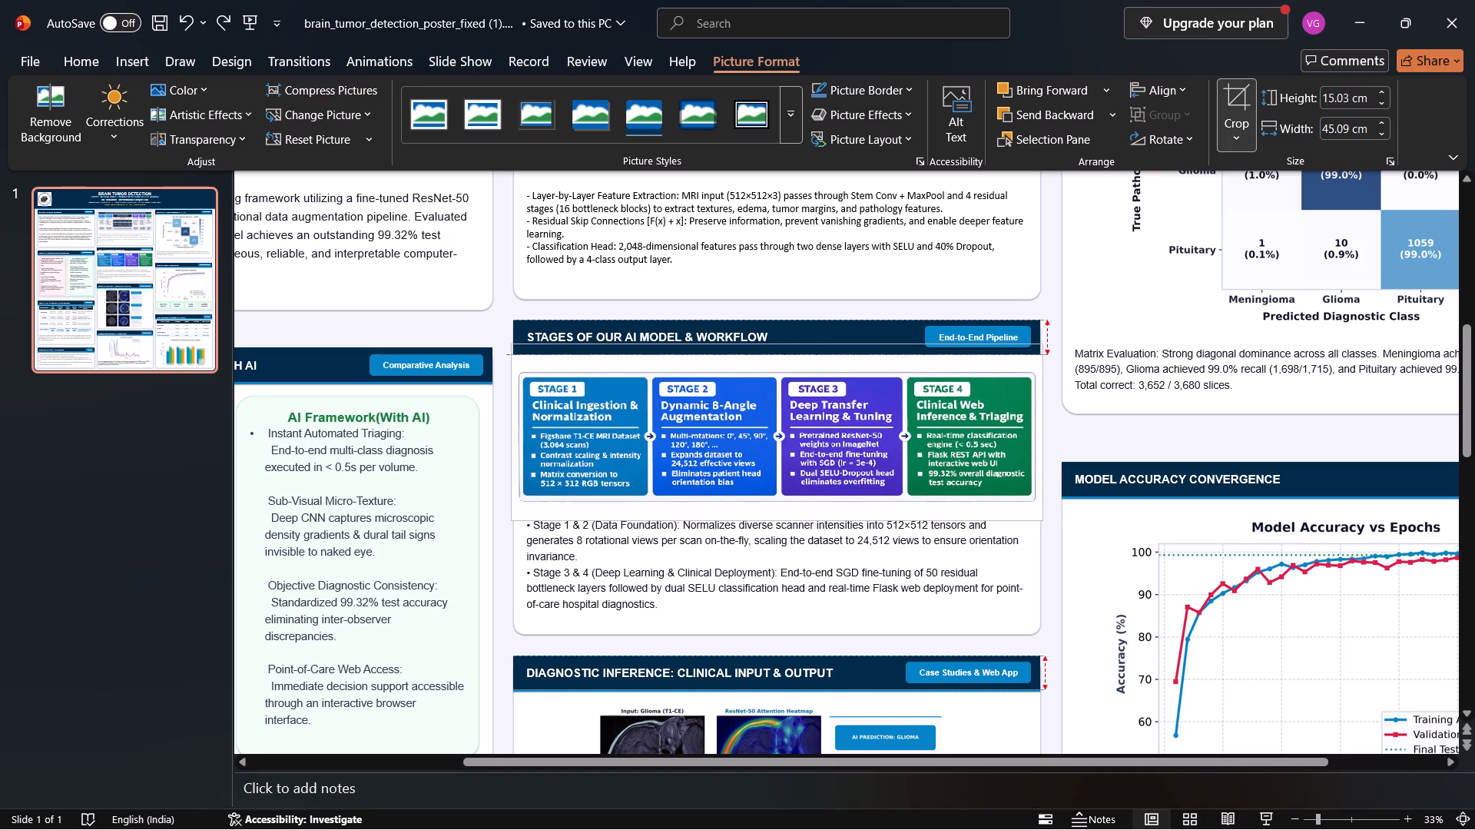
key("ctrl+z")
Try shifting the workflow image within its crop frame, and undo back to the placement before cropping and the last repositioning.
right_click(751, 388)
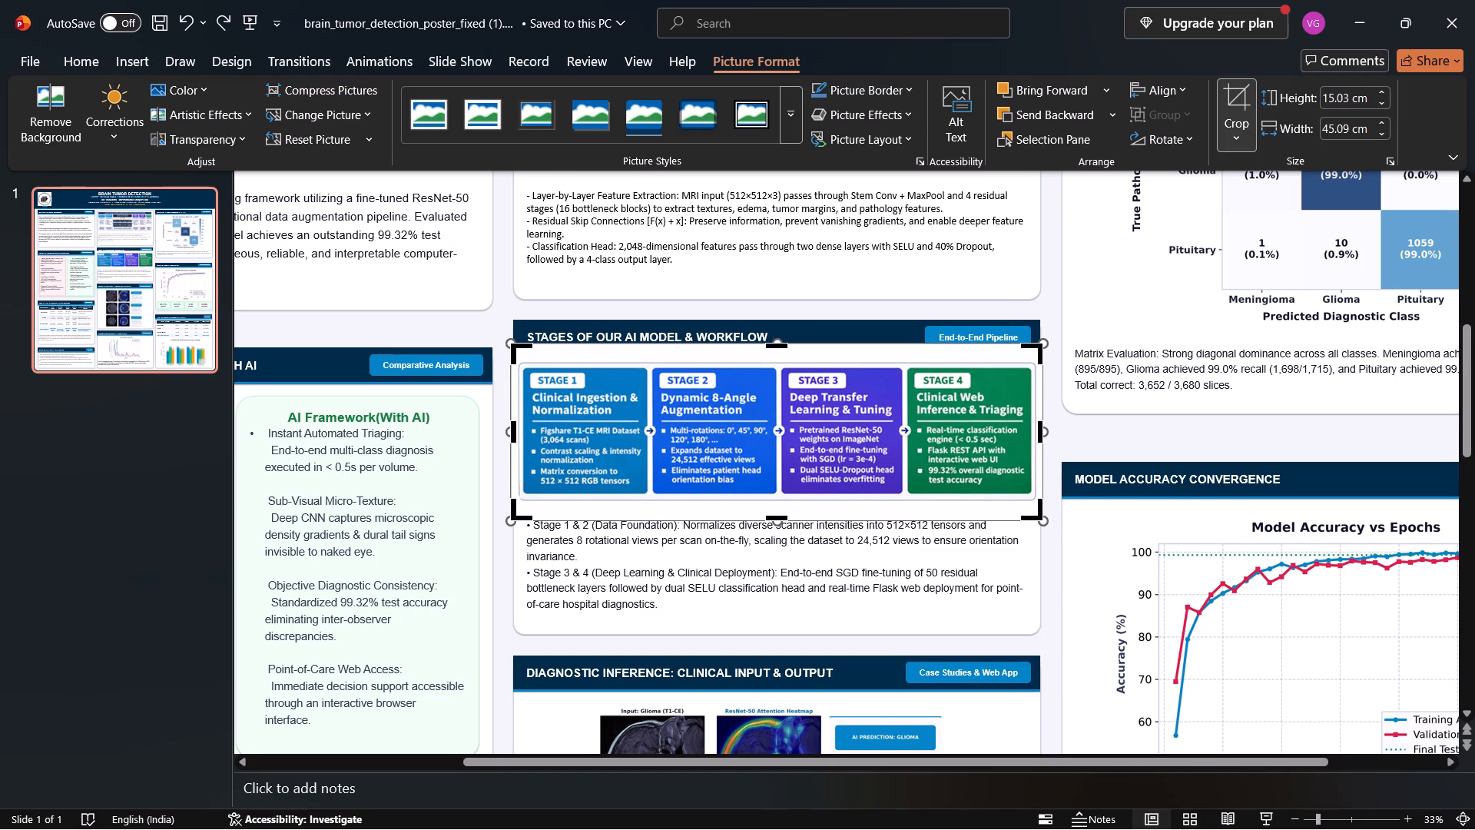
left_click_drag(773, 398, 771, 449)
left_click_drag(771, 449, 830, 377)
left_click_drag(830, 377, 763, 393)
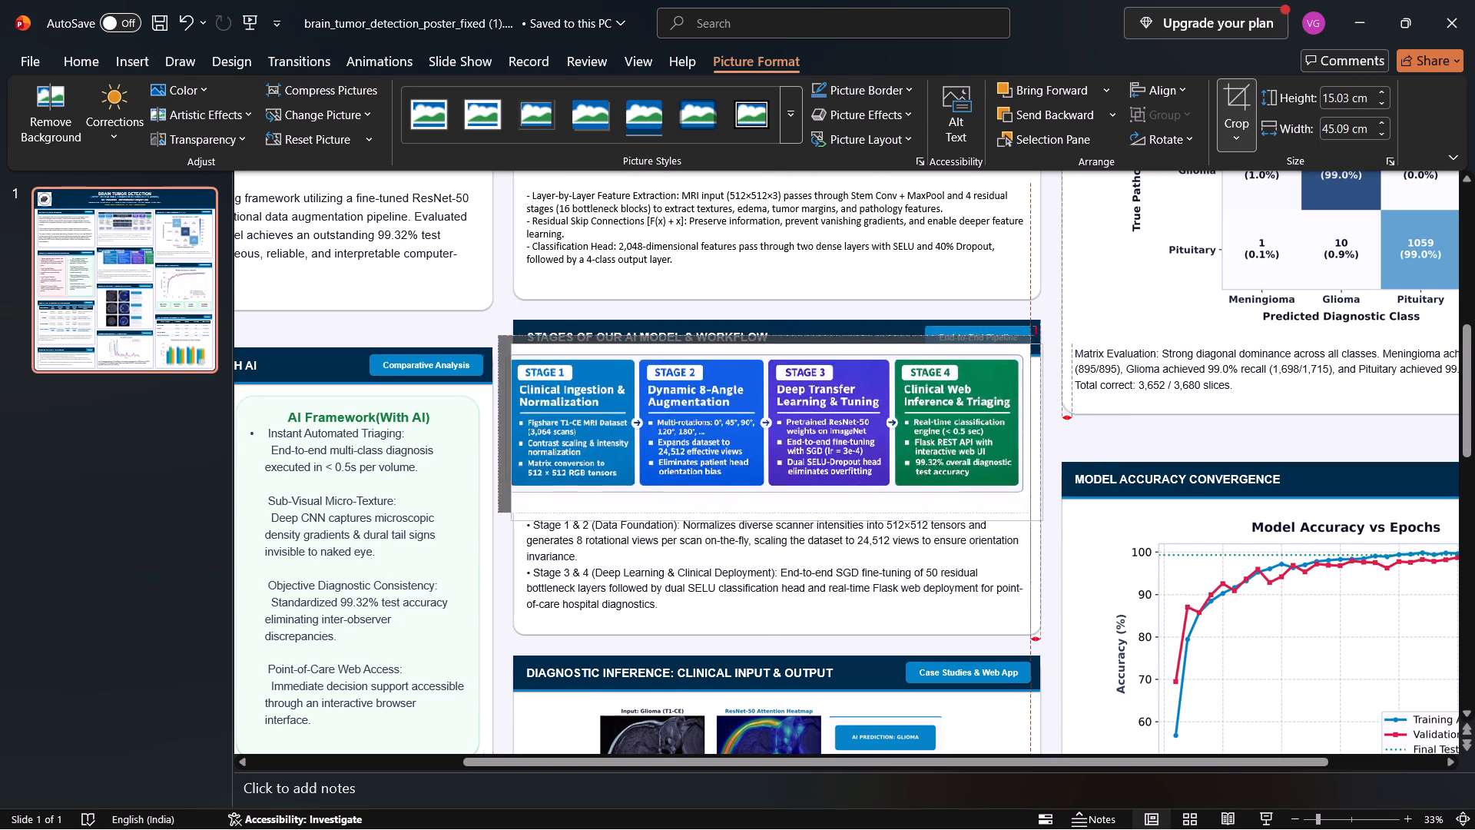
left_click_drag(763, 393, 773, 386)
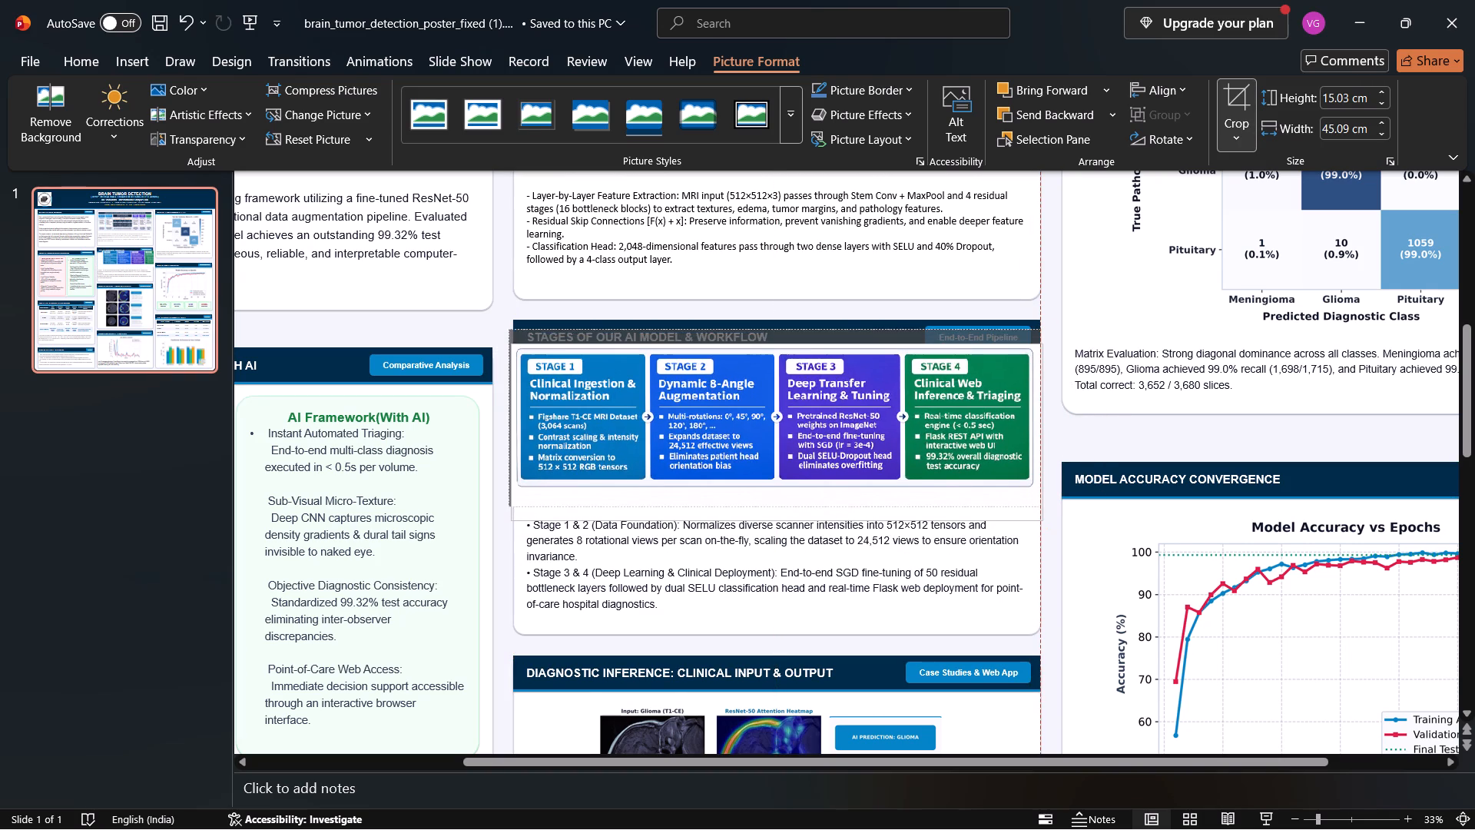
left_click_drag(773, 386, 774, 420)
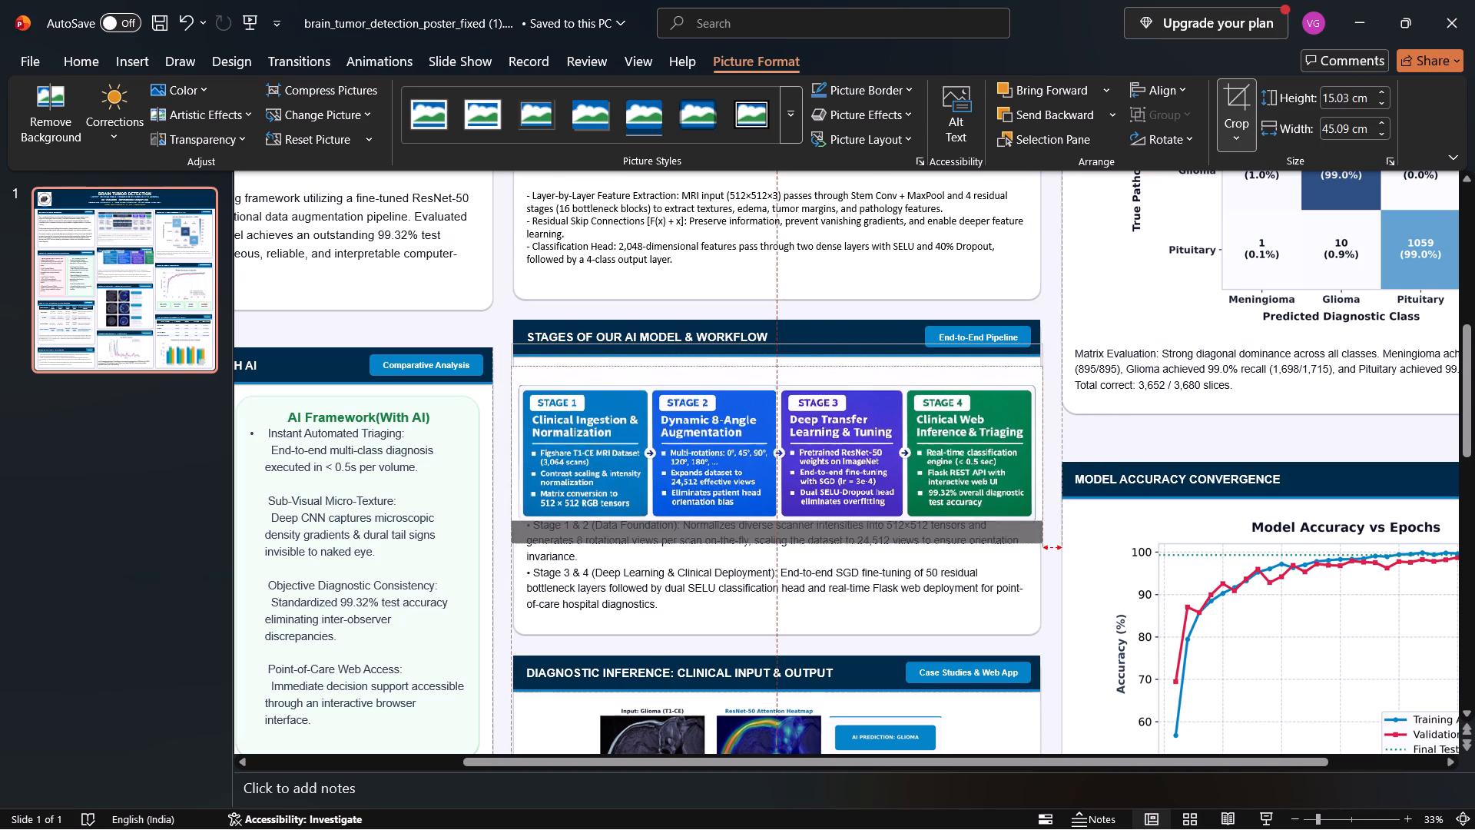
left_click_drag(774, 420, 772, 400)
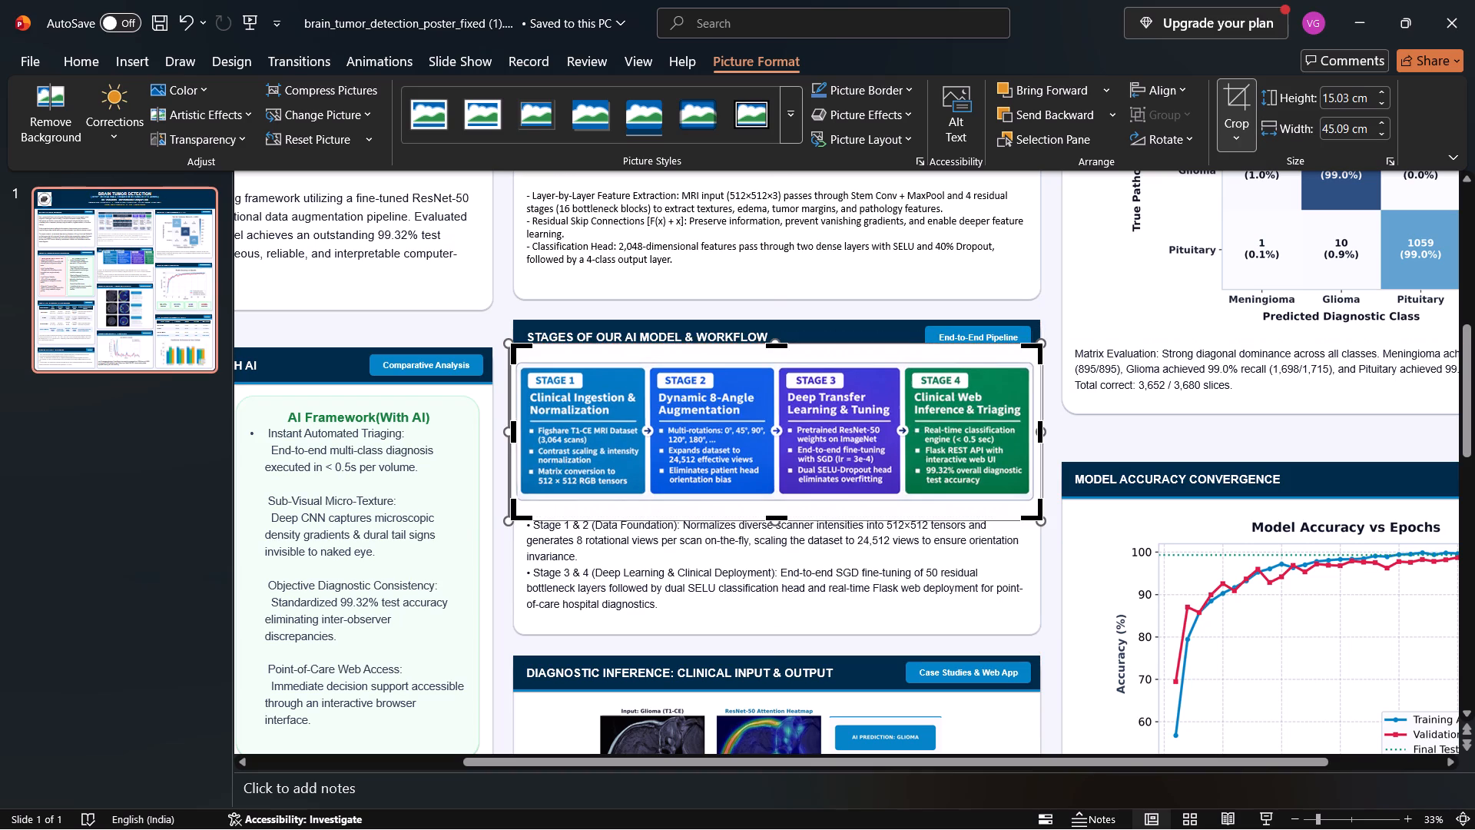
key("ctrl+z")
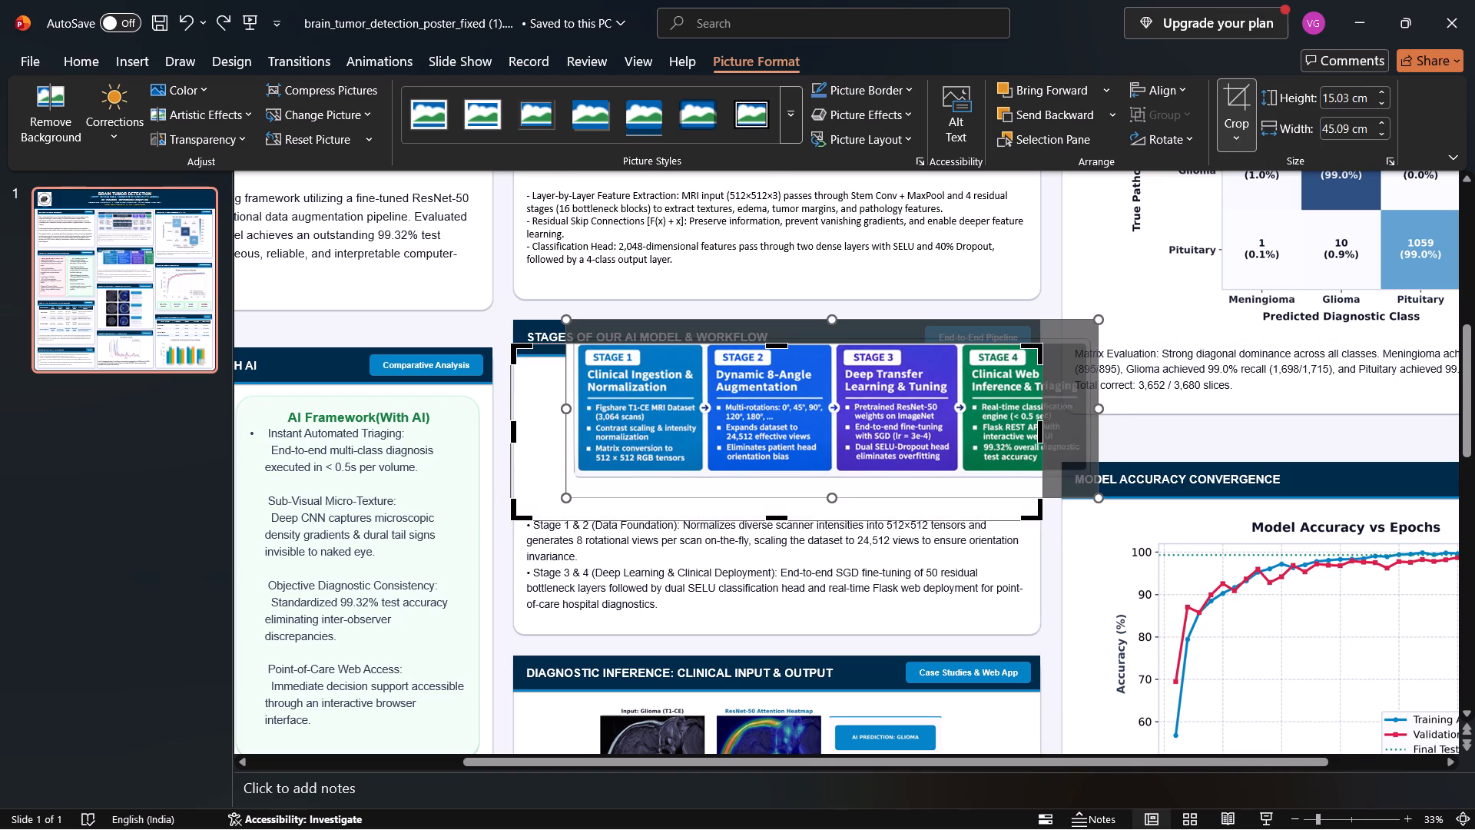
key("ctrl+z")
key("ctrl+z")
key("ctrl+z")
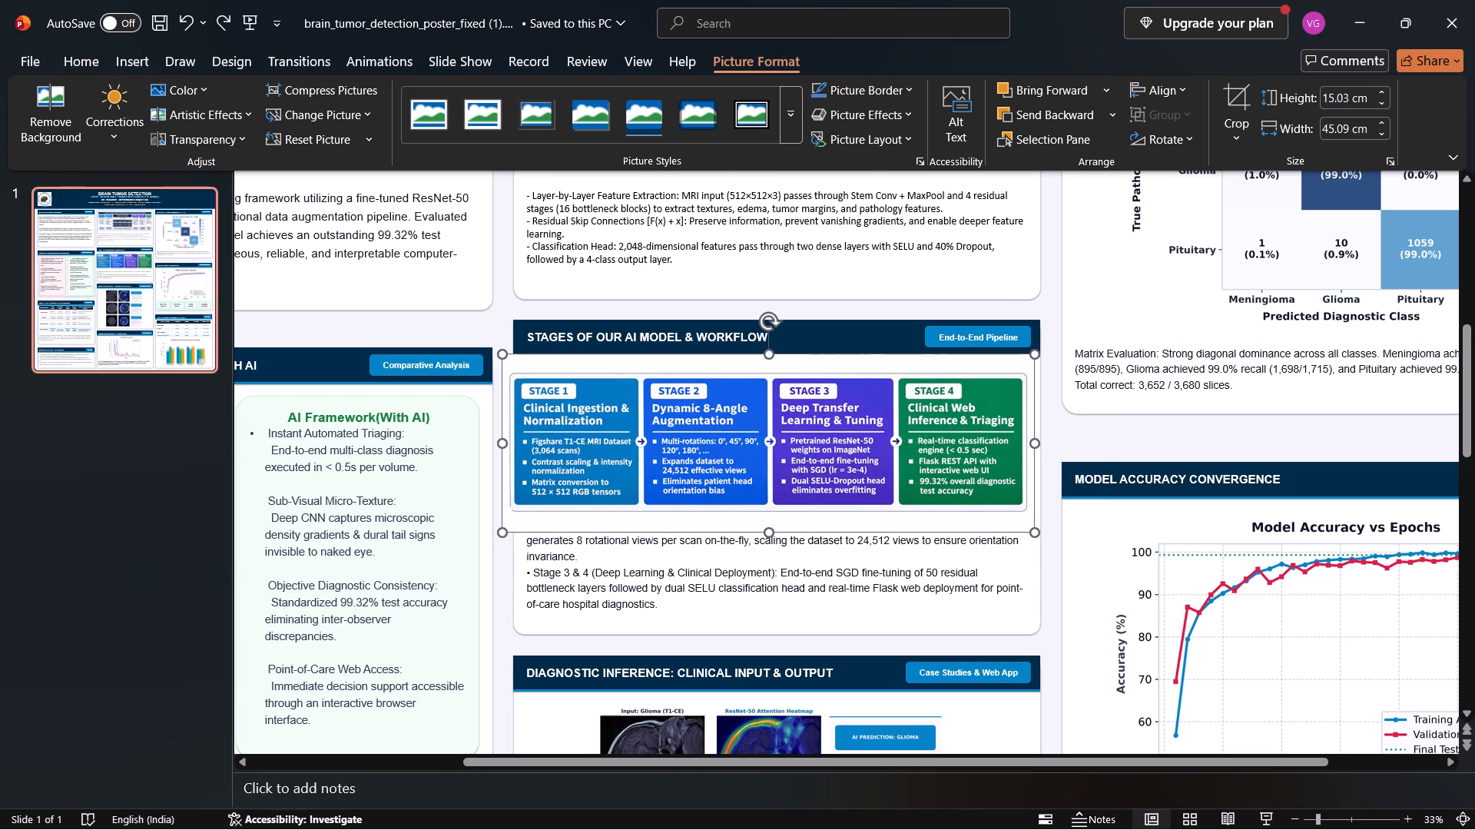
Shrink the workflow picture to about 14.56 × 43.68 cm, centre it across the section just below its header, and deselect it.
left_click(830, 317)
left_click(822, 386)
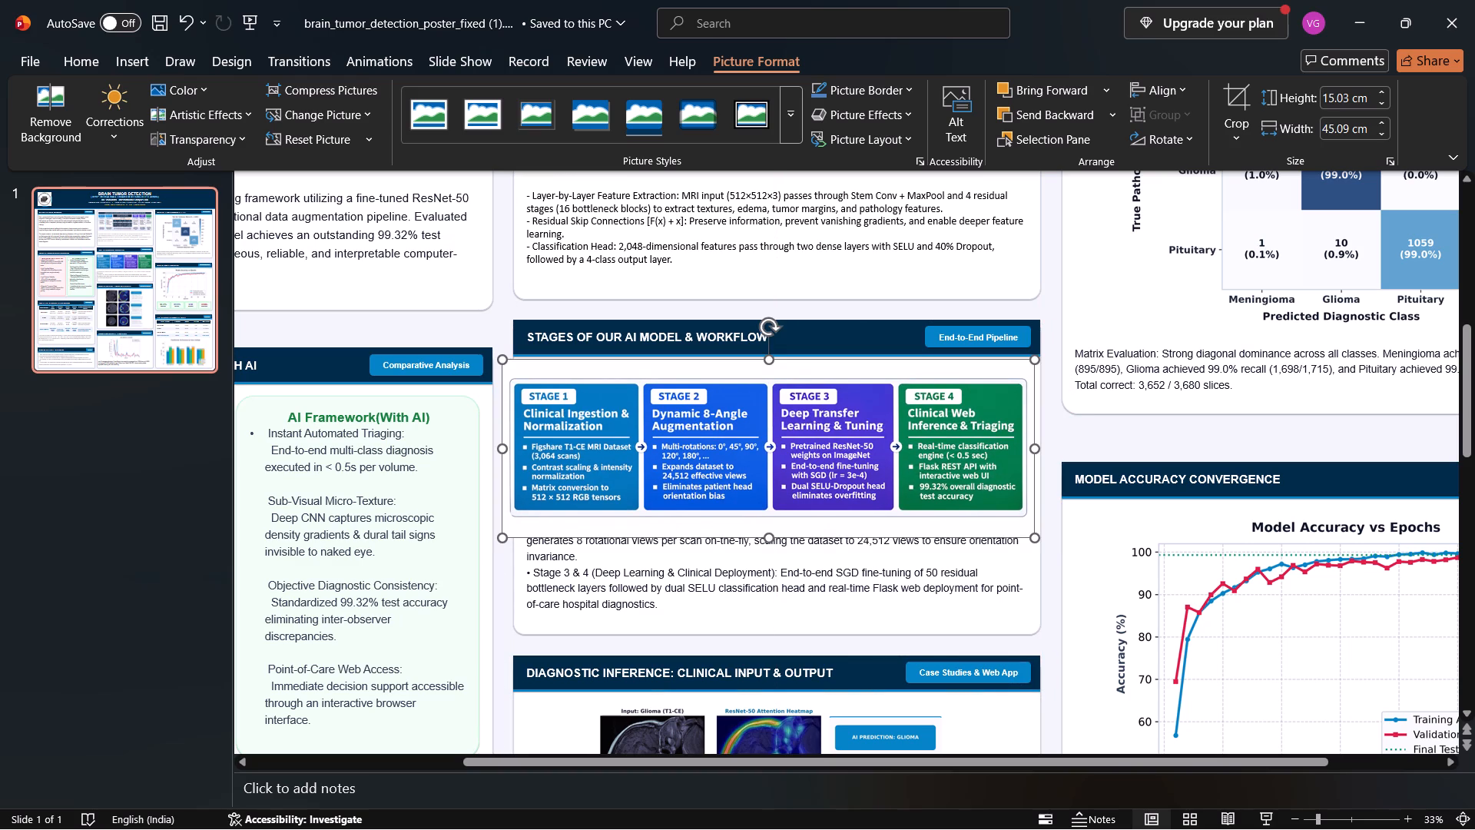
left_click_drag(1035, 539, 1029, 527)
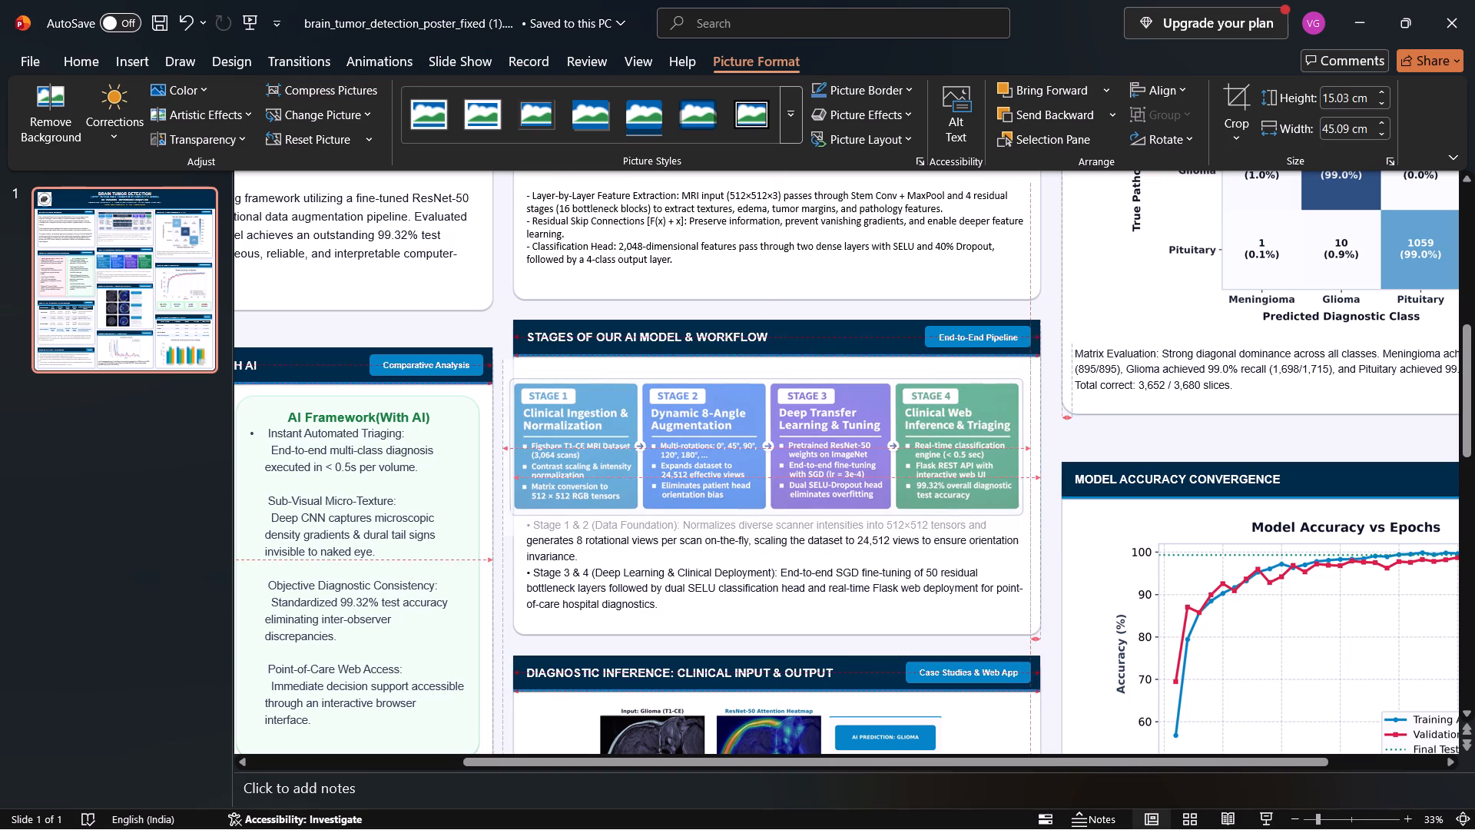
left_click_drag(1029, 527, 1023, 526)
left_click_drag(870, 430, 887, 436)
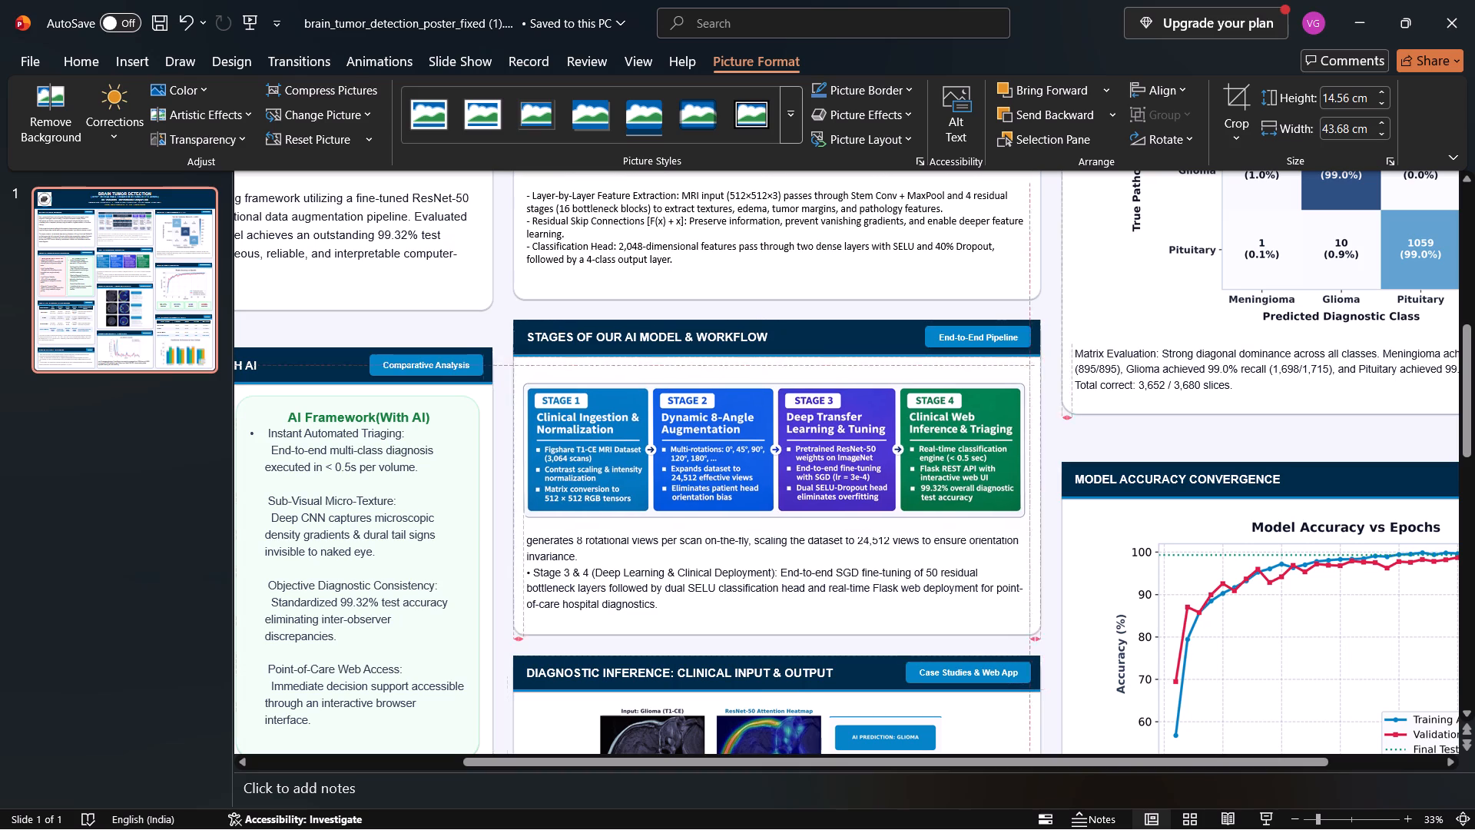
left_click_drag(887, 436, 886, 432)
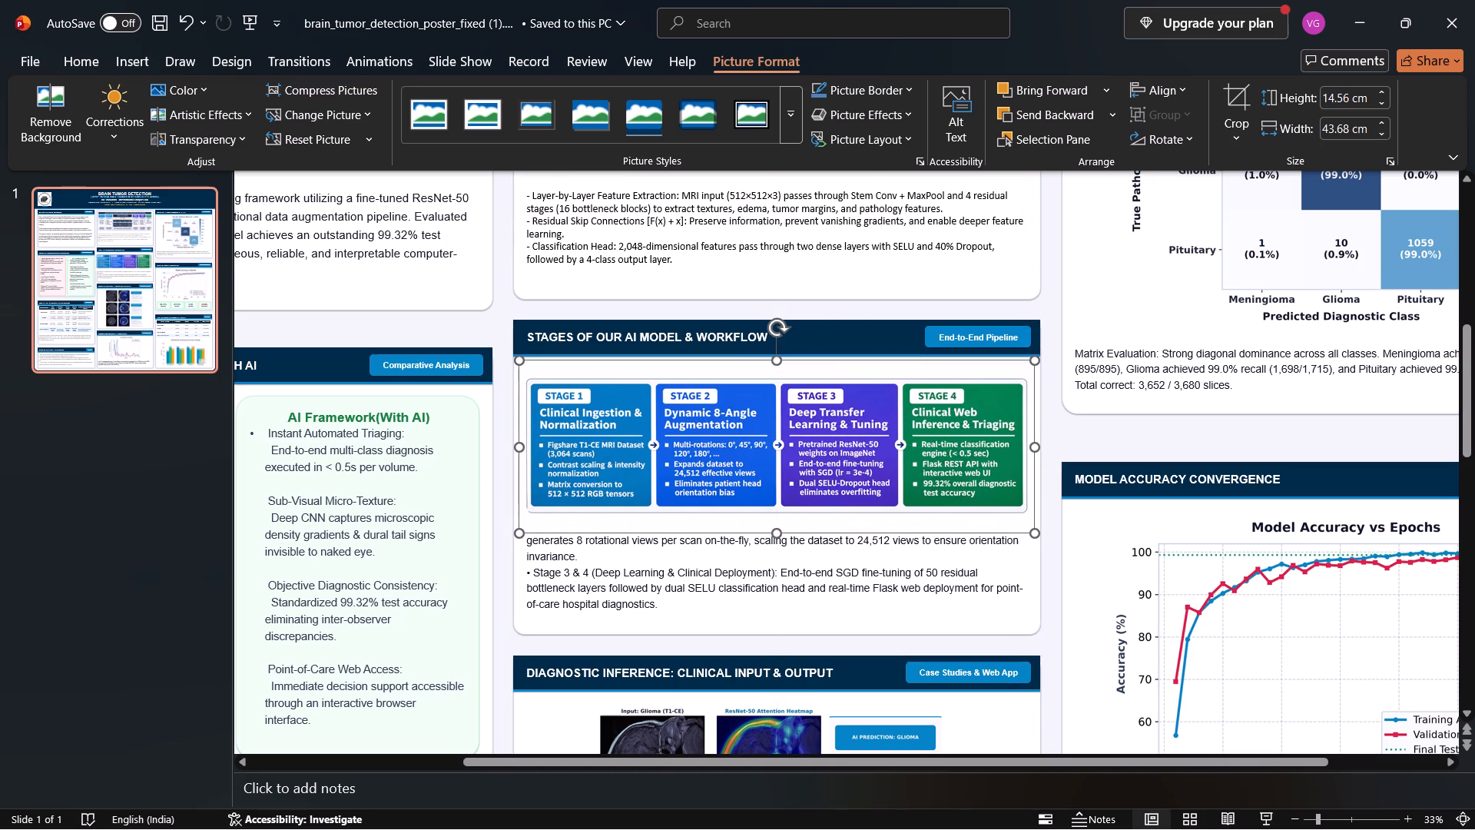
left_click(1033, 280)
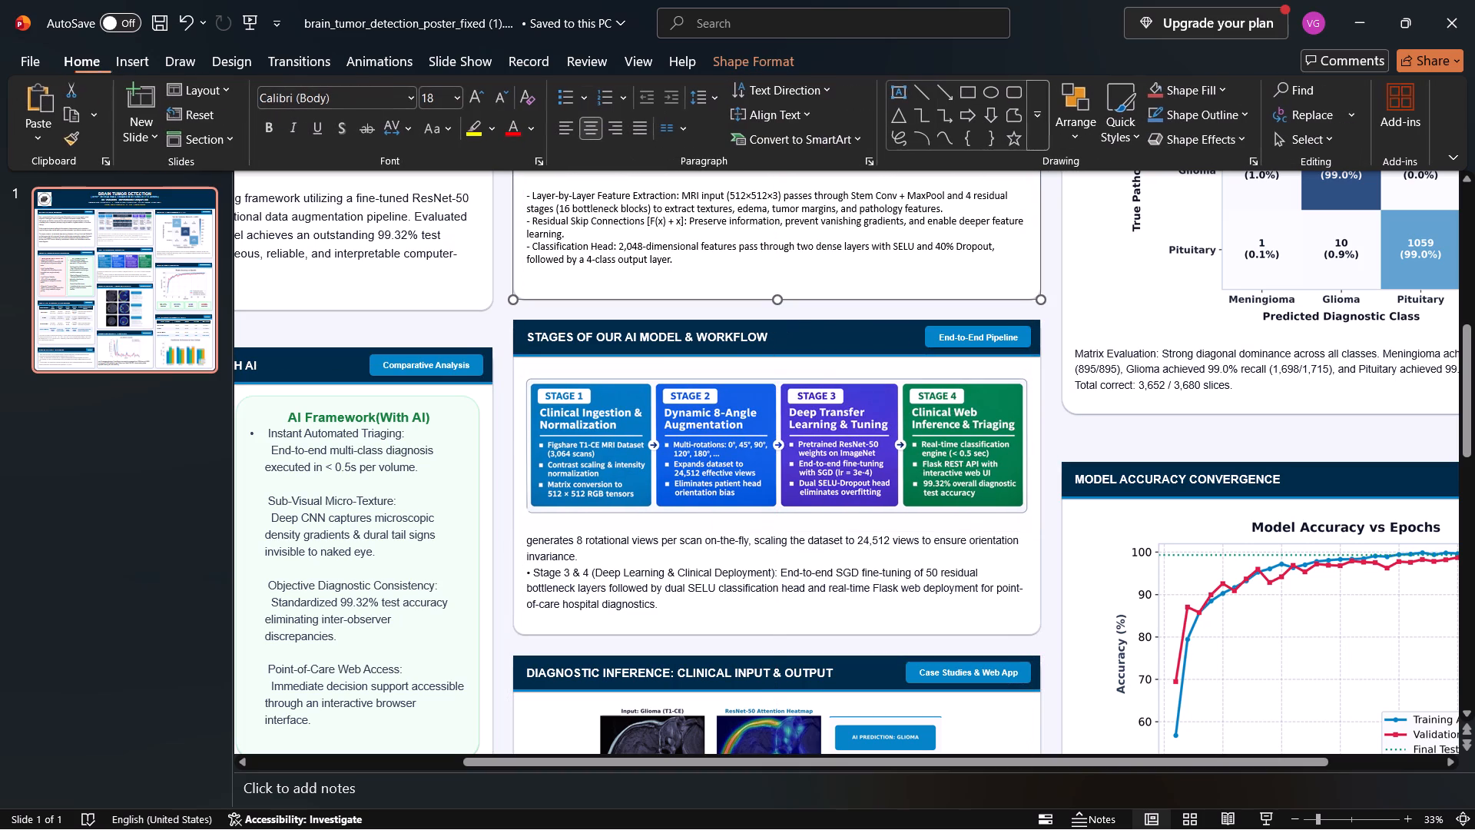
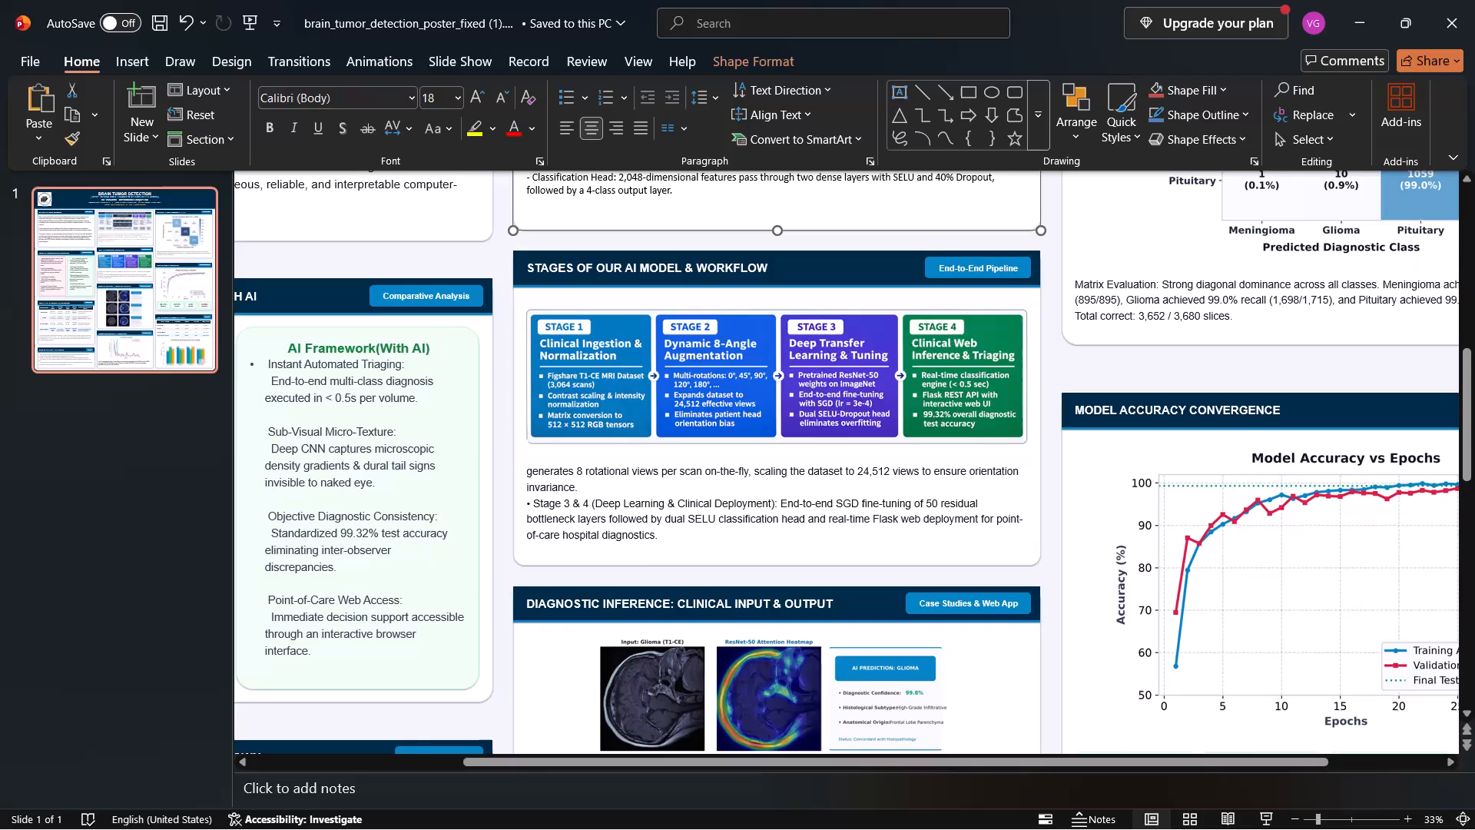
Raise the workflow picture clear of the Stage 1 & 2 description and stretch its top edge up over the section header.
scroll(1064, 526, "down", 1)
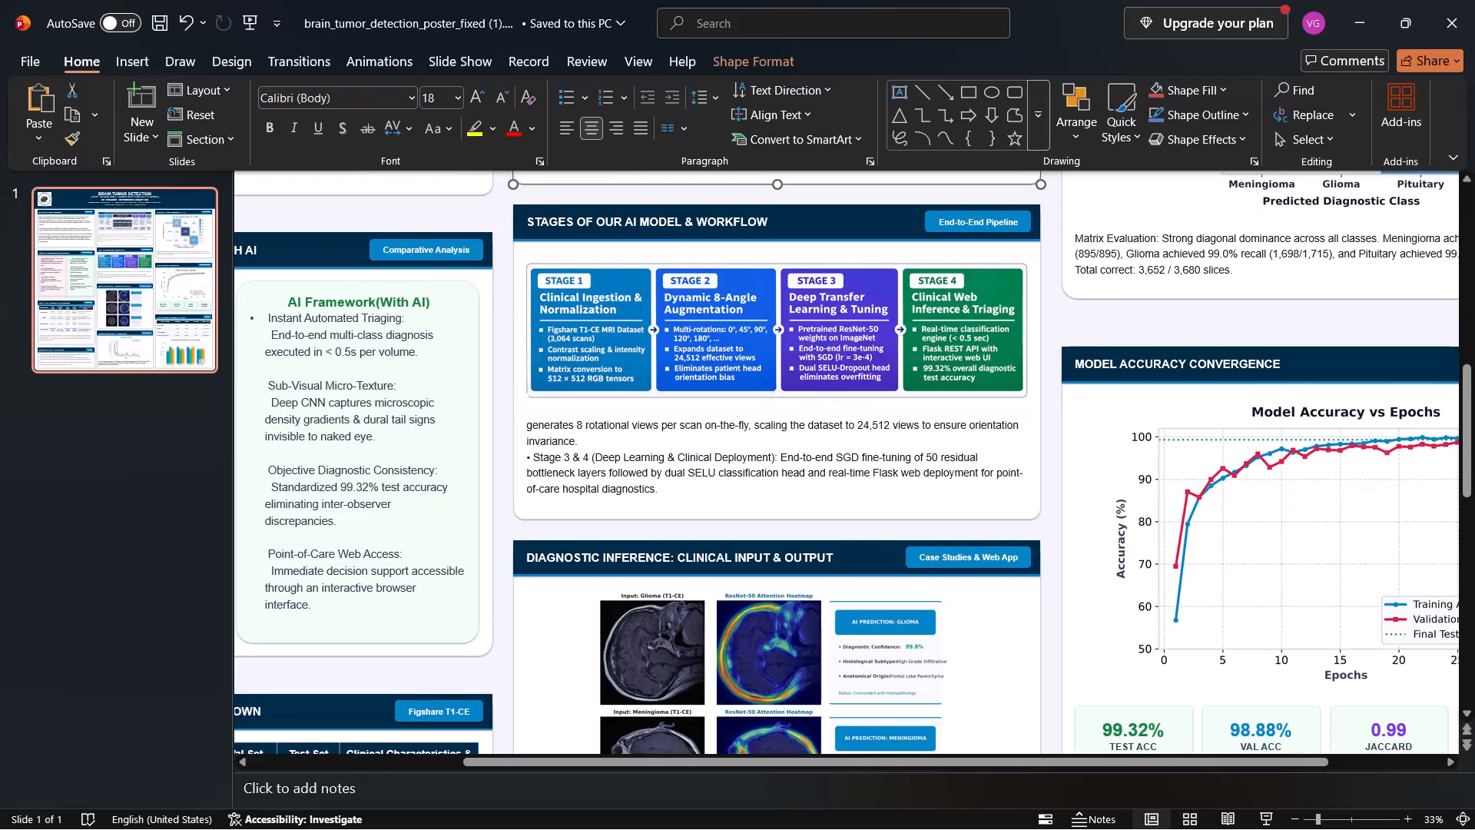
scroll(1064, 526, "down", 2)
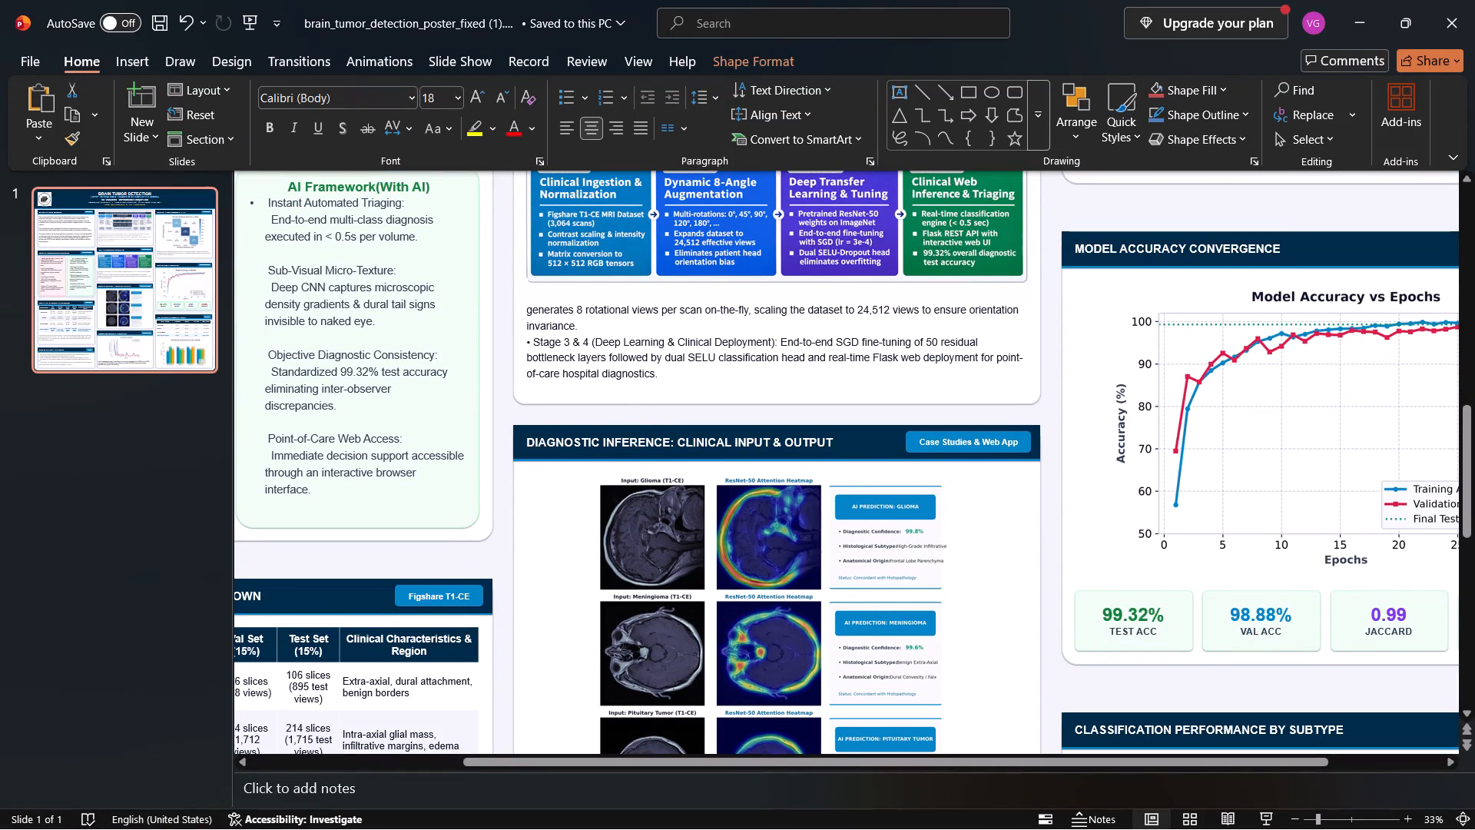
scroll(1064, 526, "down", 1)
scroll(1064, 526, "up", 3)
left_click_drag(831, 326, 813, 308)
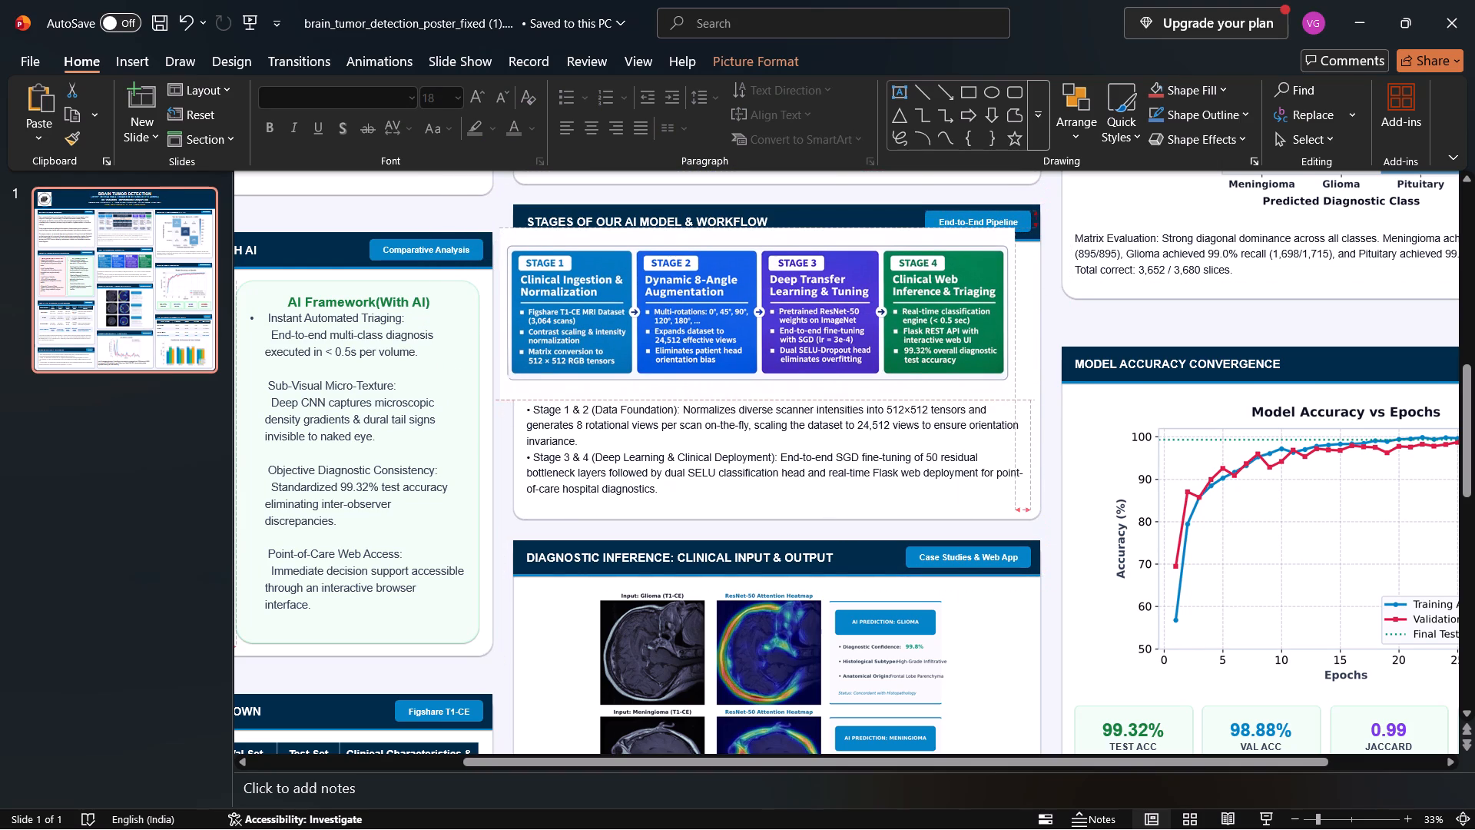
left_click_drag(813, 308, 818, 301)
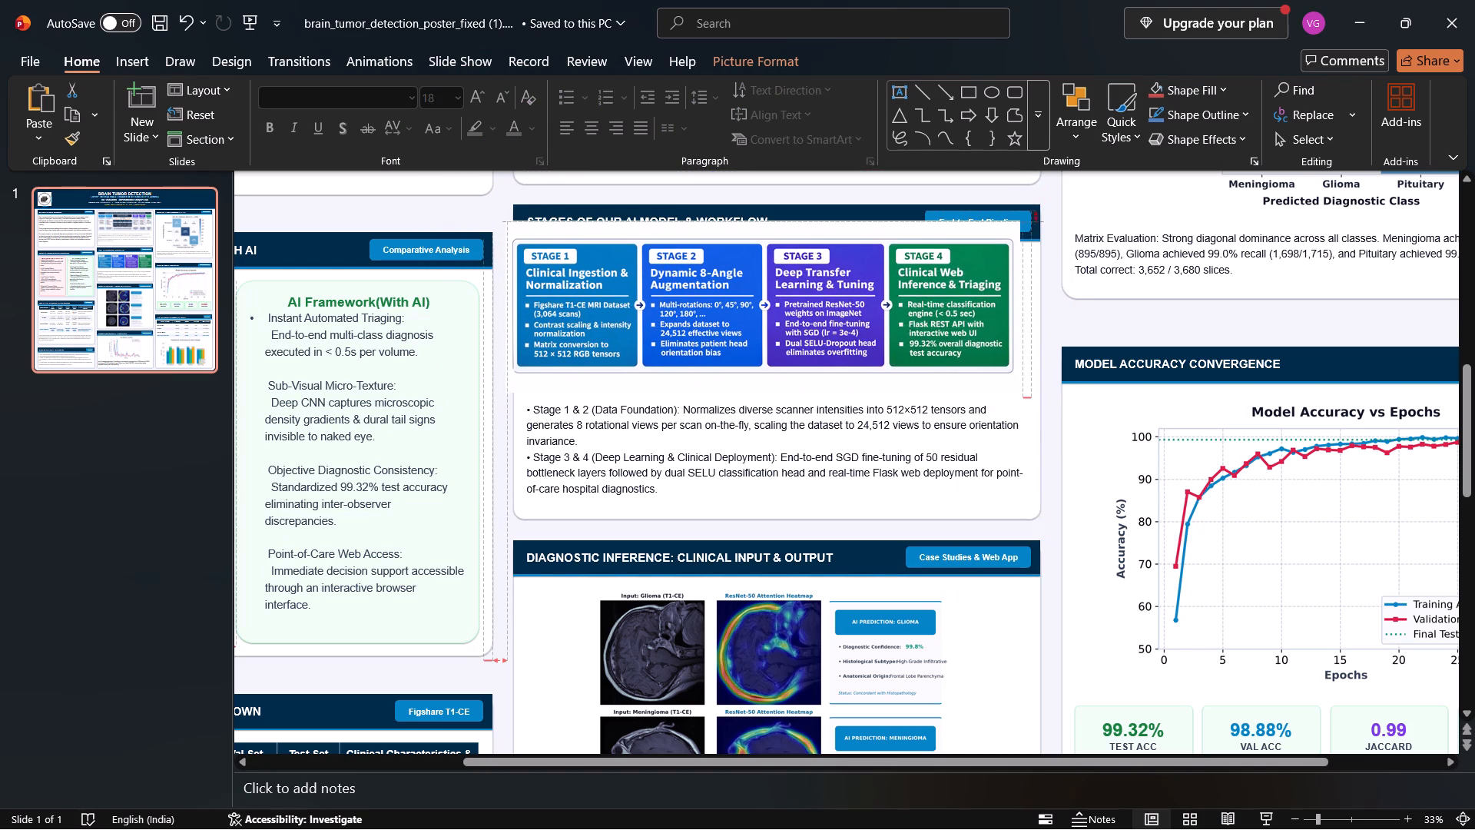
left_click_drag(818, 301, 827, 310)
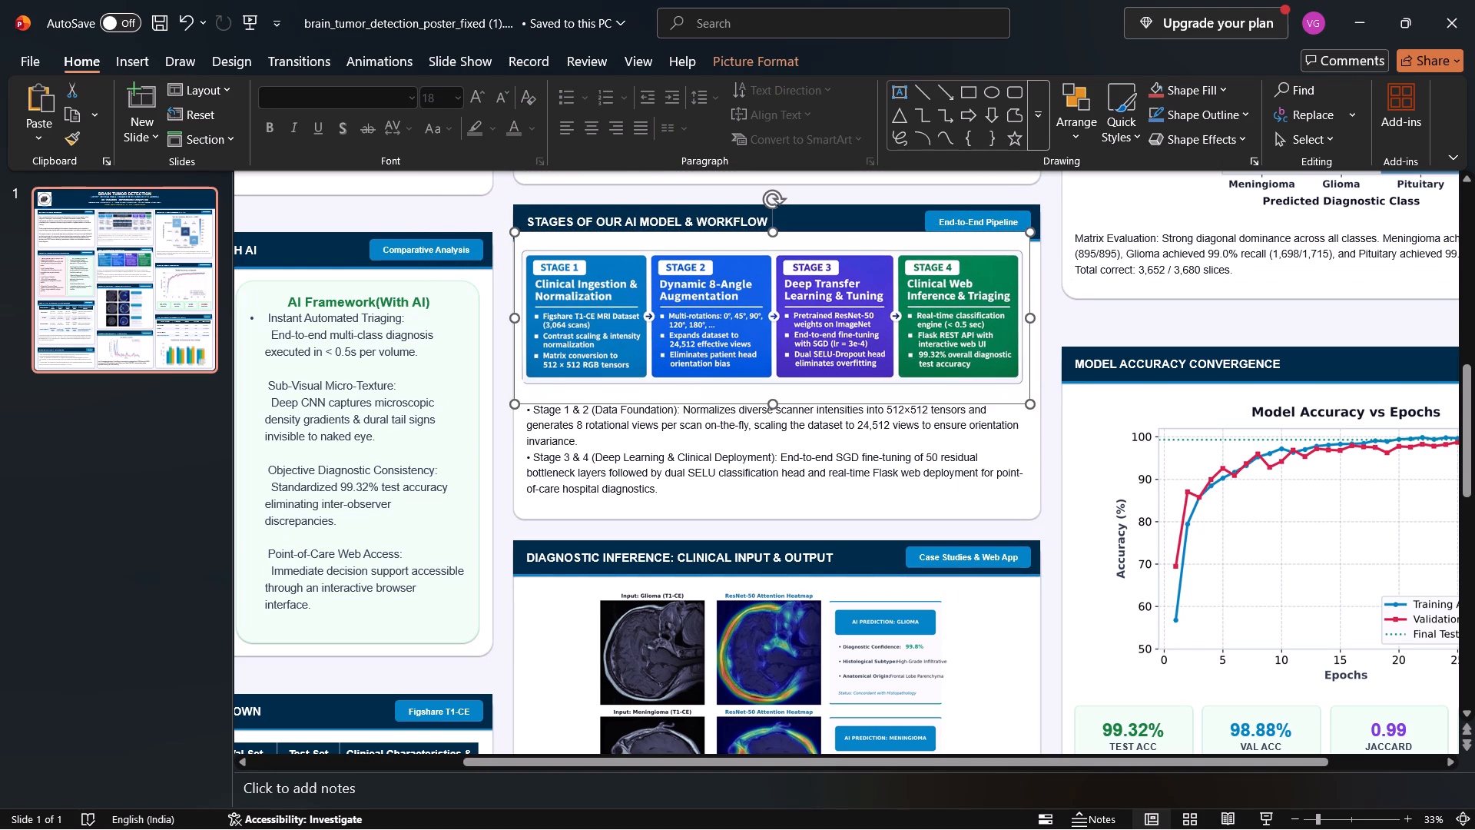
left_click_drag(773, 235, 776, 235)
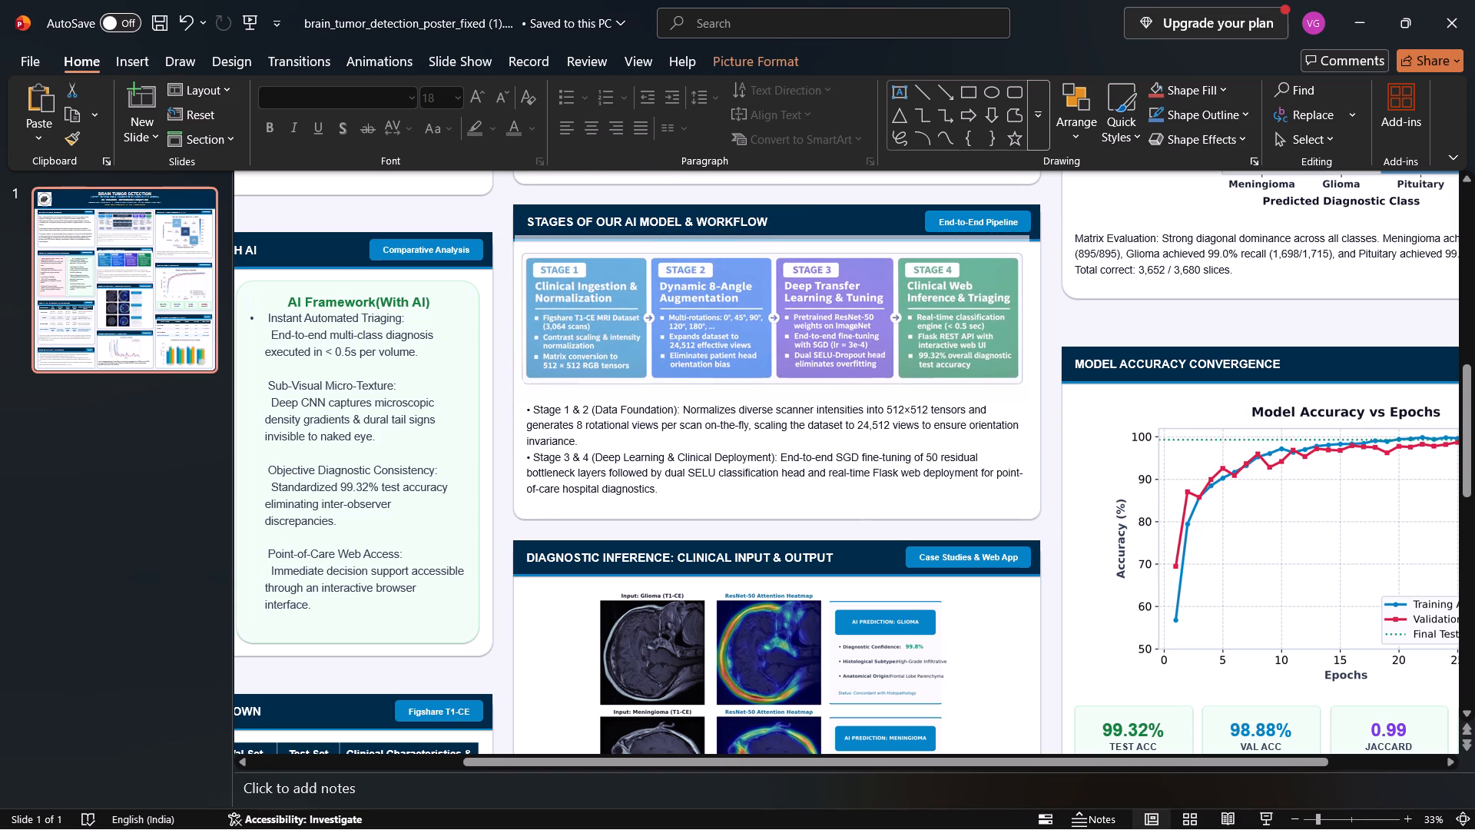
left_click_drag(776, 235, 768, 223)
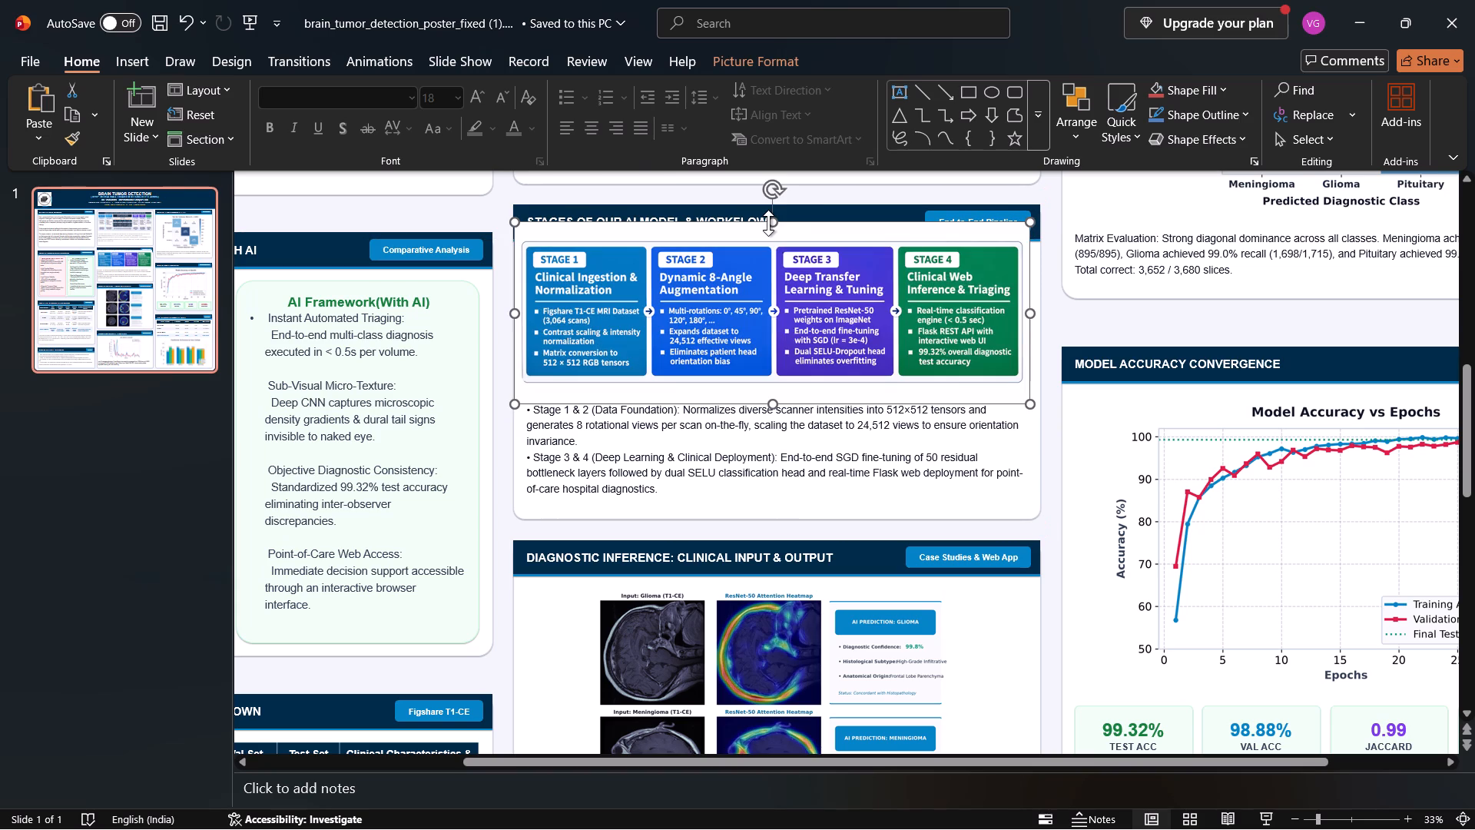
Crop the blank margins off the top and bottom of the workflow picture, close to the four stage cards.
right_click(789, 273)
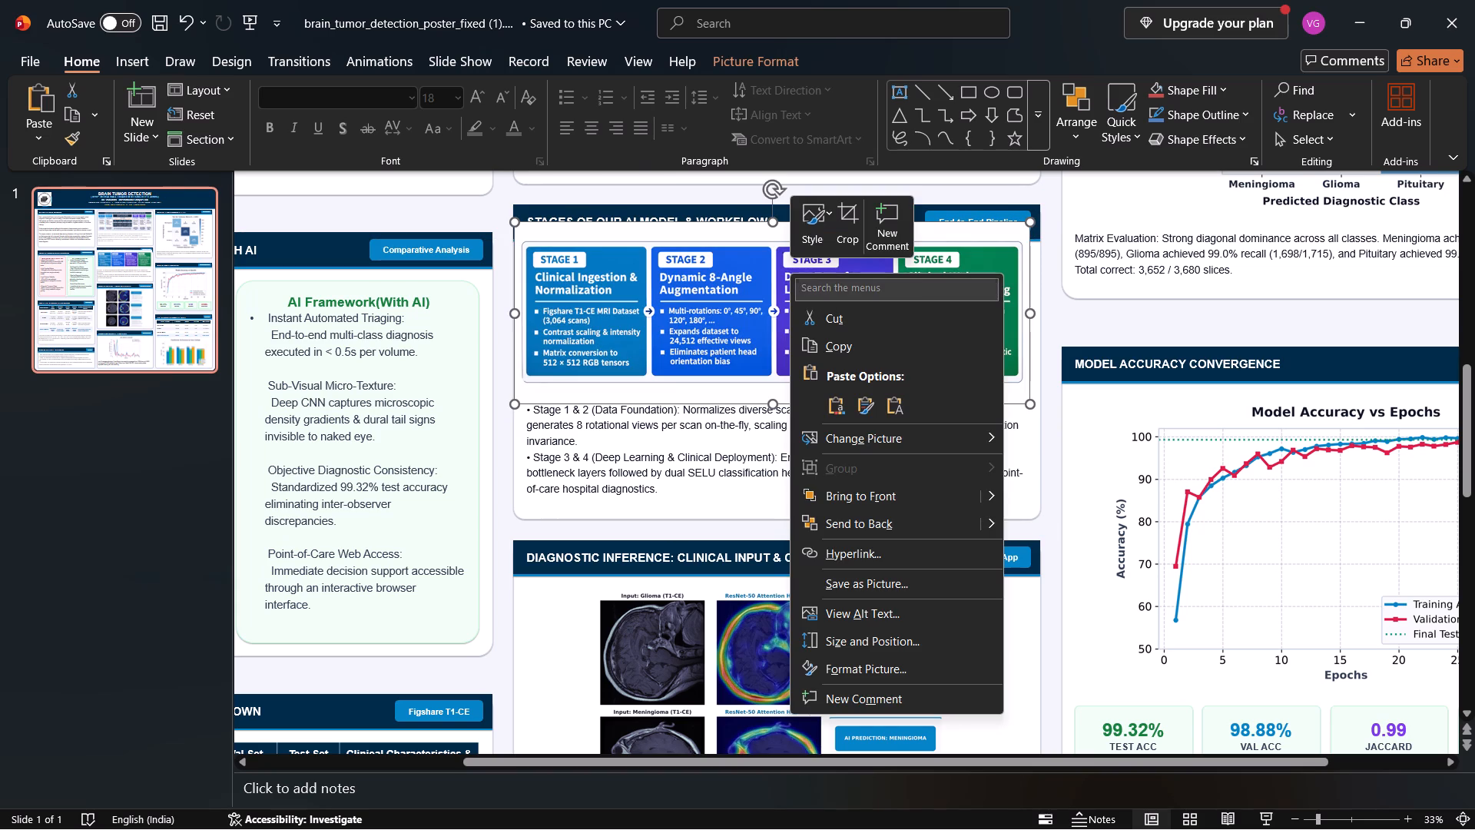
left_click(847, 235)
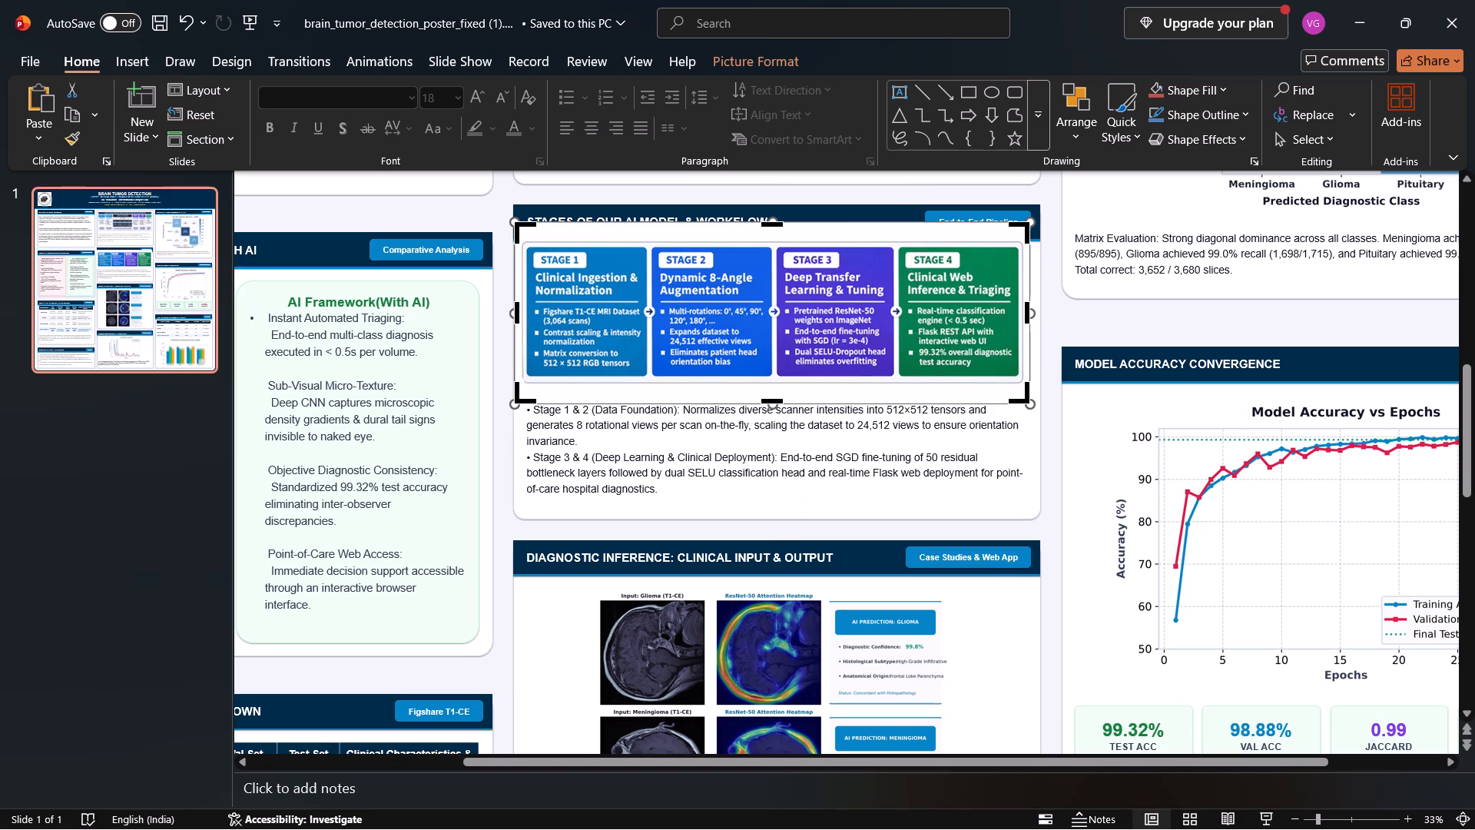
left_click_drag(769, 224, 772, 240)
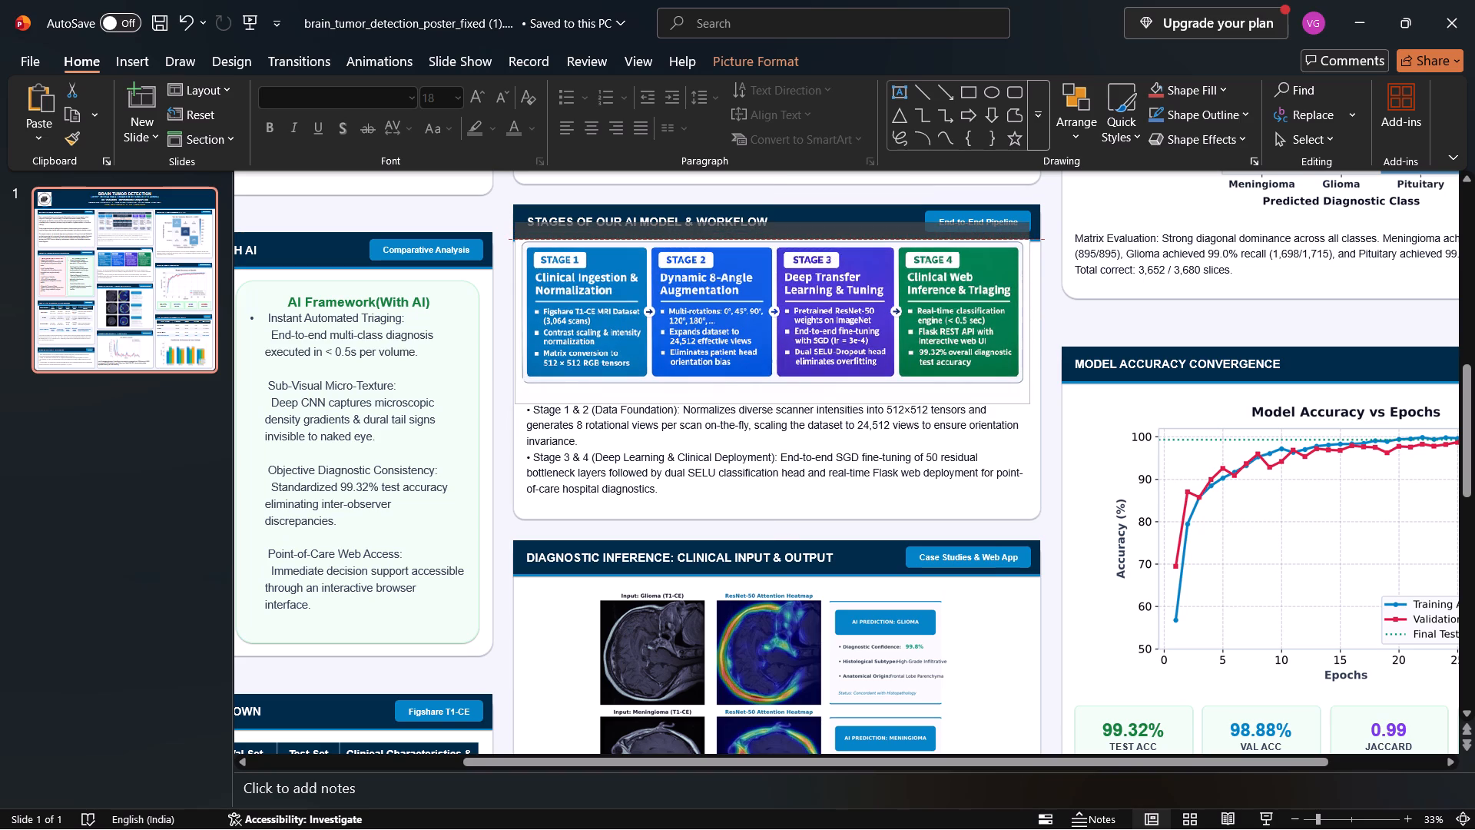
left_click_drag(772, 240, 776, 243)
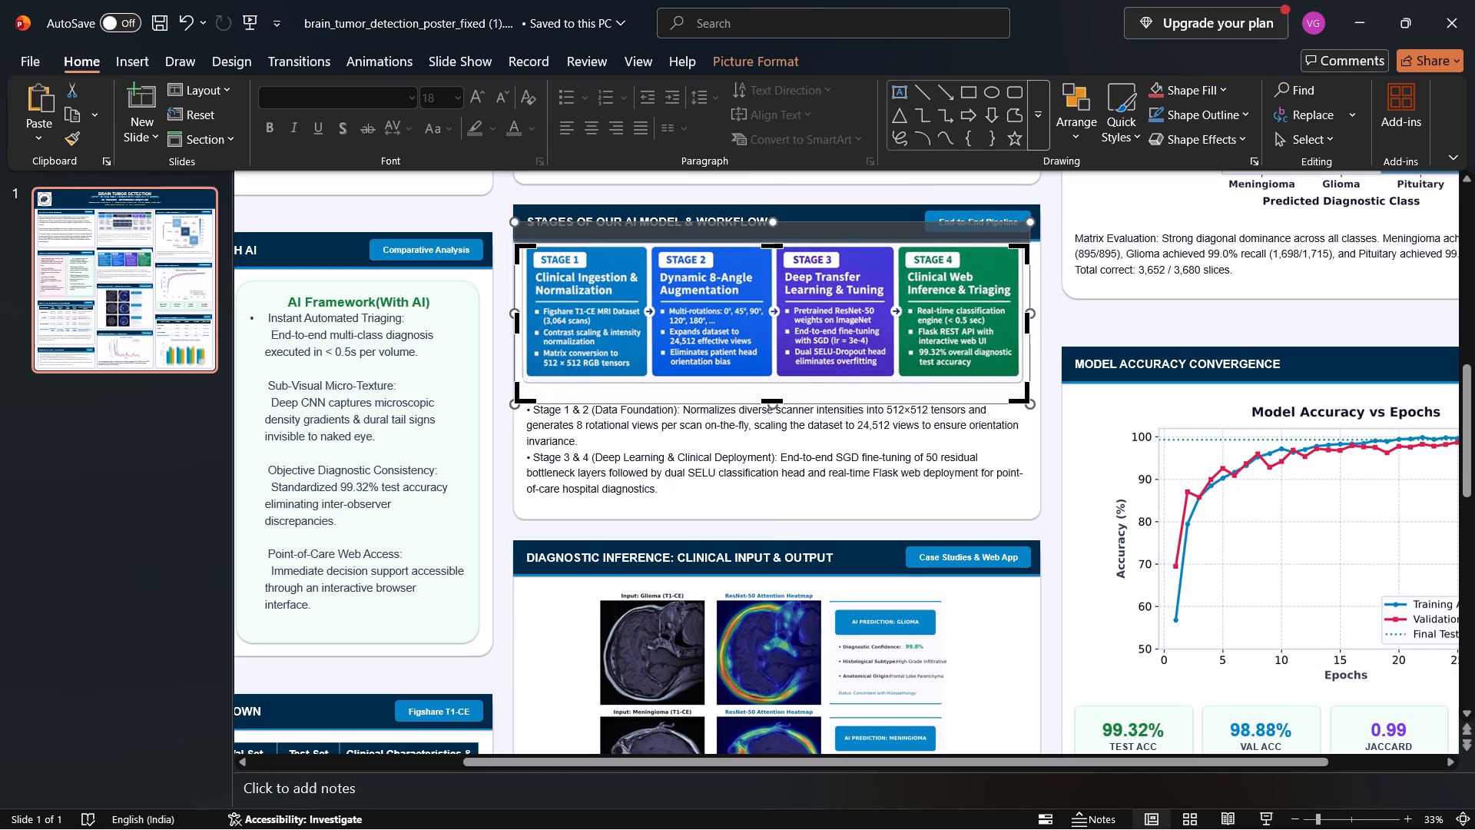
left_click_drag(780, 403, 774, 392)
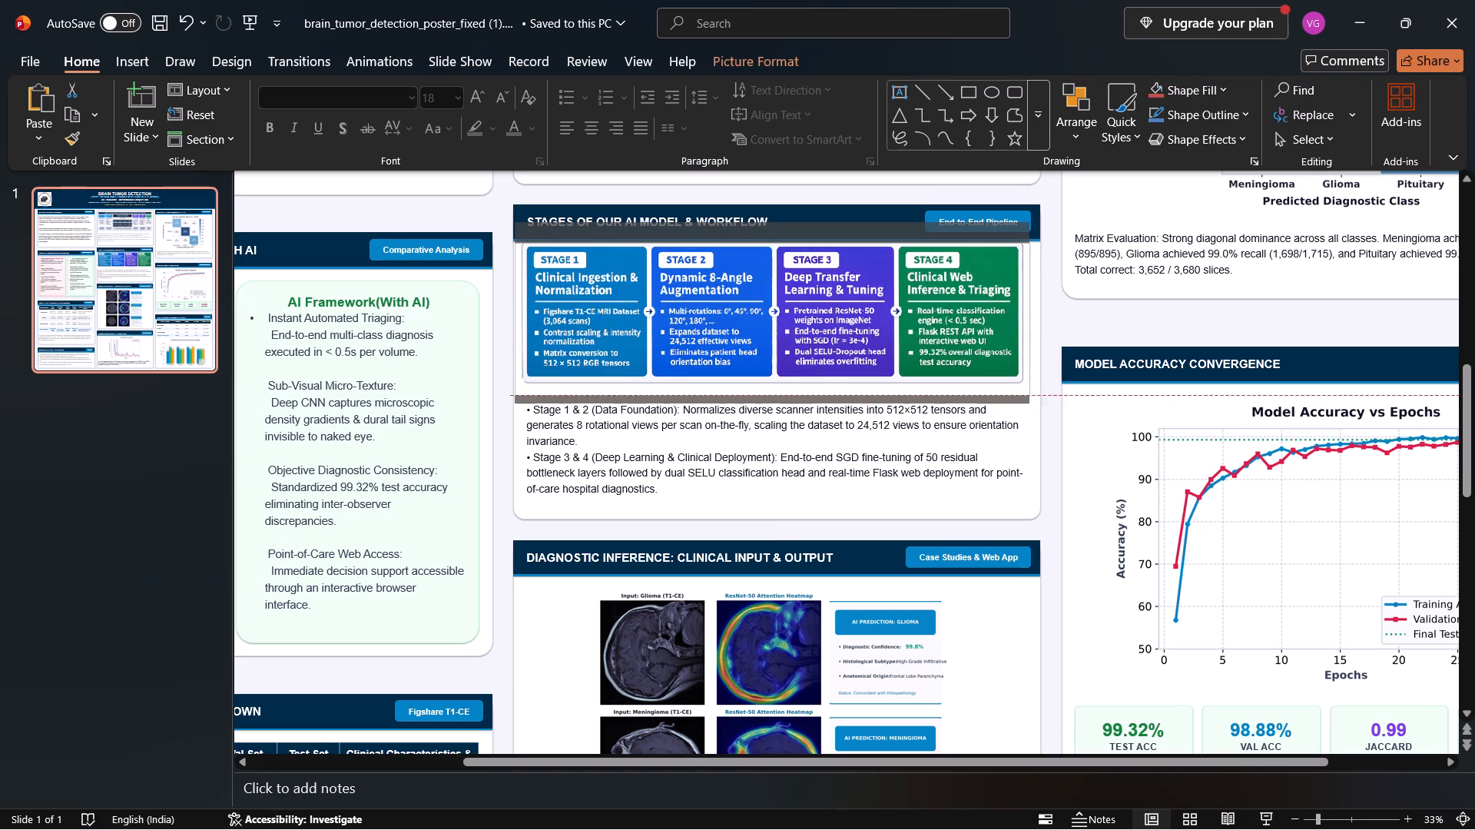
left_click_drag(774, 392, 780, 382)
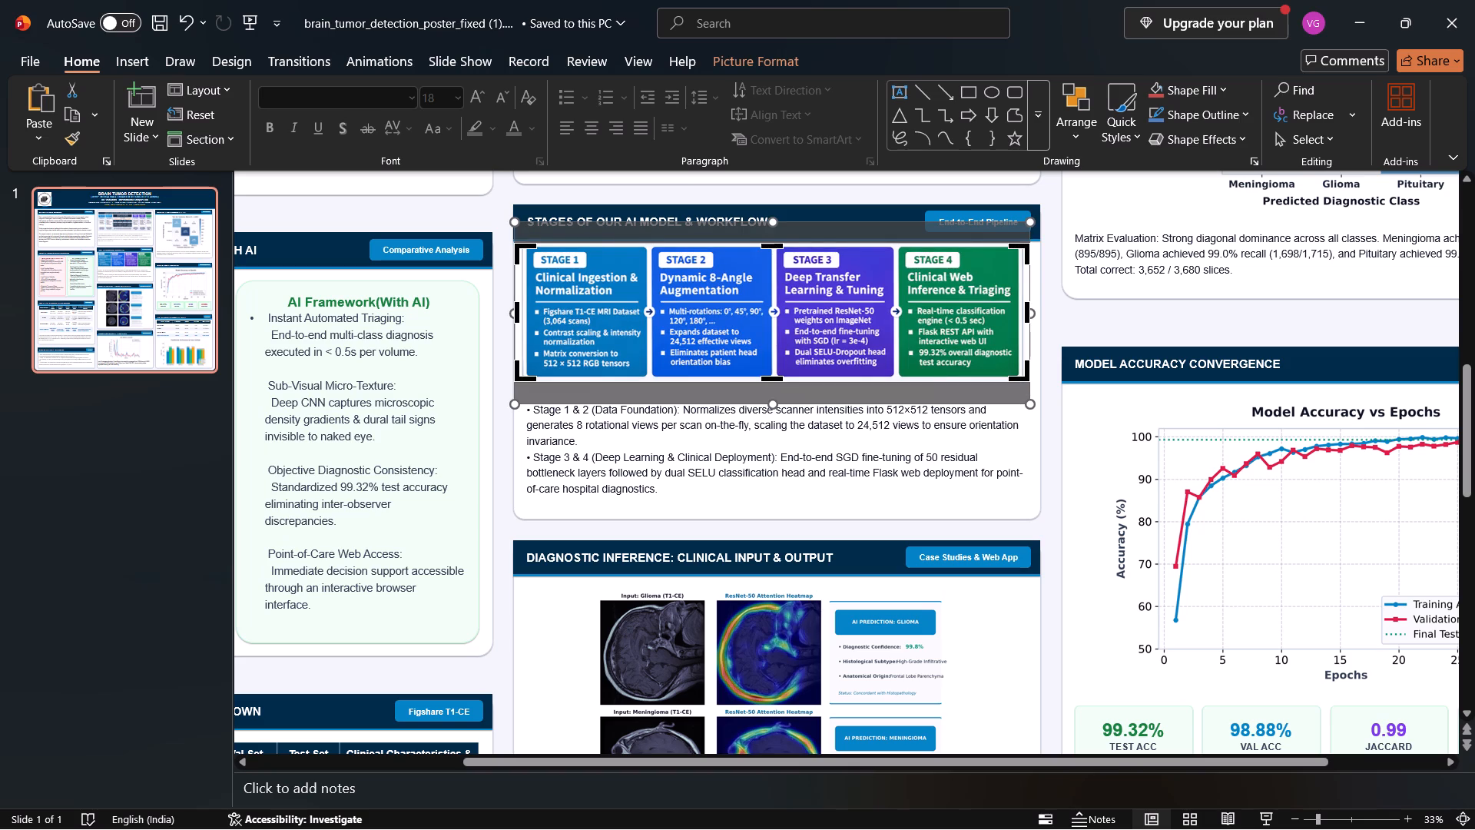
key("Return")
Centre the cropped workflow picture across its section, between the header and the Stage 1 & 2 description, and deselect it.
left_click_drag(844, 310, 849, 324)
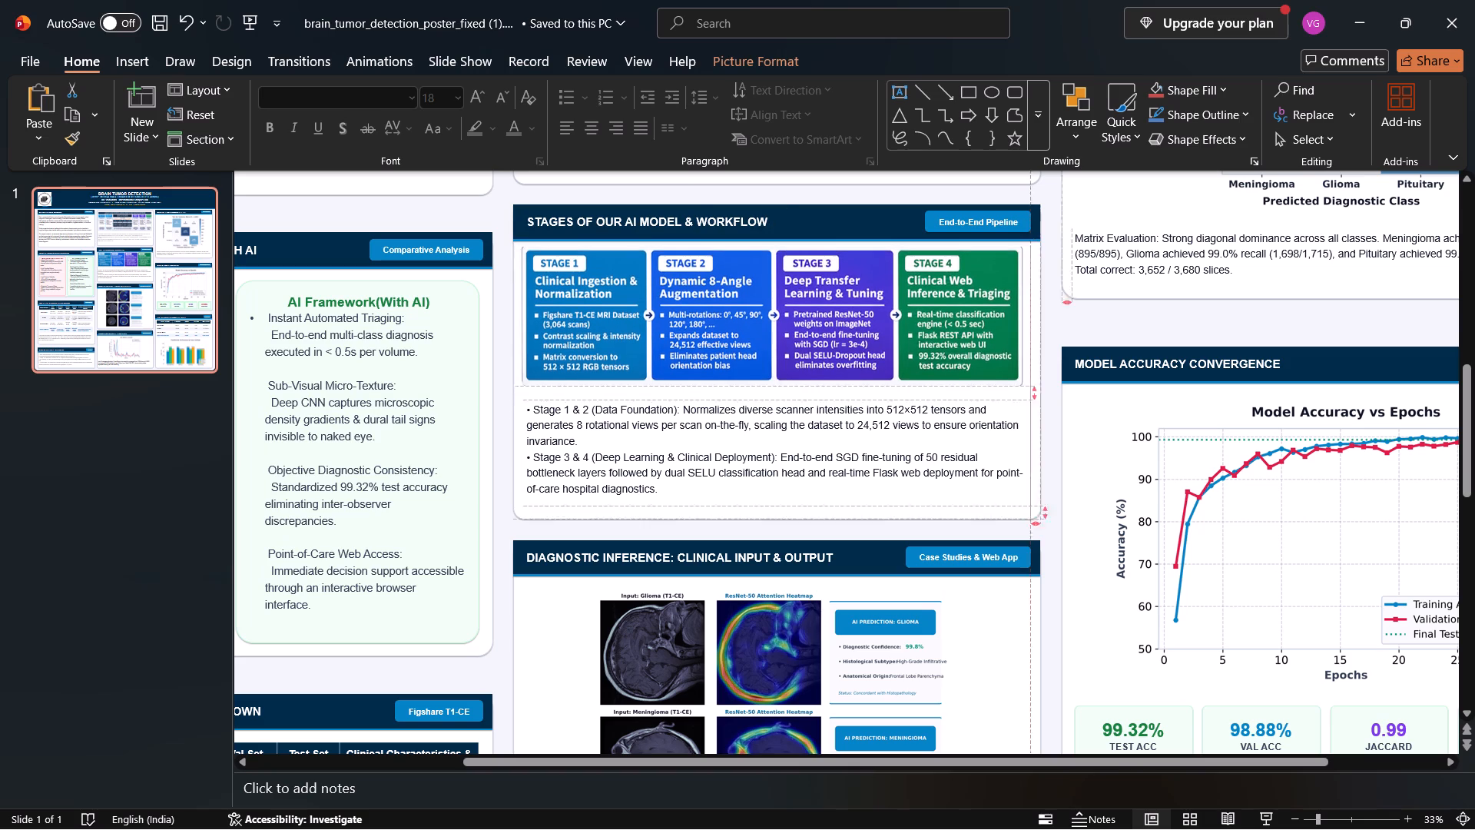
left_click_drag(849, 324, 850, 318)
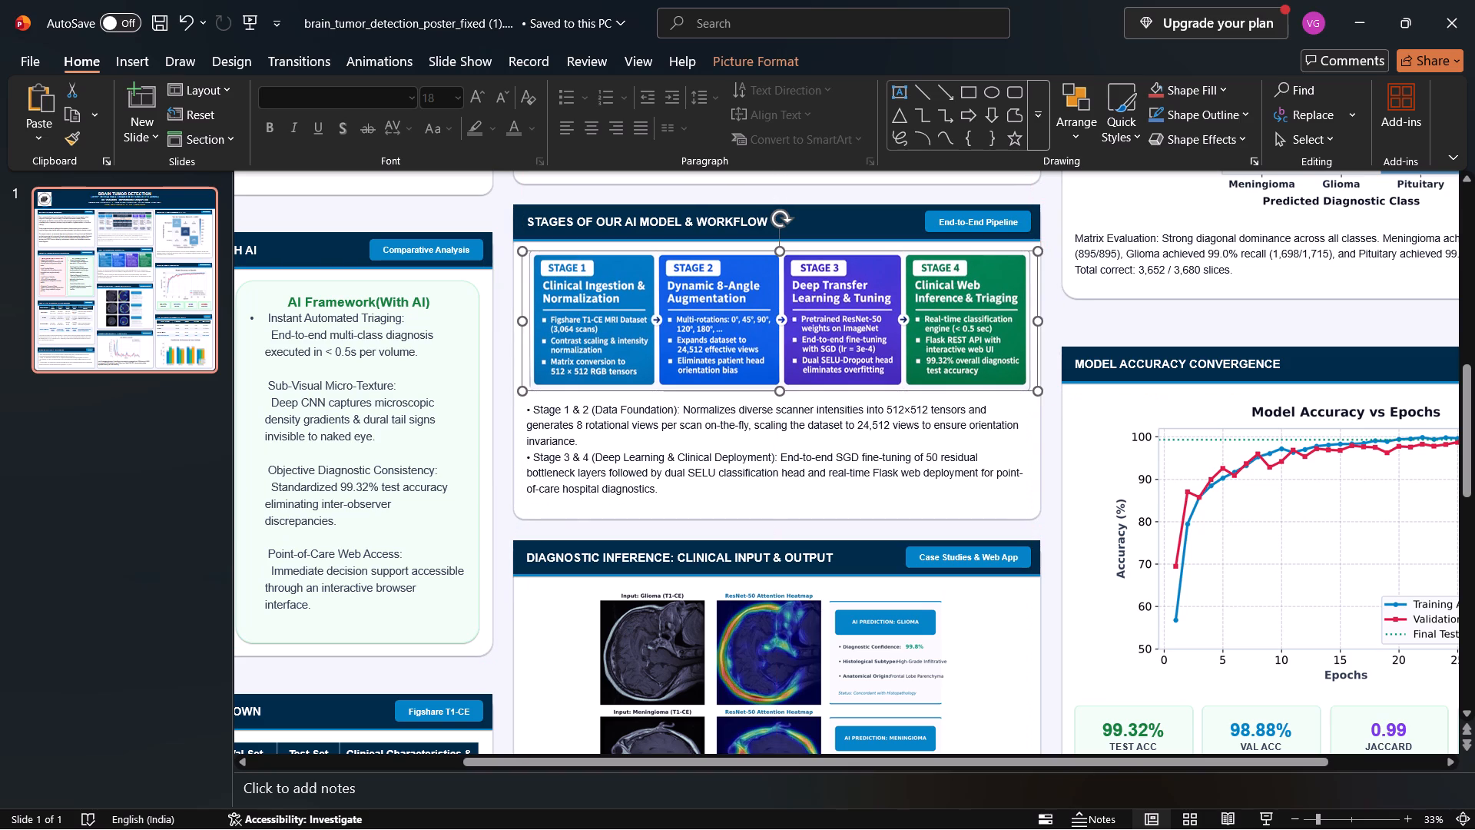
left_click(917, 346)
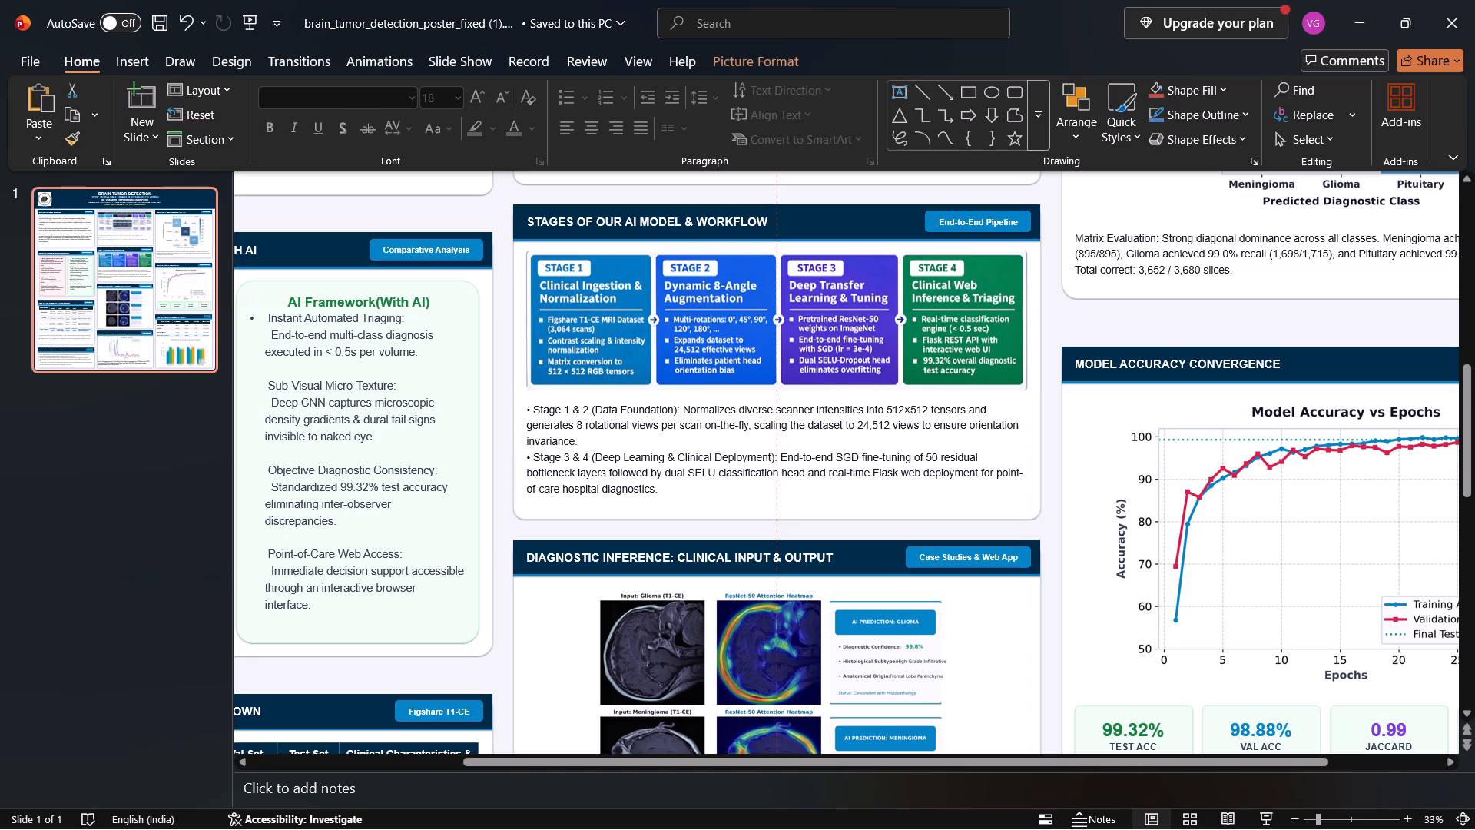
left_click(1158, 452)
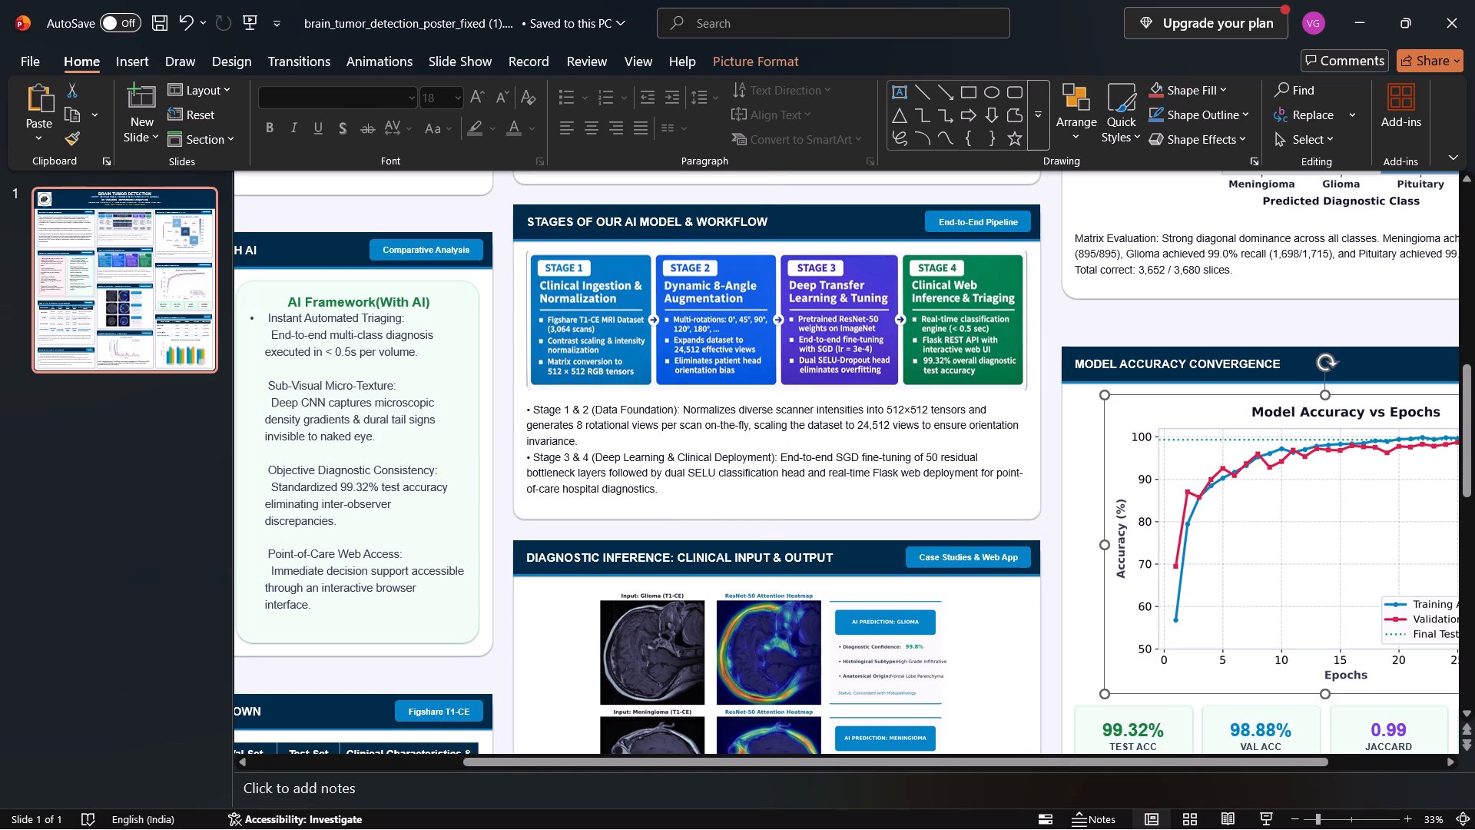
left_click(1103, 310)
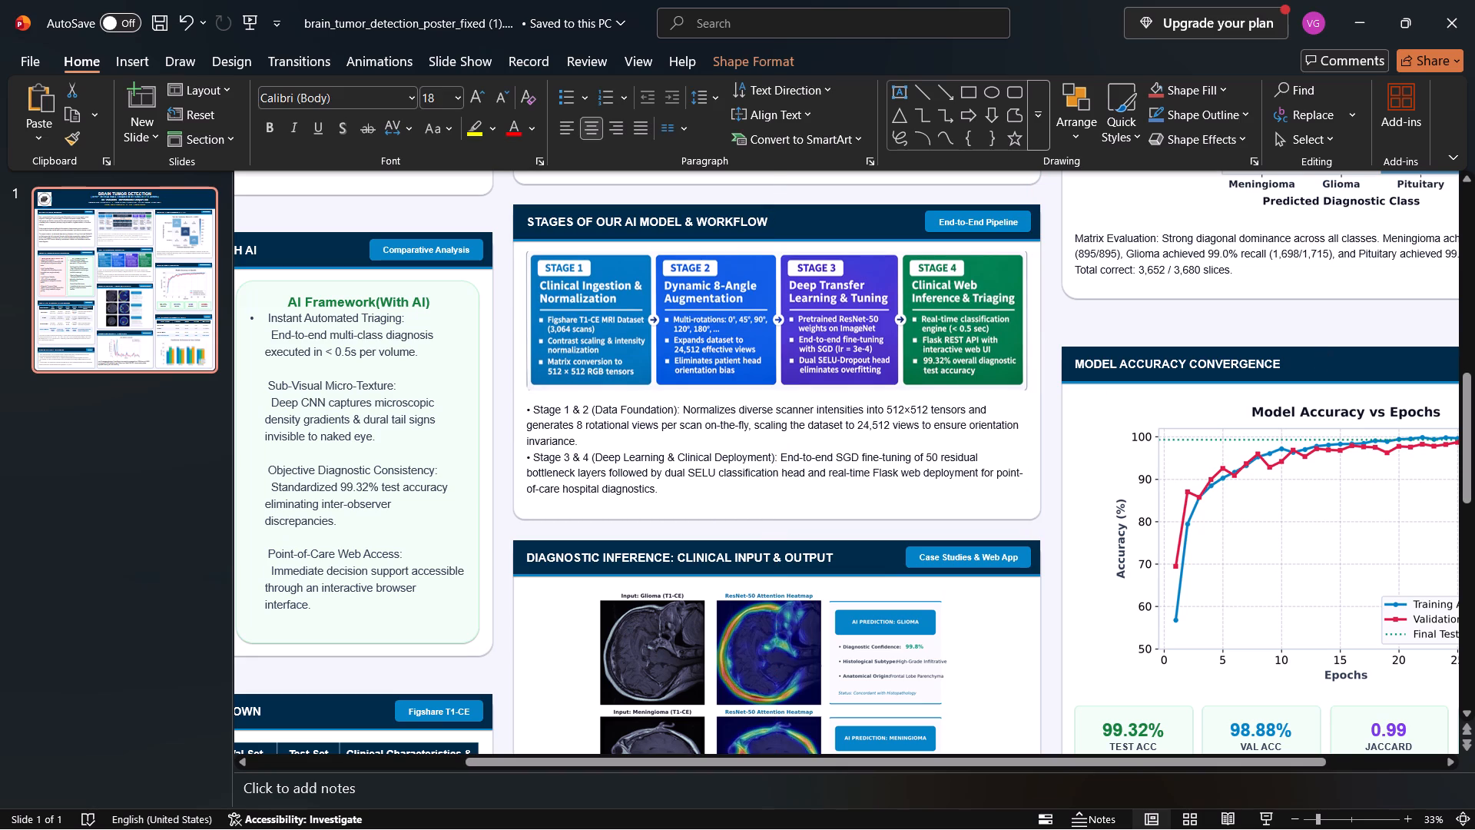
Start saving the MRI and heatmap picture from the Diagnostic Inference section as a separate picture file.
scroll(983, 429, "down", 3)
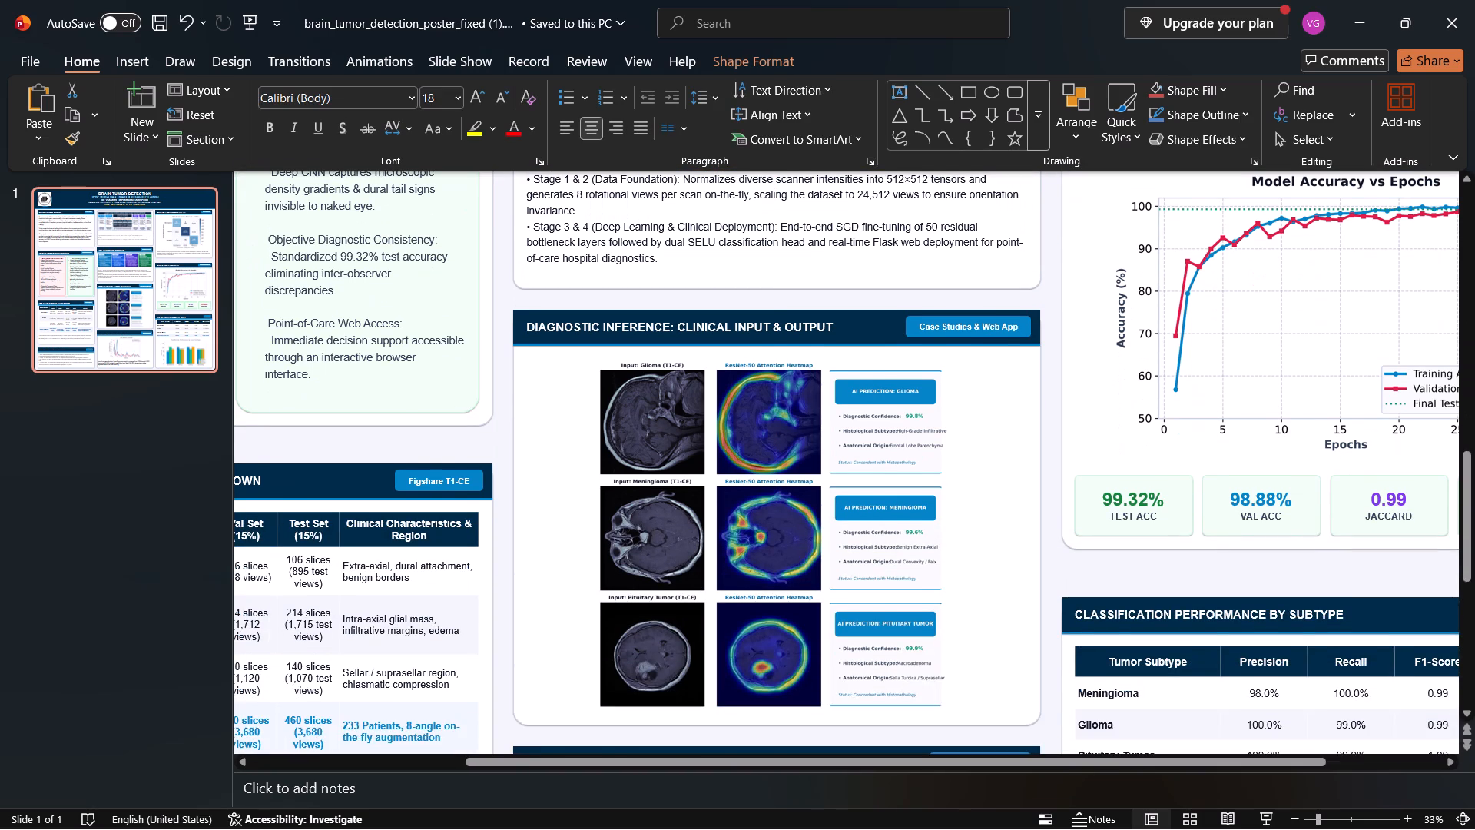
scroll(983, 429, "down", 1)
scroll(876, 452, "down", 4)
scroll(876, 452, "up", 3)
left_click(840, 456)
right_click(840, 456)
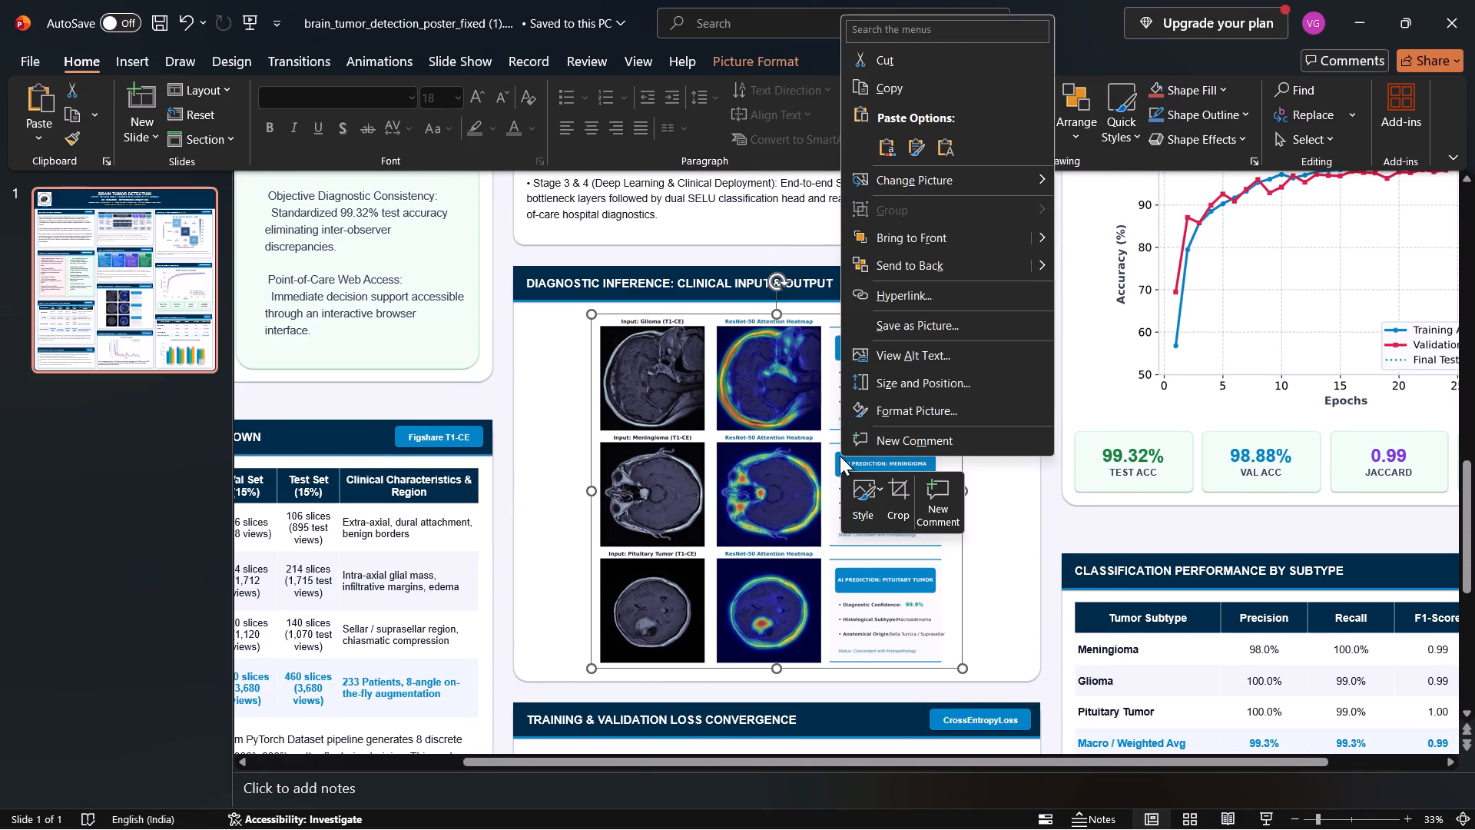
left_click(902, 329)
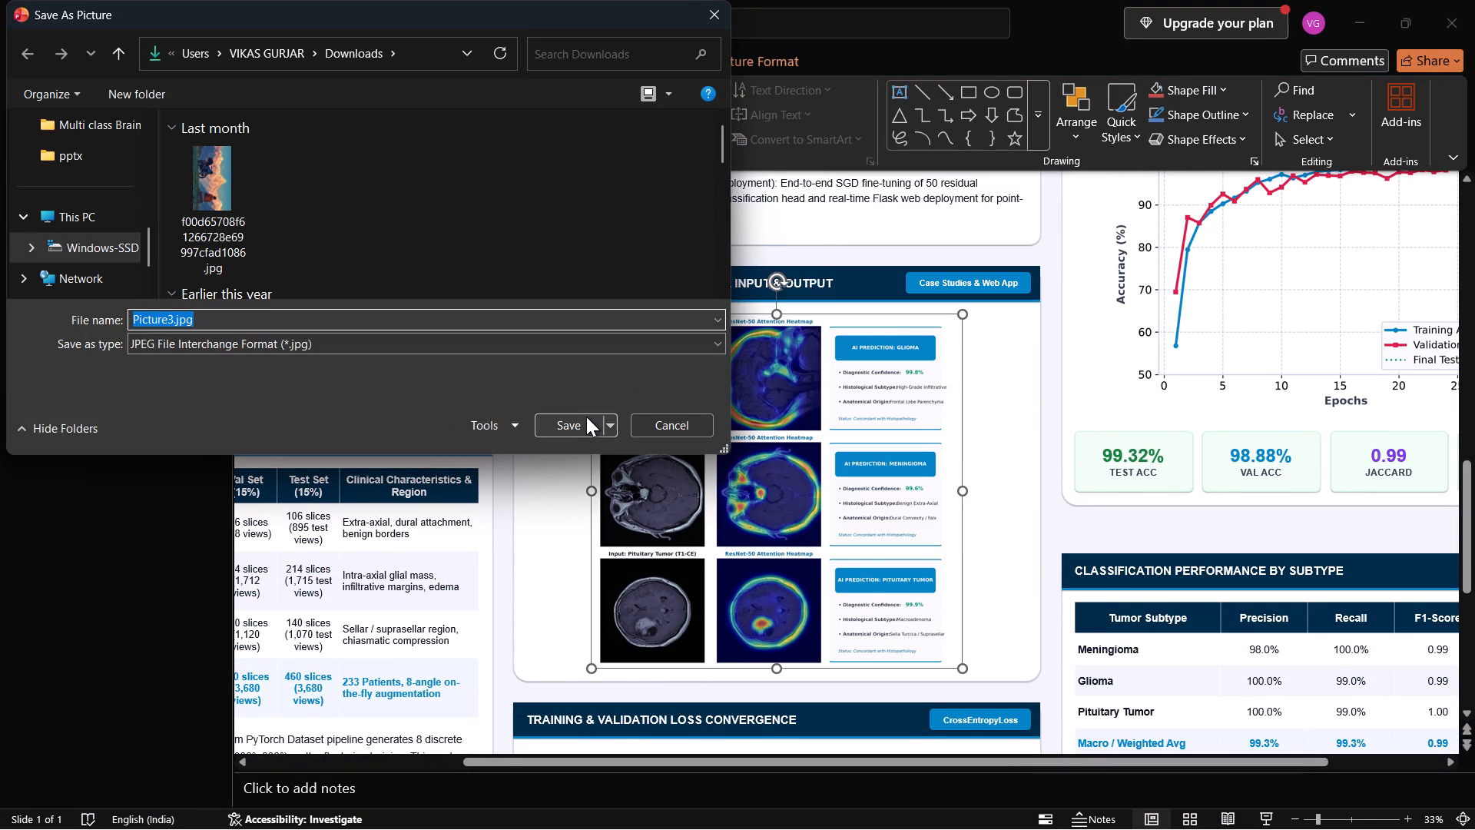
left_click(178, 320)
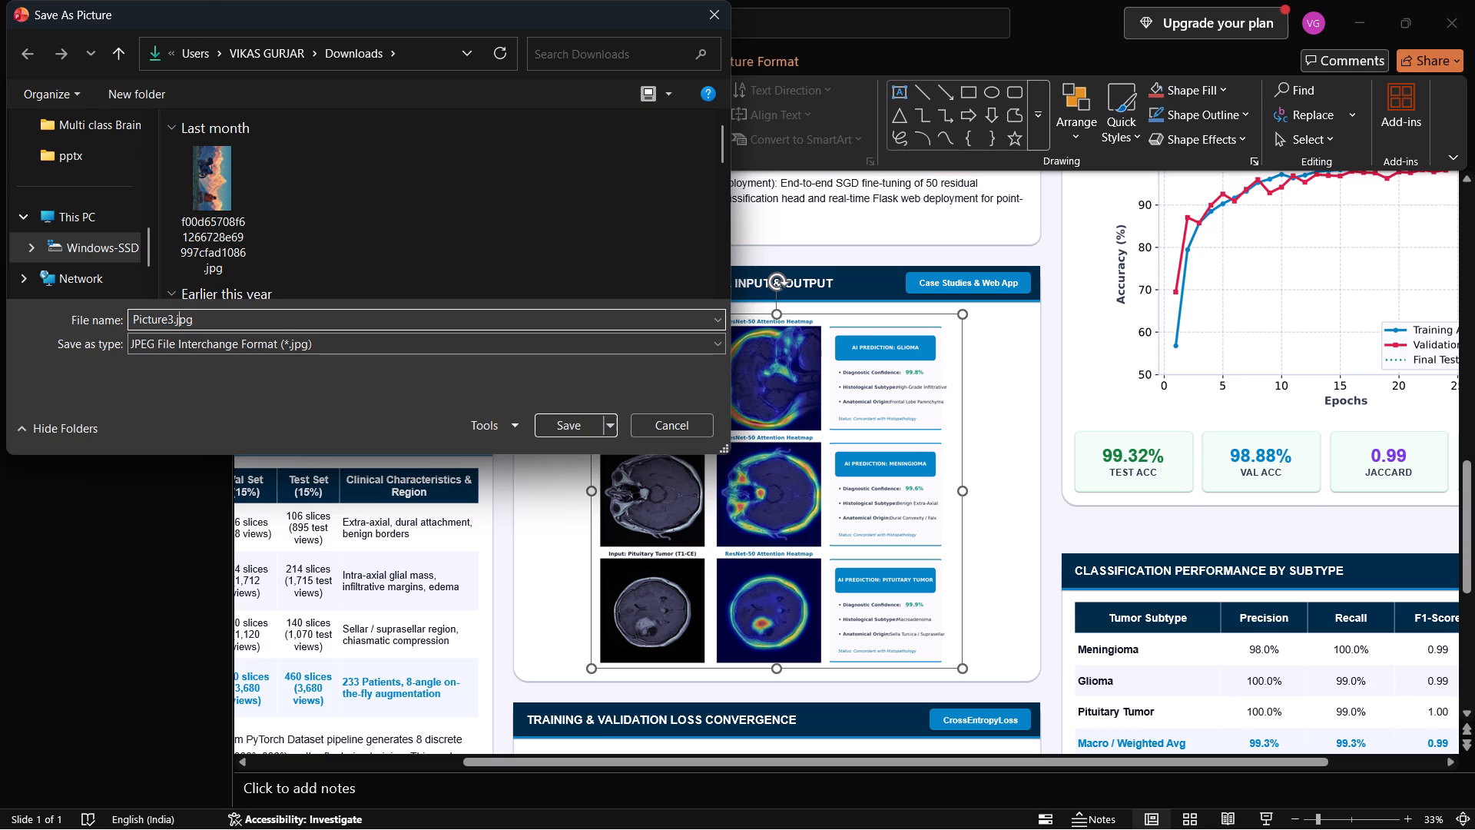
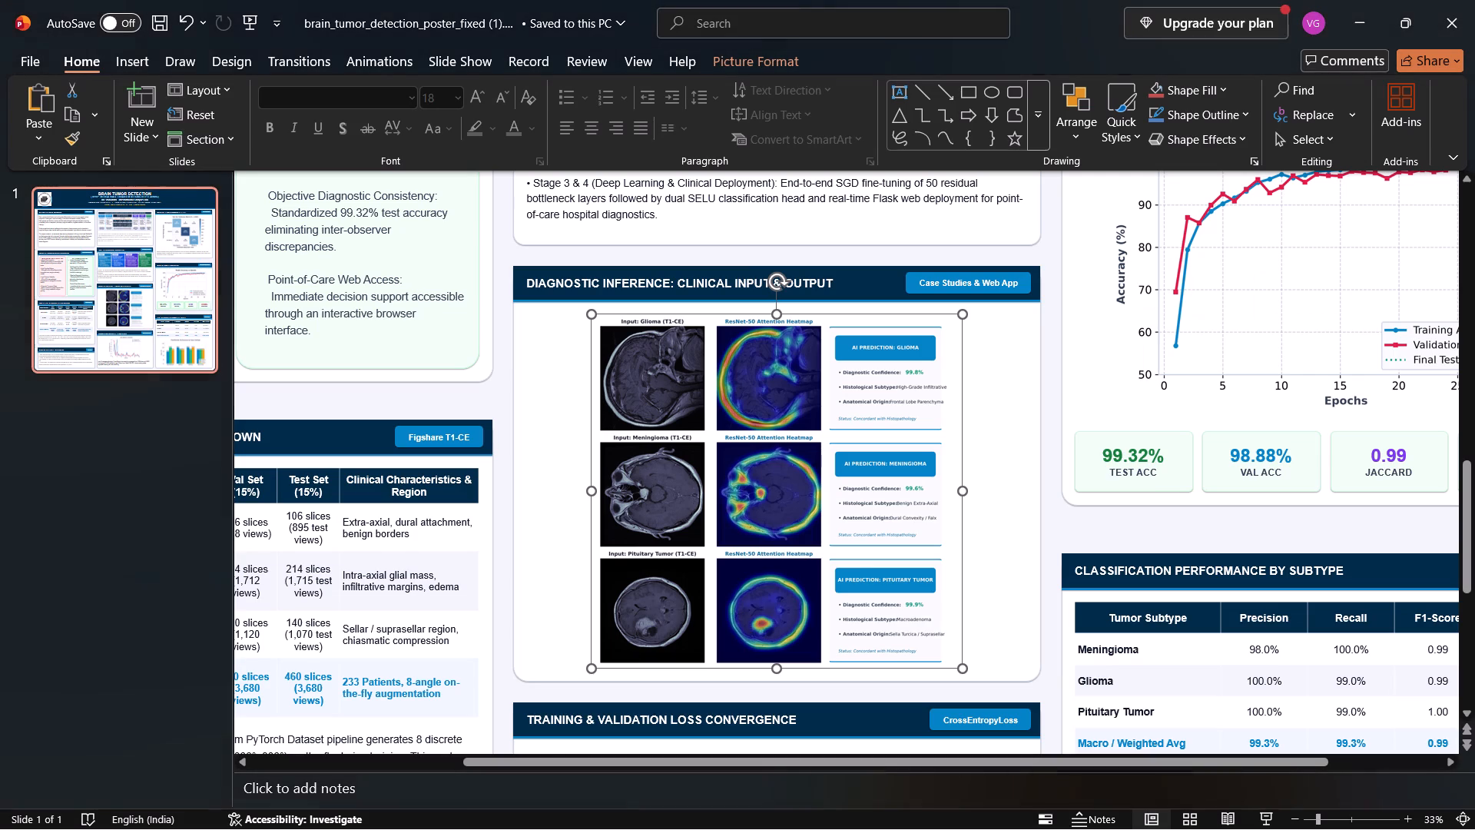
left_click(784, 481)
key("Delete")
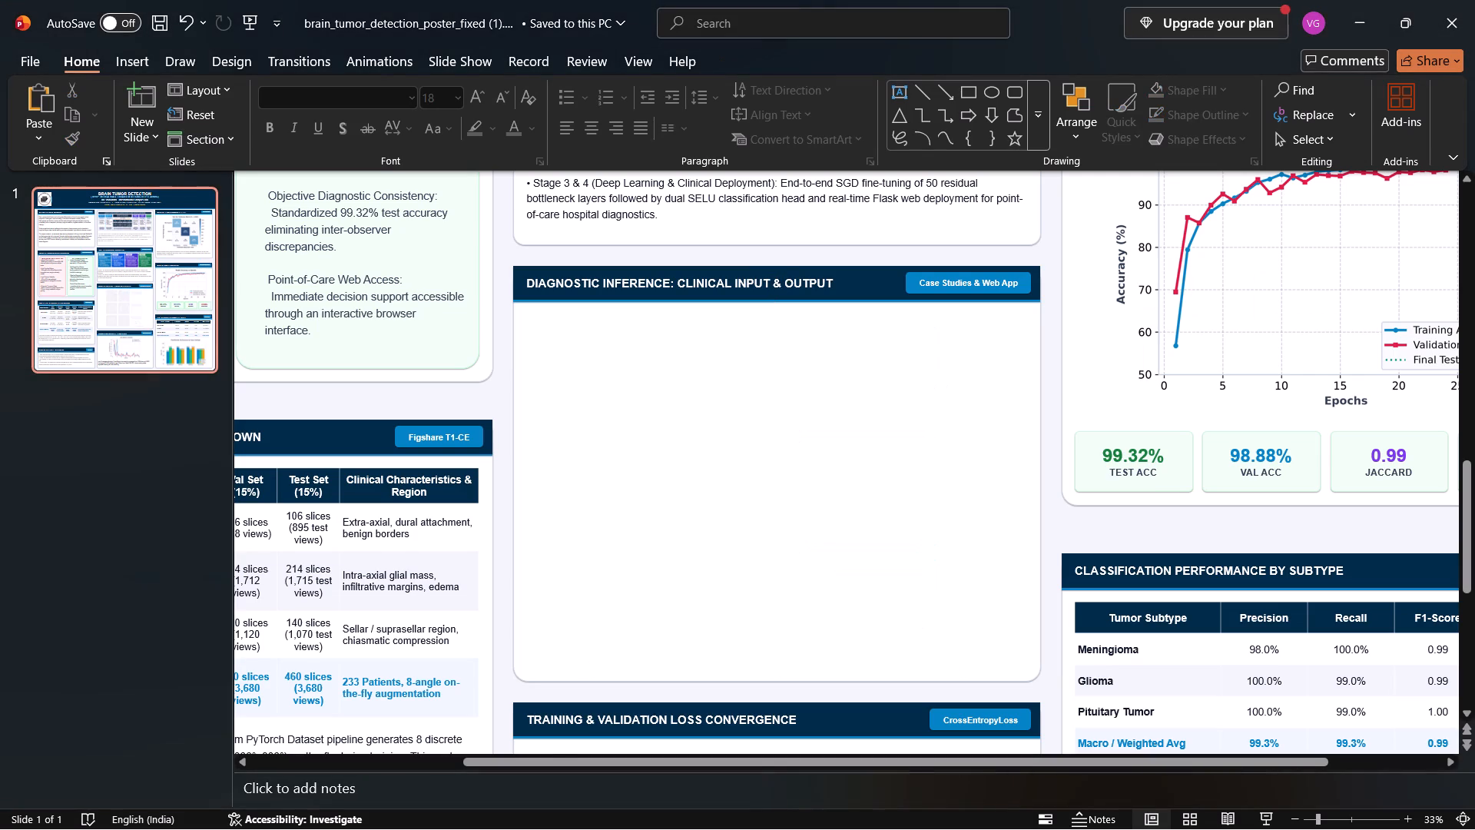
Insert AI Brain Tumour Diagnosis Infographic (1).png from Downloads and place it below the Diagnostic Inference header.
left_click(129, 50)
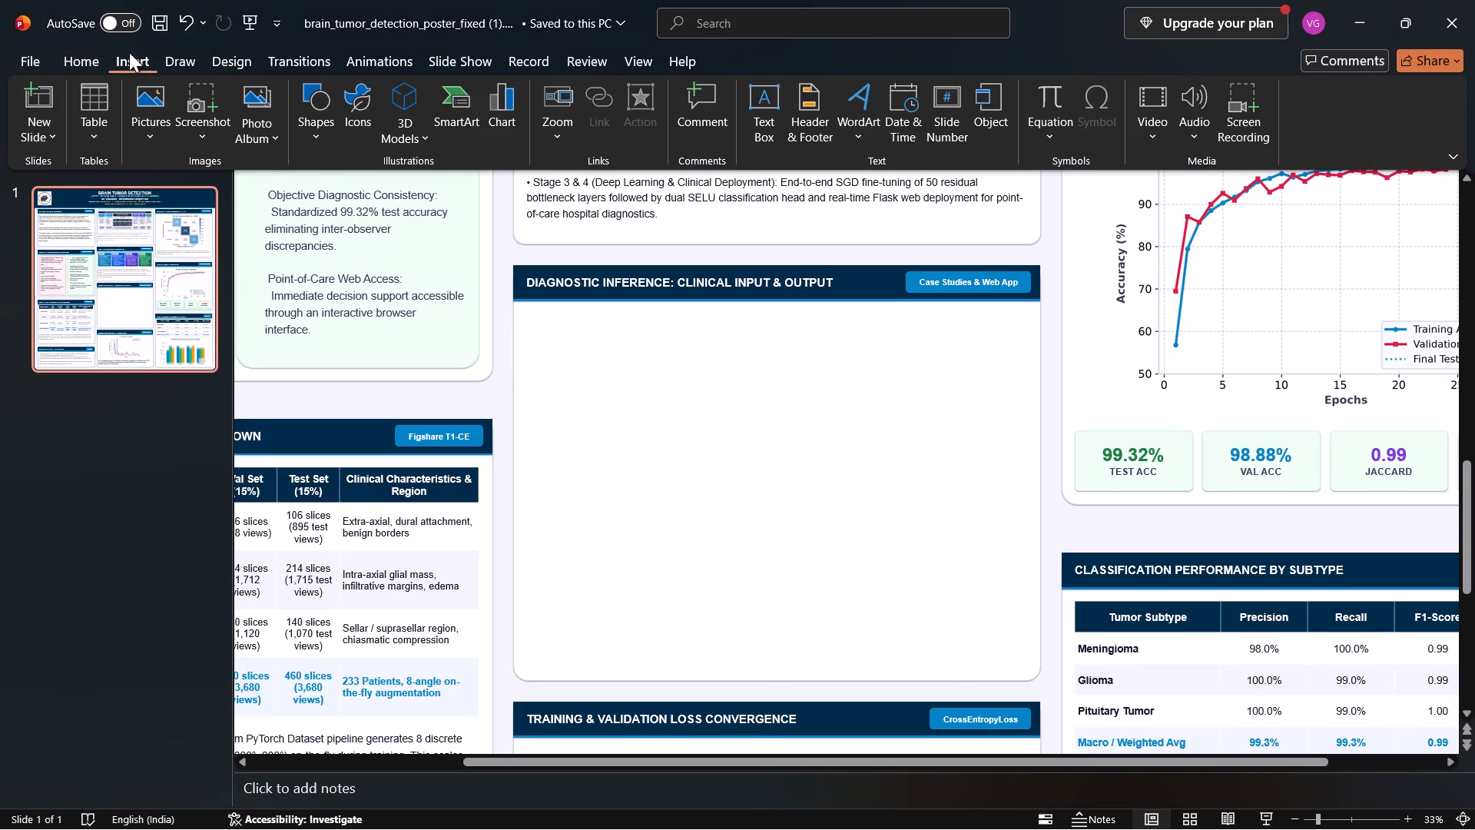
left_click(149, 101)
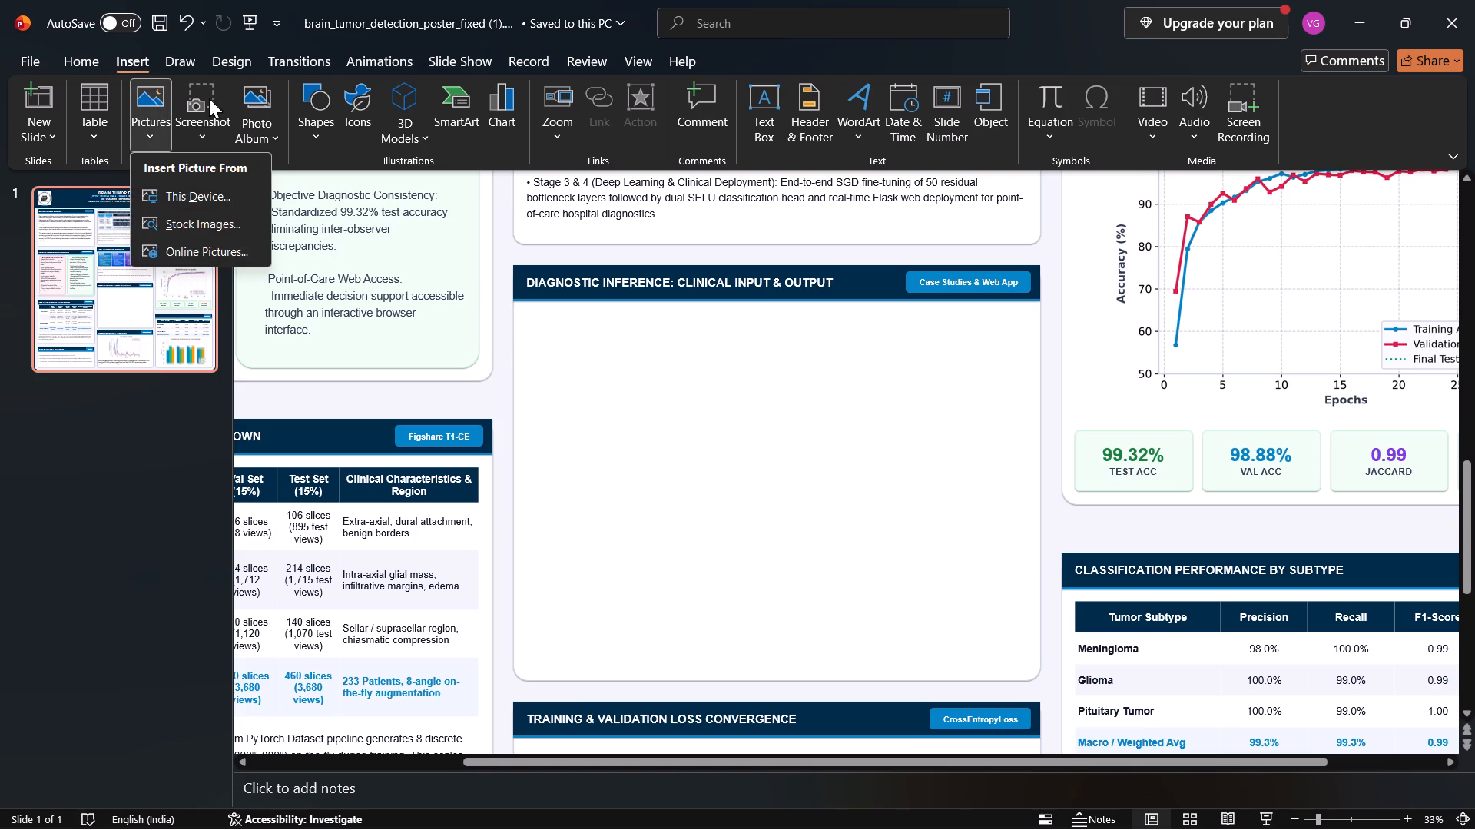
left_click(203, 189)
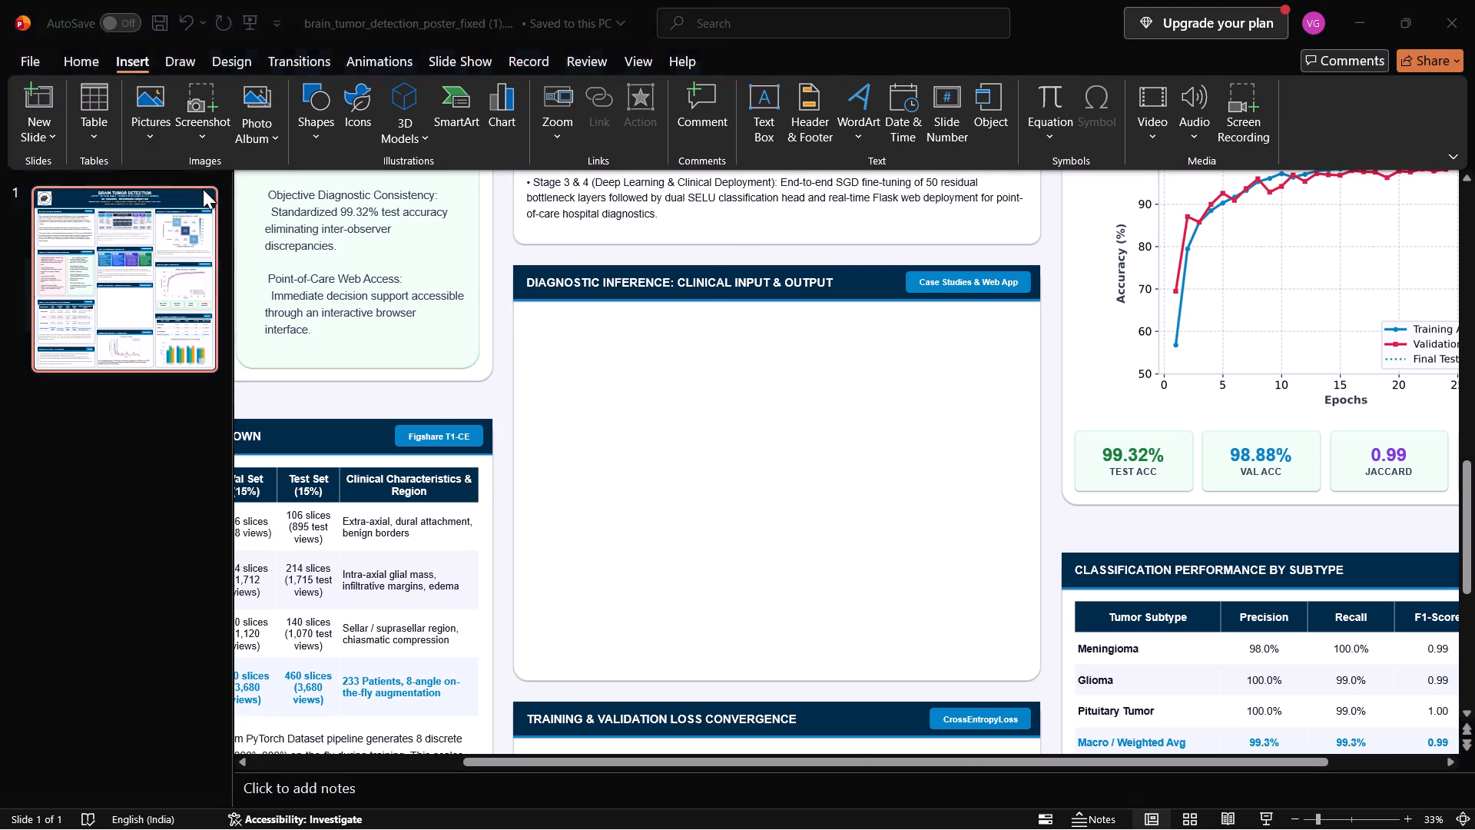
left_click(195, 184)
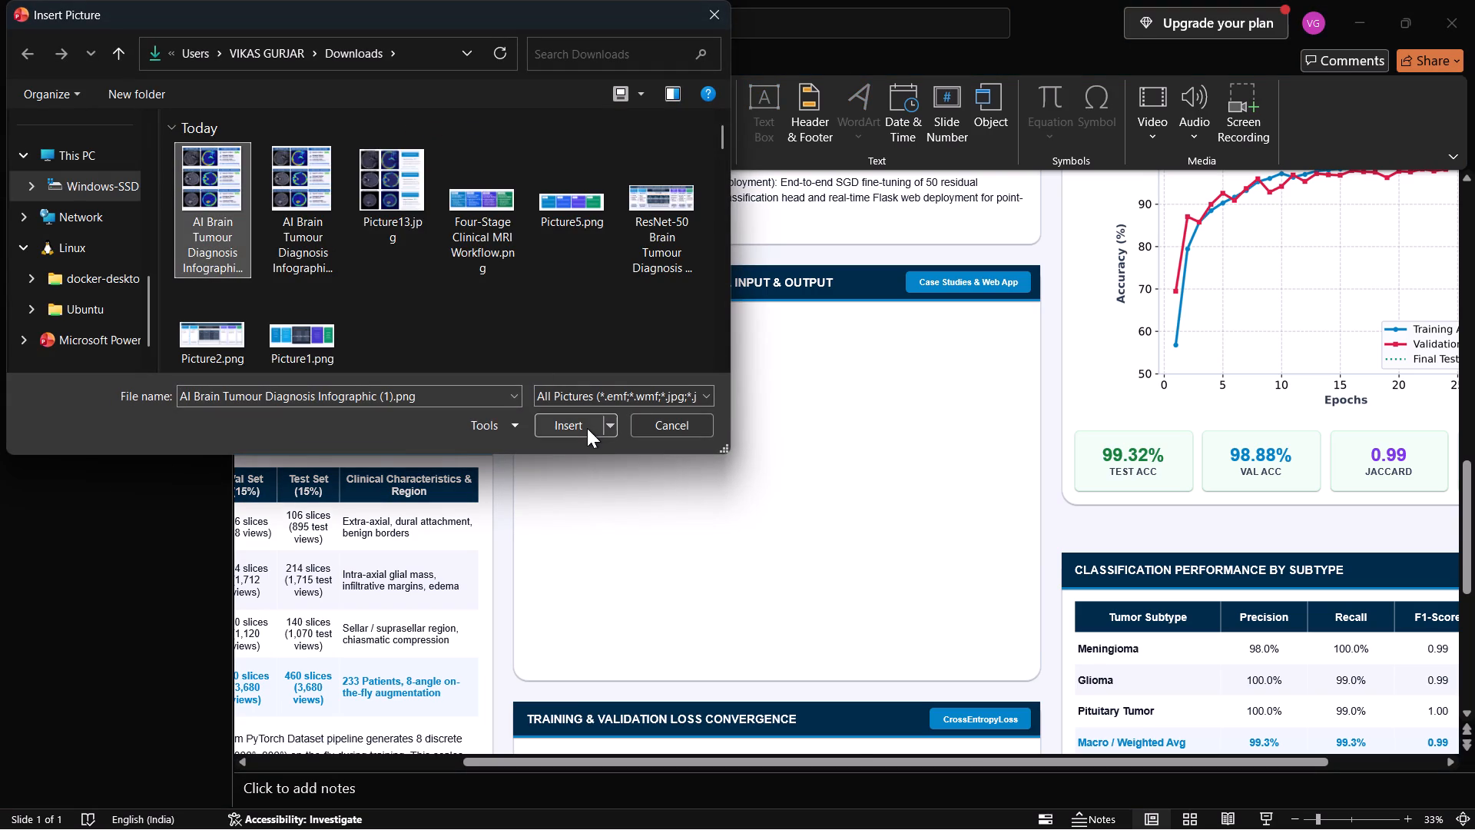
left_click(582, 428)
left_click_drag(768, 310, 783, 417)
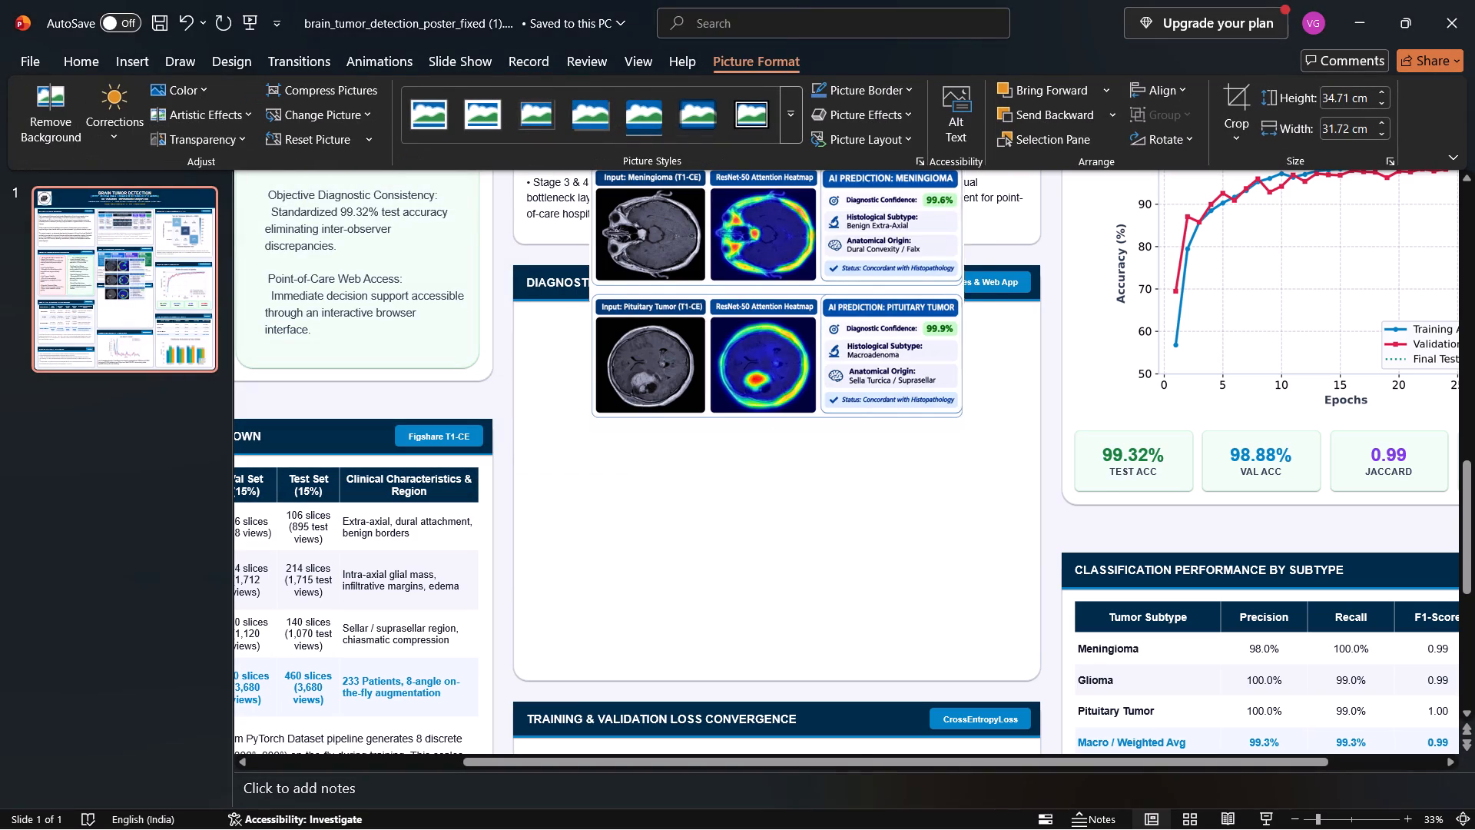
left_click_drag(783, 417, 773, 583)
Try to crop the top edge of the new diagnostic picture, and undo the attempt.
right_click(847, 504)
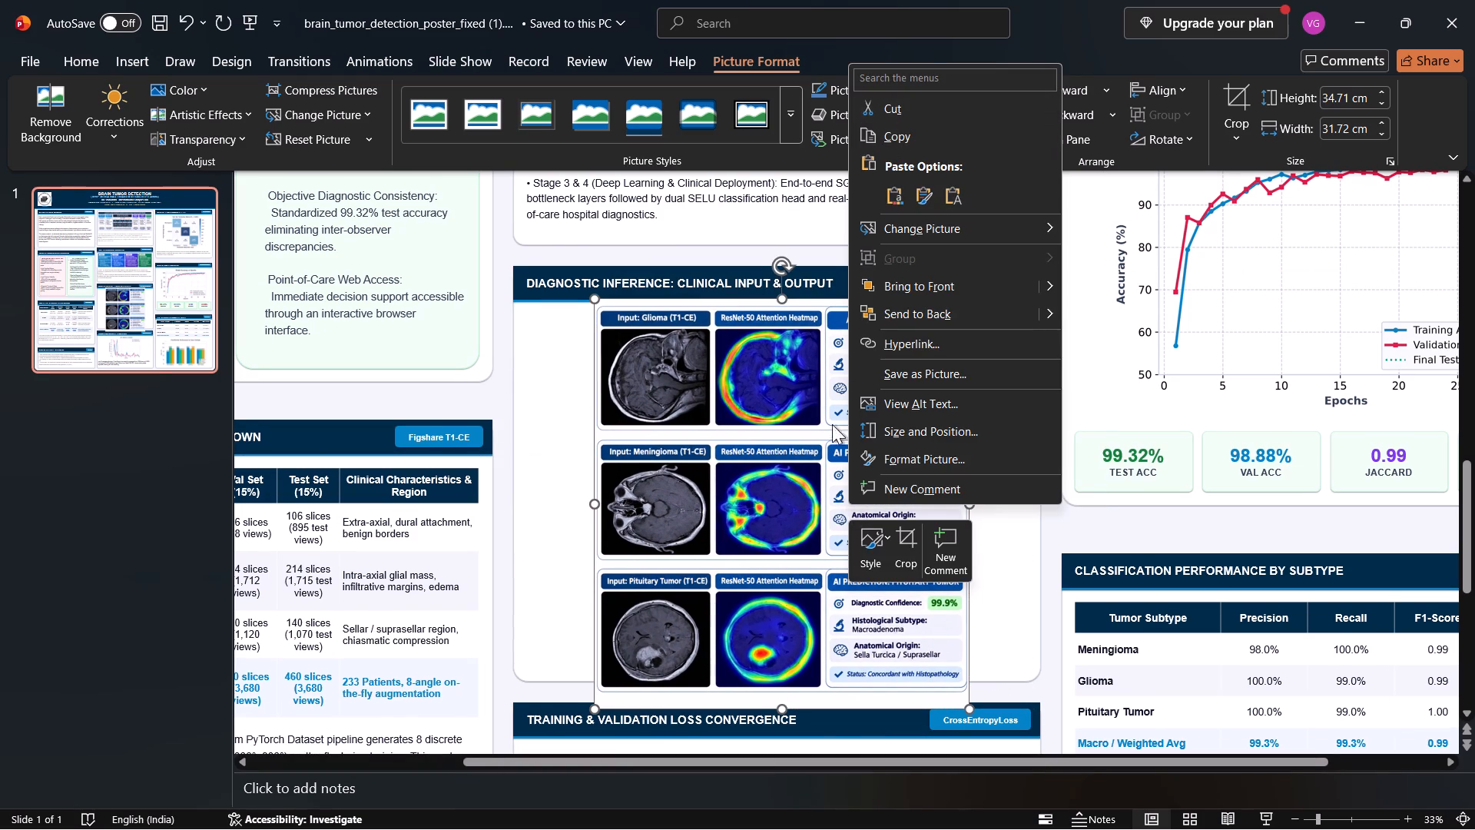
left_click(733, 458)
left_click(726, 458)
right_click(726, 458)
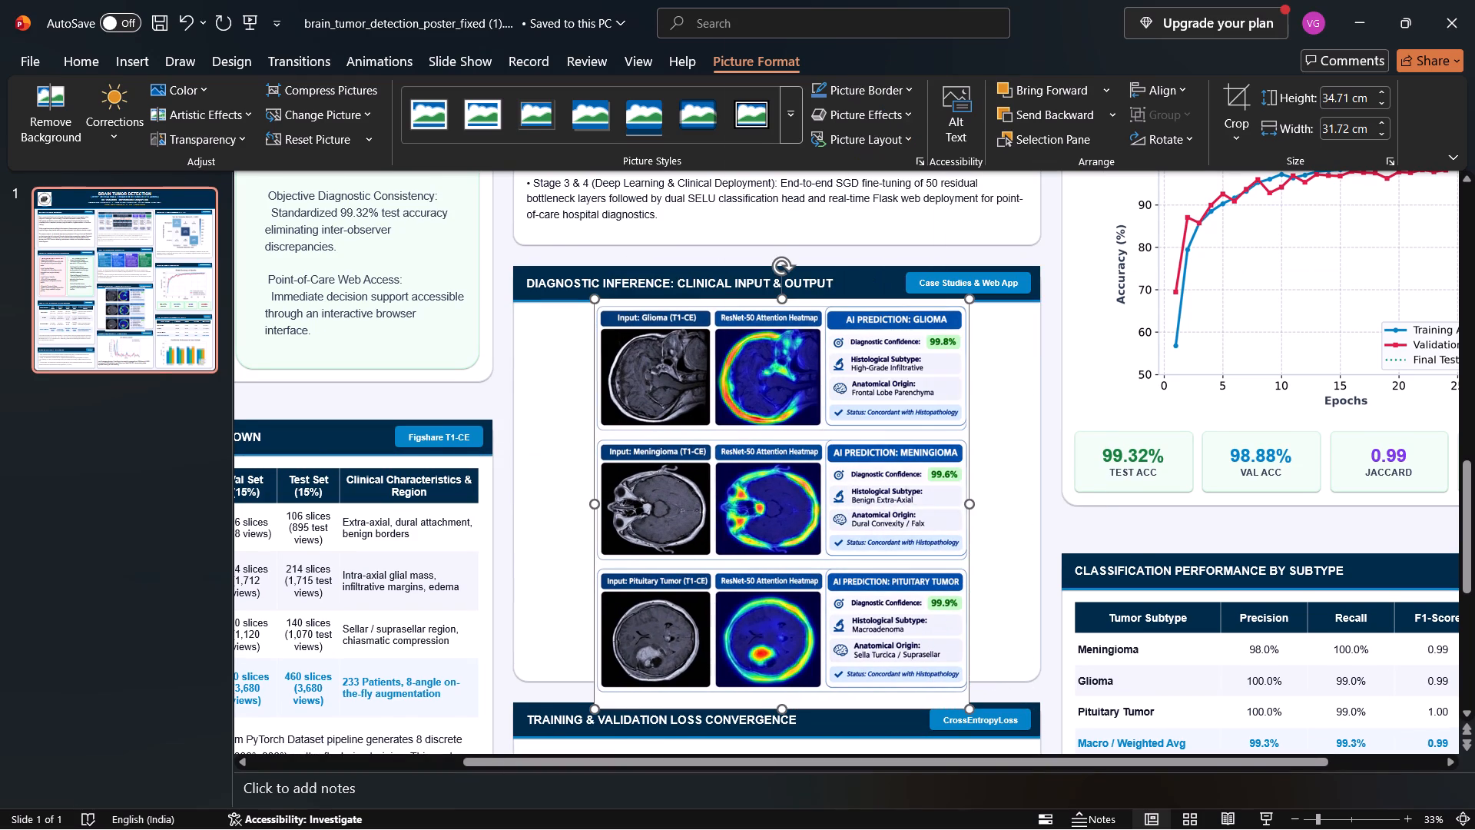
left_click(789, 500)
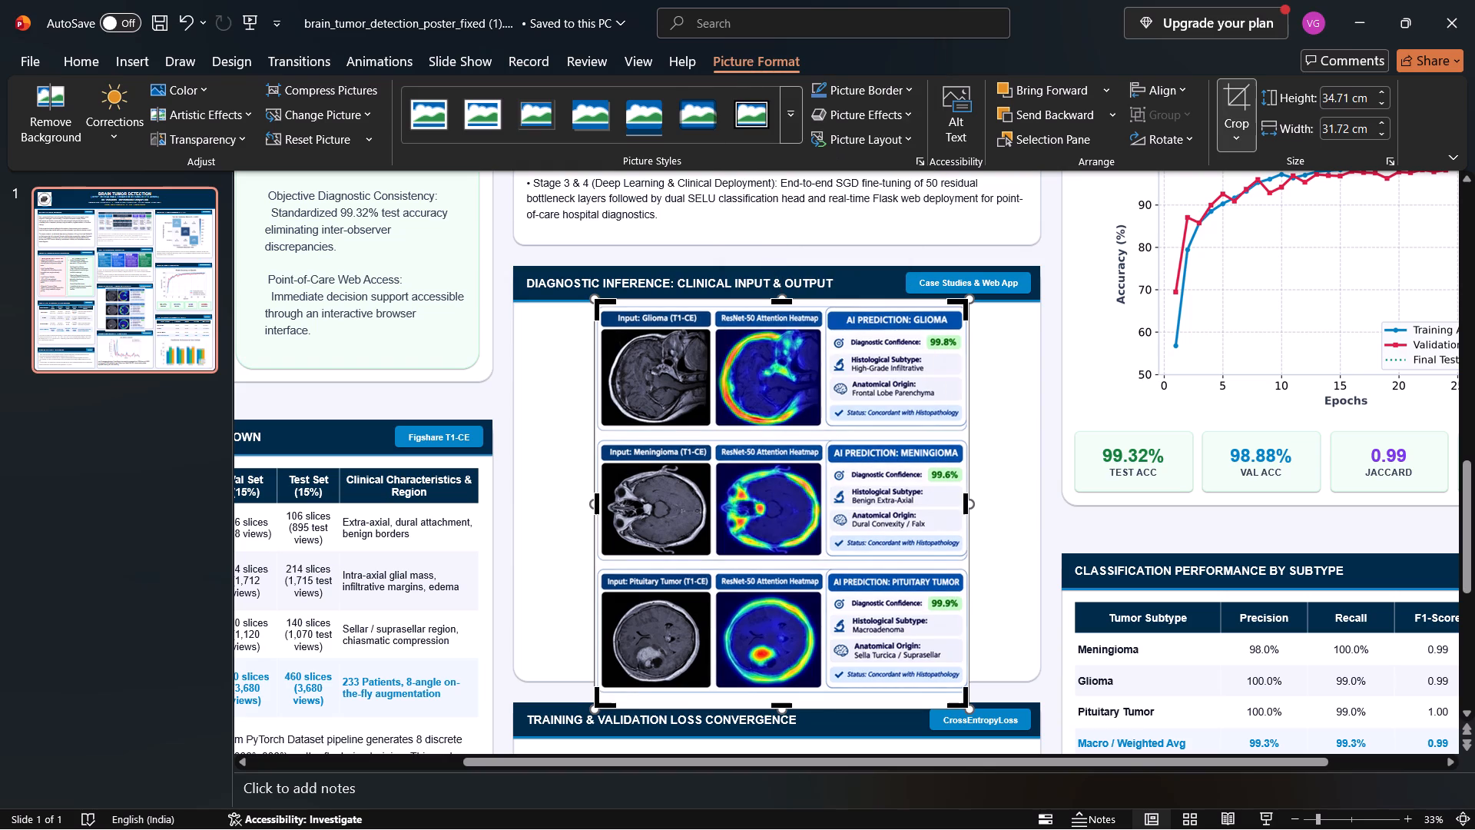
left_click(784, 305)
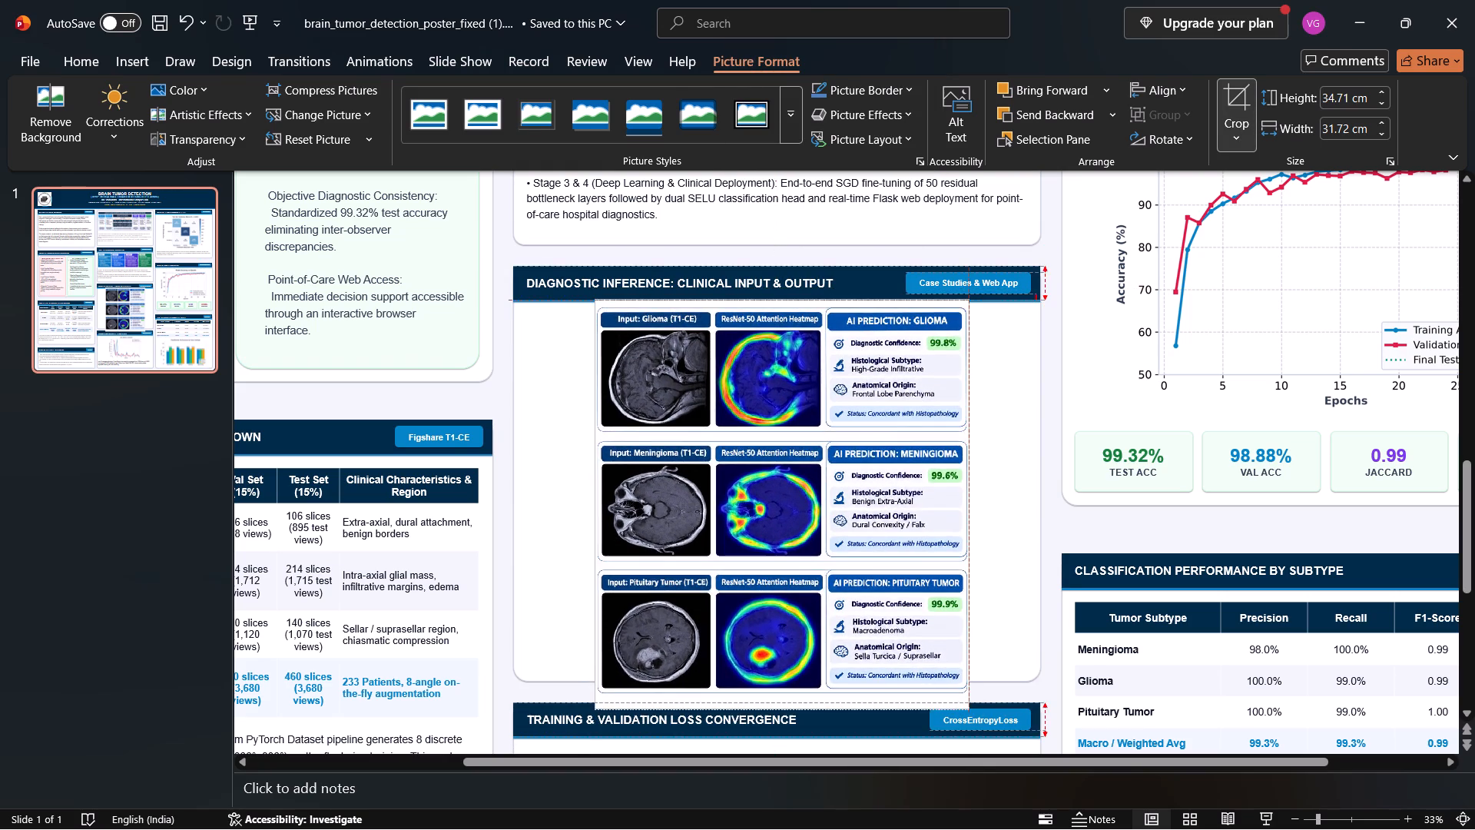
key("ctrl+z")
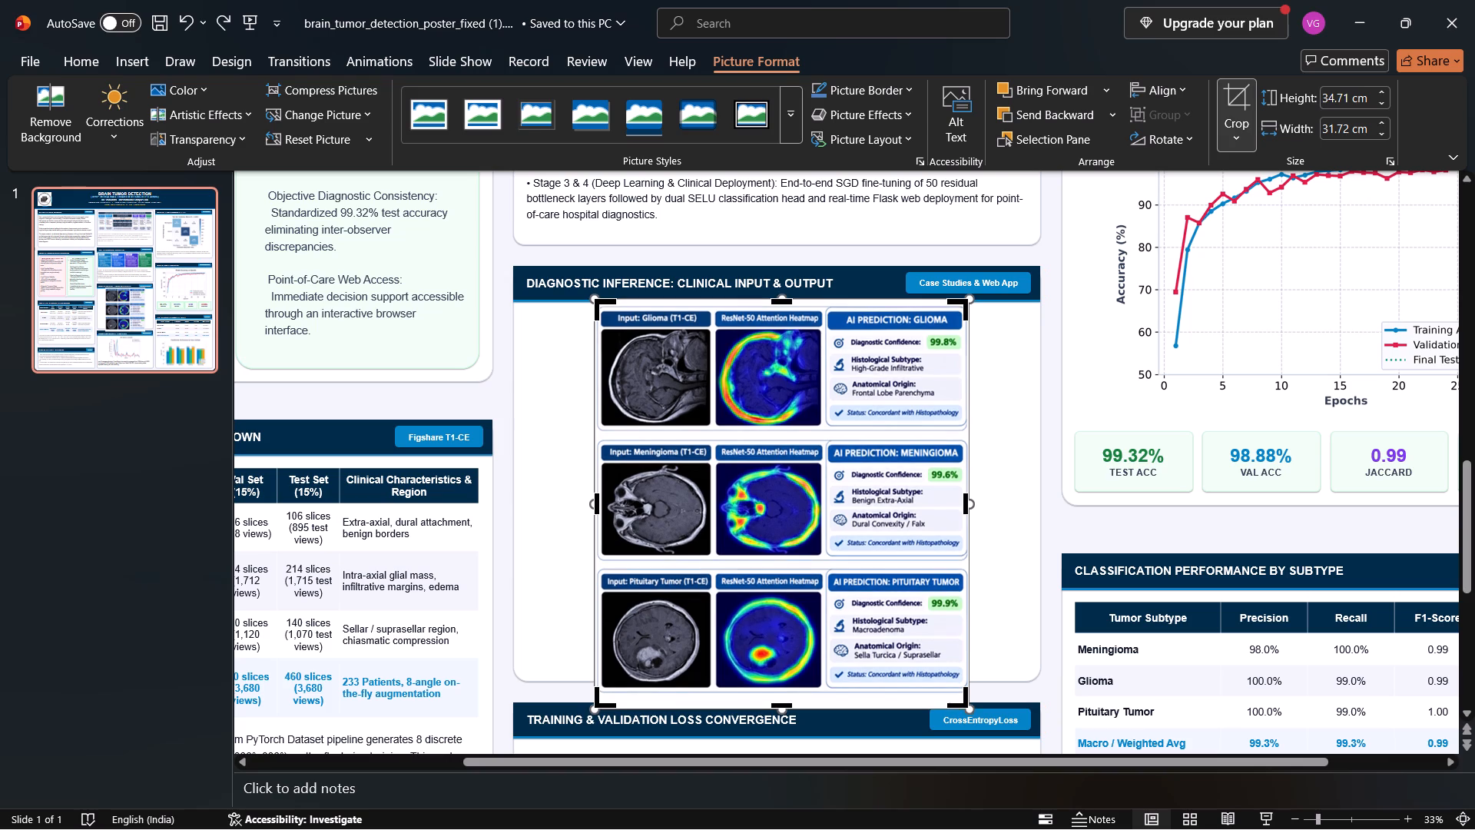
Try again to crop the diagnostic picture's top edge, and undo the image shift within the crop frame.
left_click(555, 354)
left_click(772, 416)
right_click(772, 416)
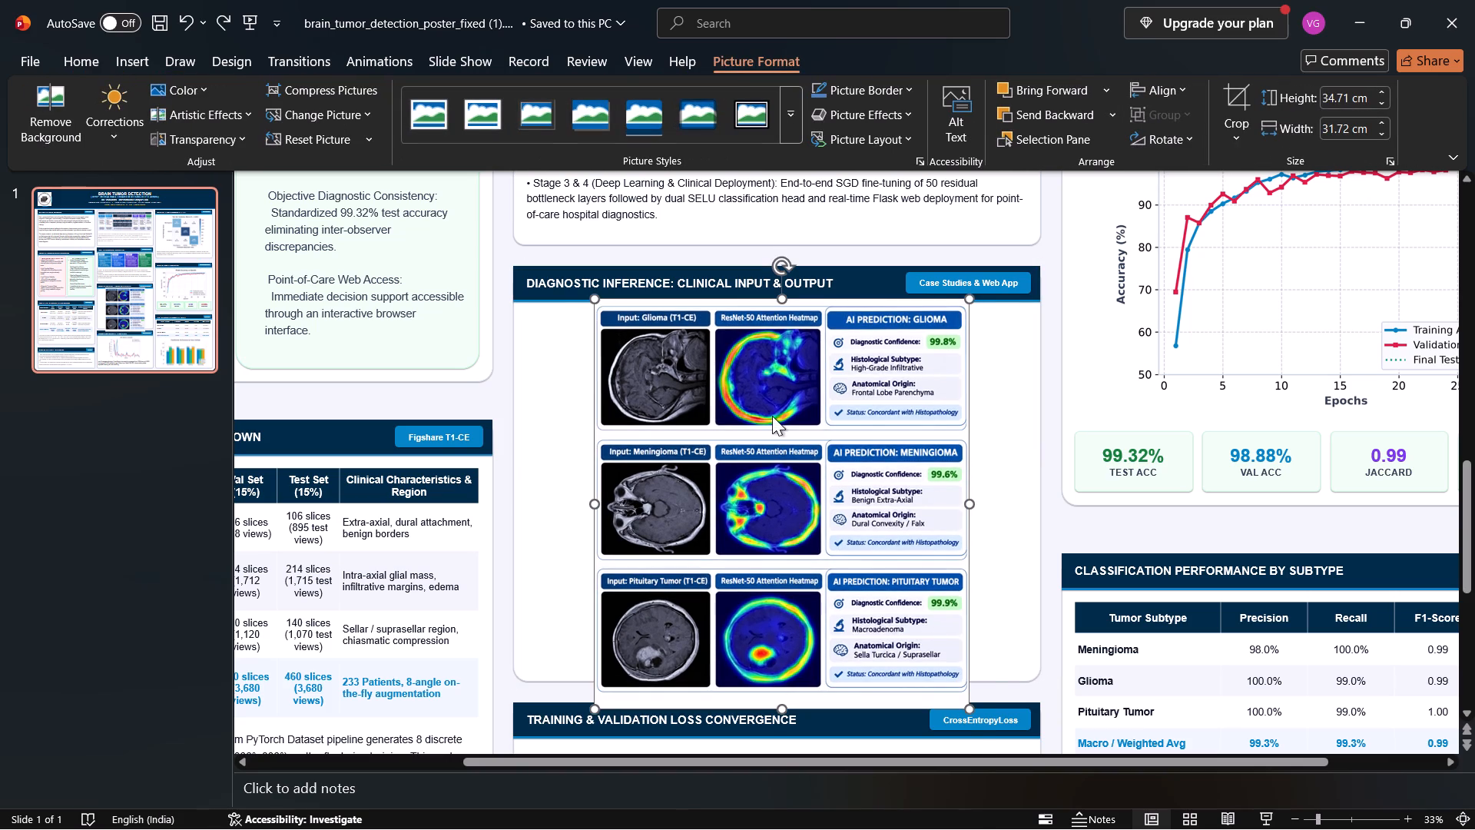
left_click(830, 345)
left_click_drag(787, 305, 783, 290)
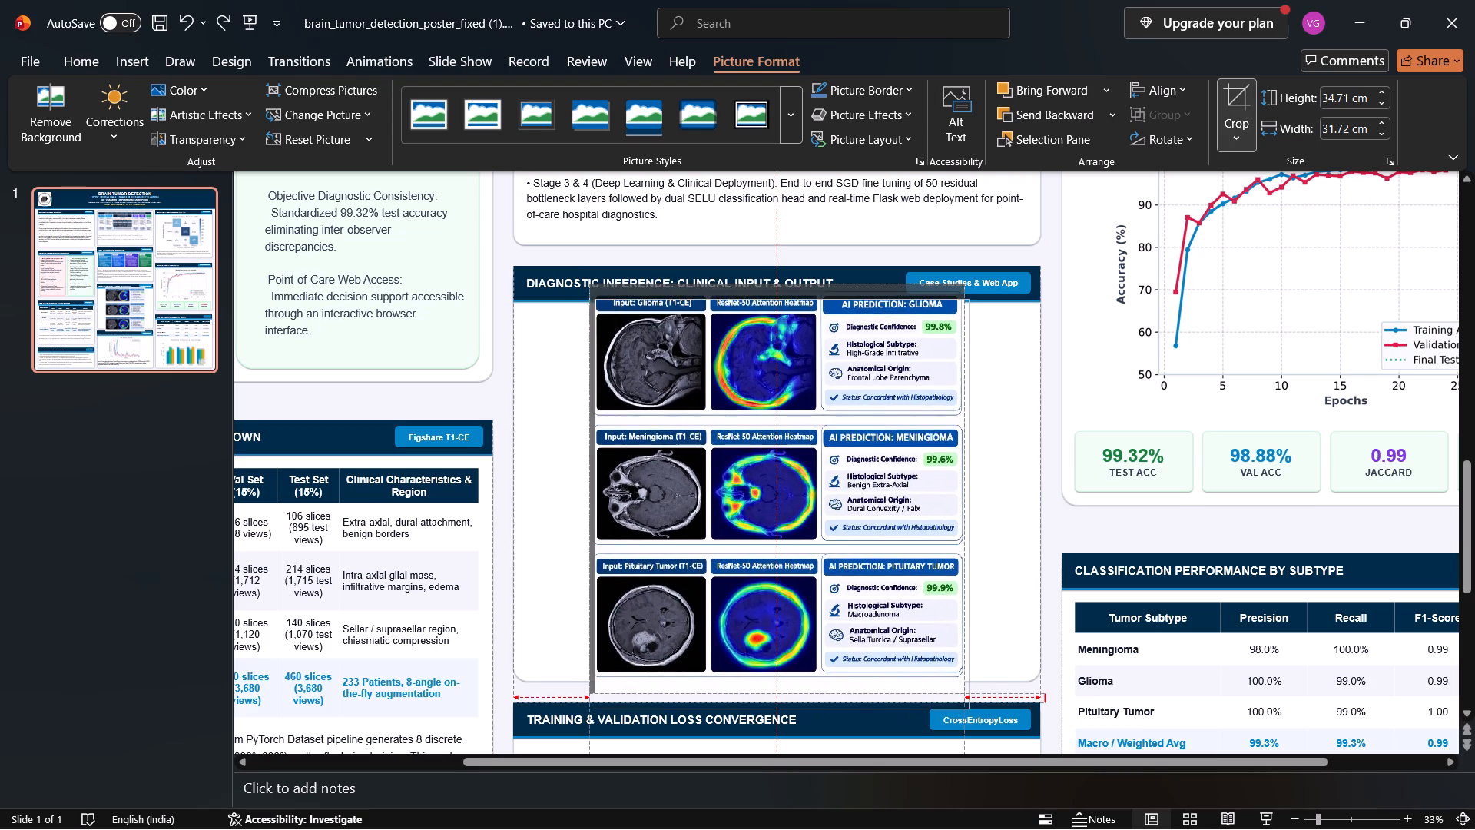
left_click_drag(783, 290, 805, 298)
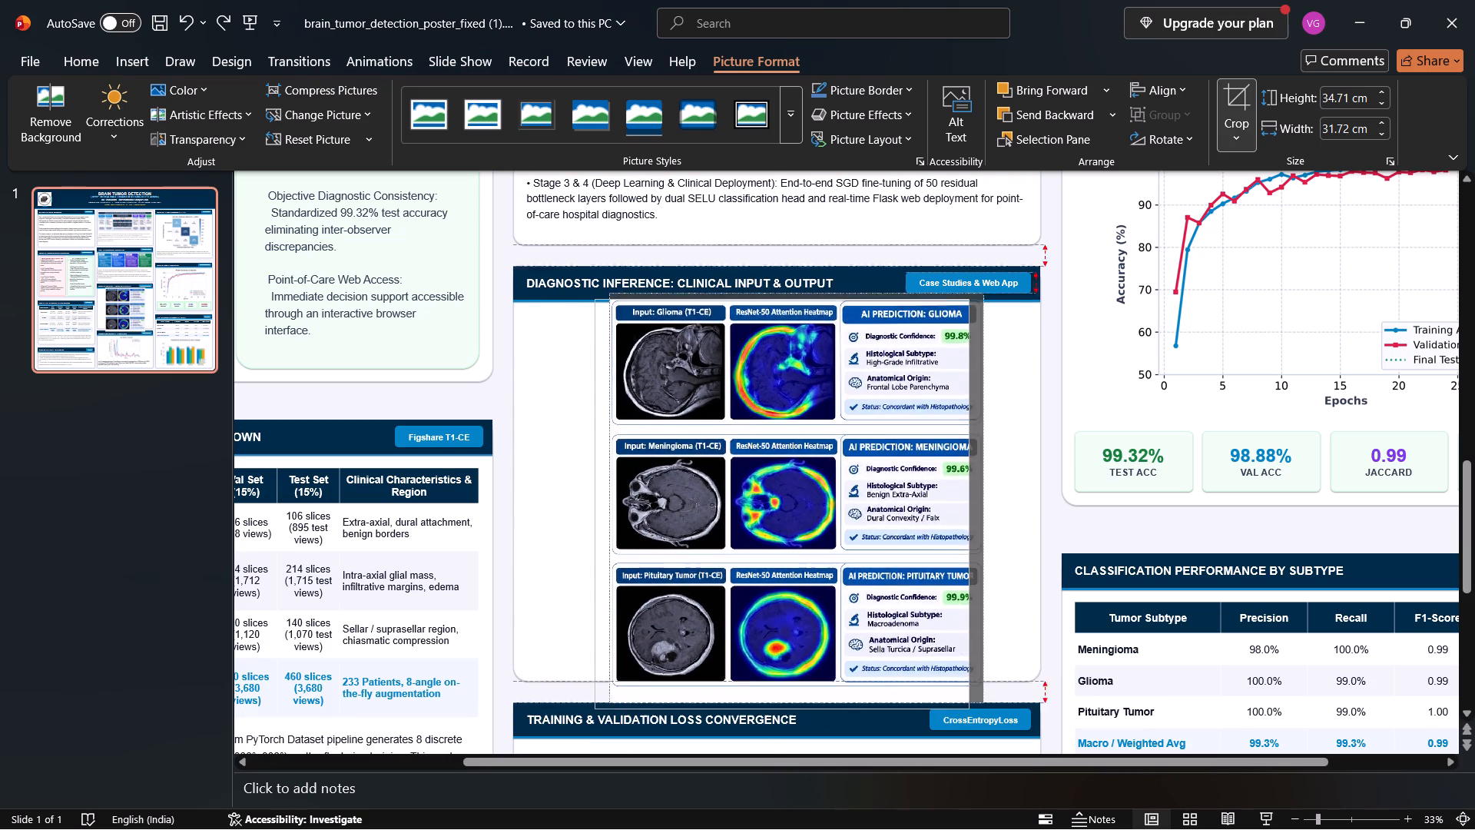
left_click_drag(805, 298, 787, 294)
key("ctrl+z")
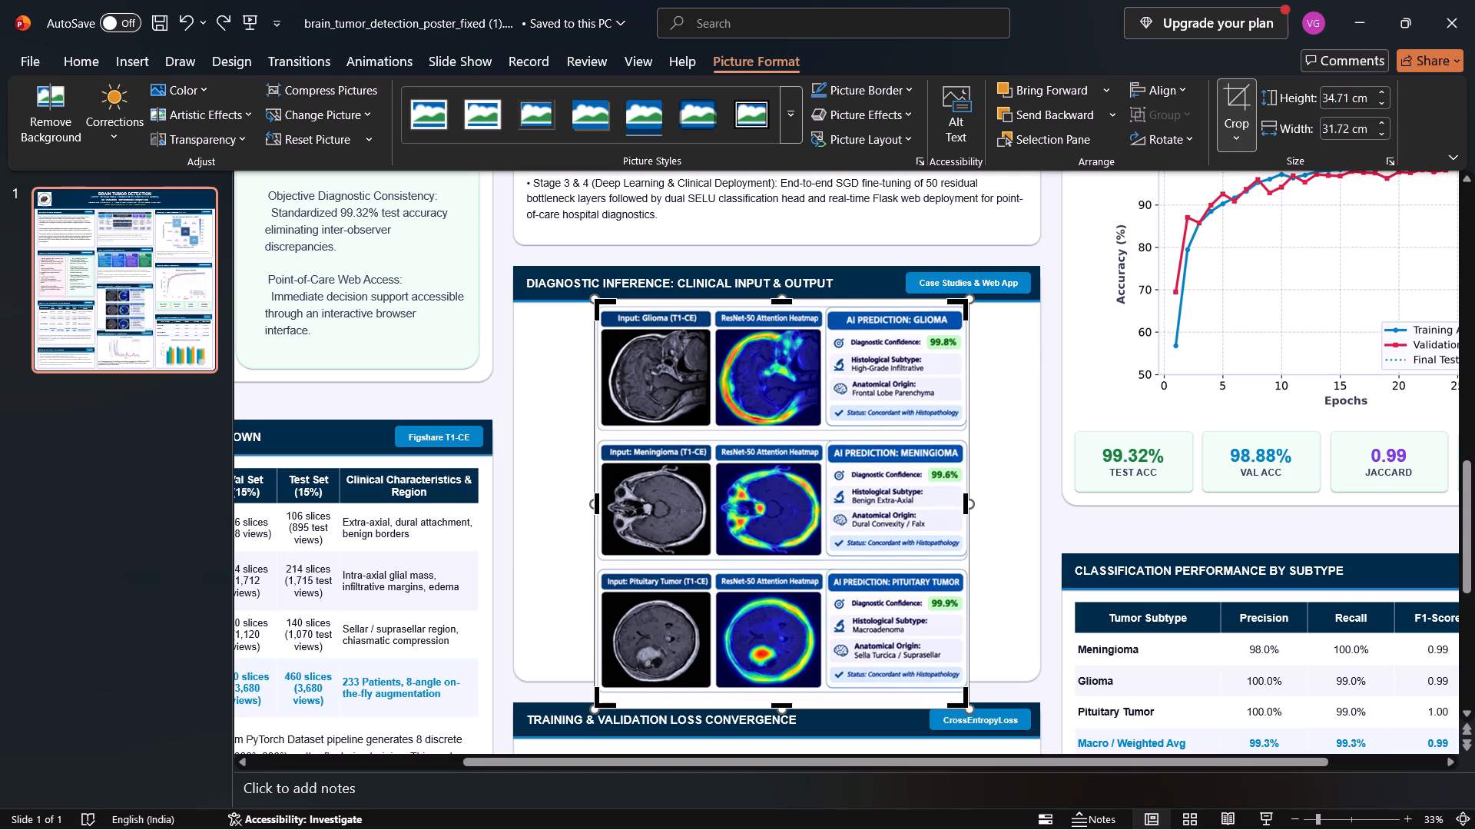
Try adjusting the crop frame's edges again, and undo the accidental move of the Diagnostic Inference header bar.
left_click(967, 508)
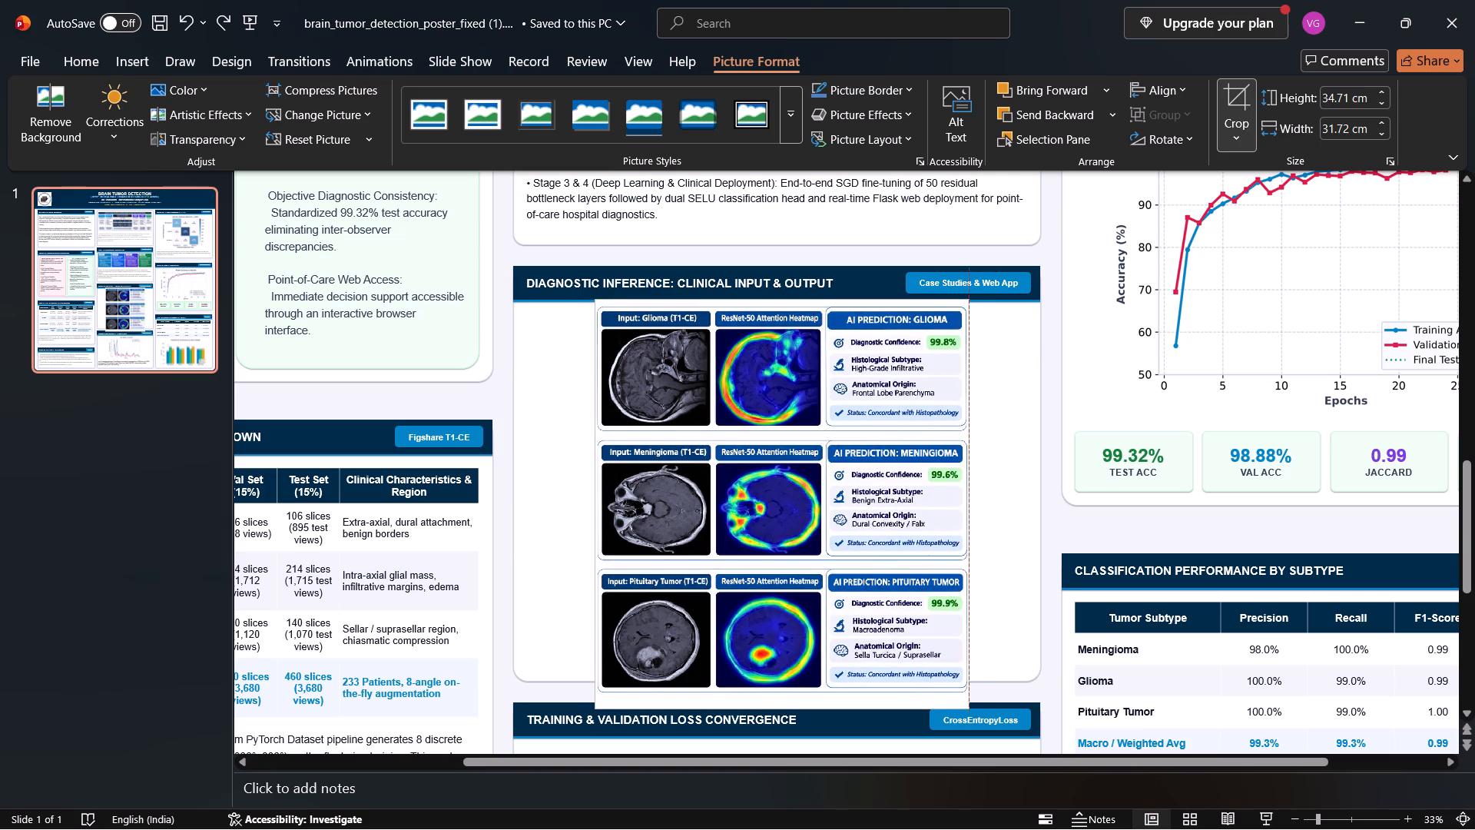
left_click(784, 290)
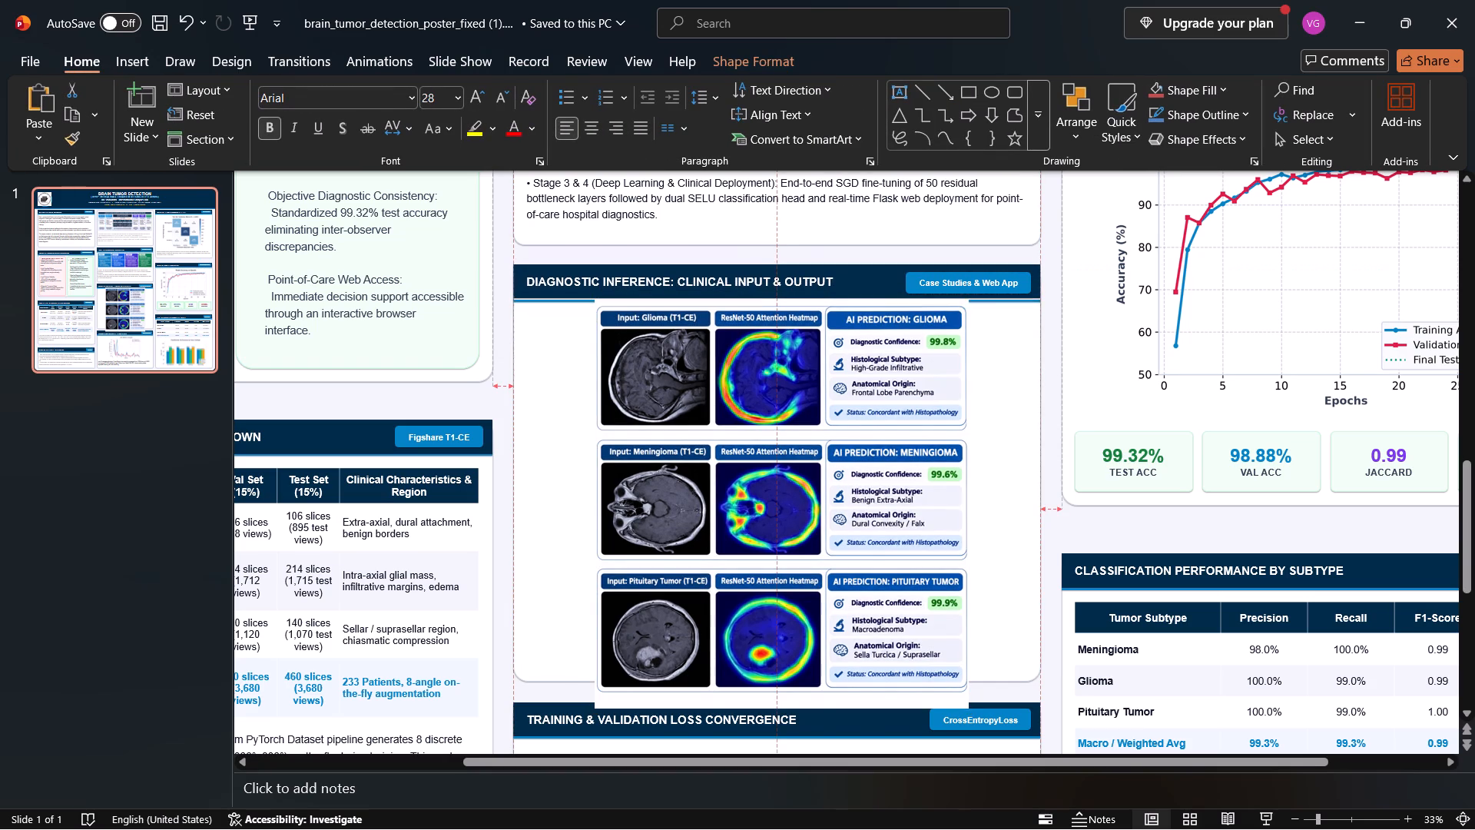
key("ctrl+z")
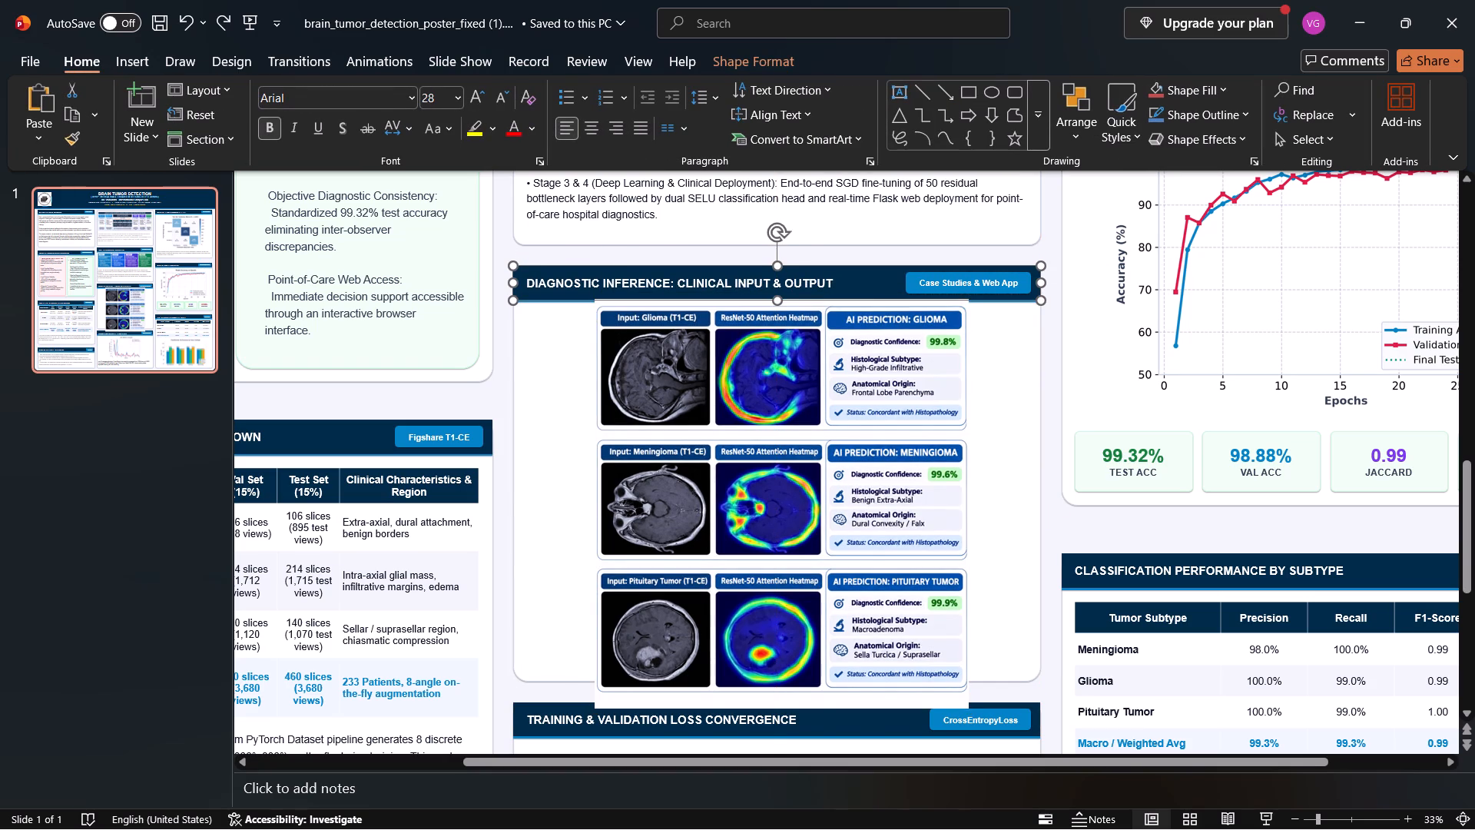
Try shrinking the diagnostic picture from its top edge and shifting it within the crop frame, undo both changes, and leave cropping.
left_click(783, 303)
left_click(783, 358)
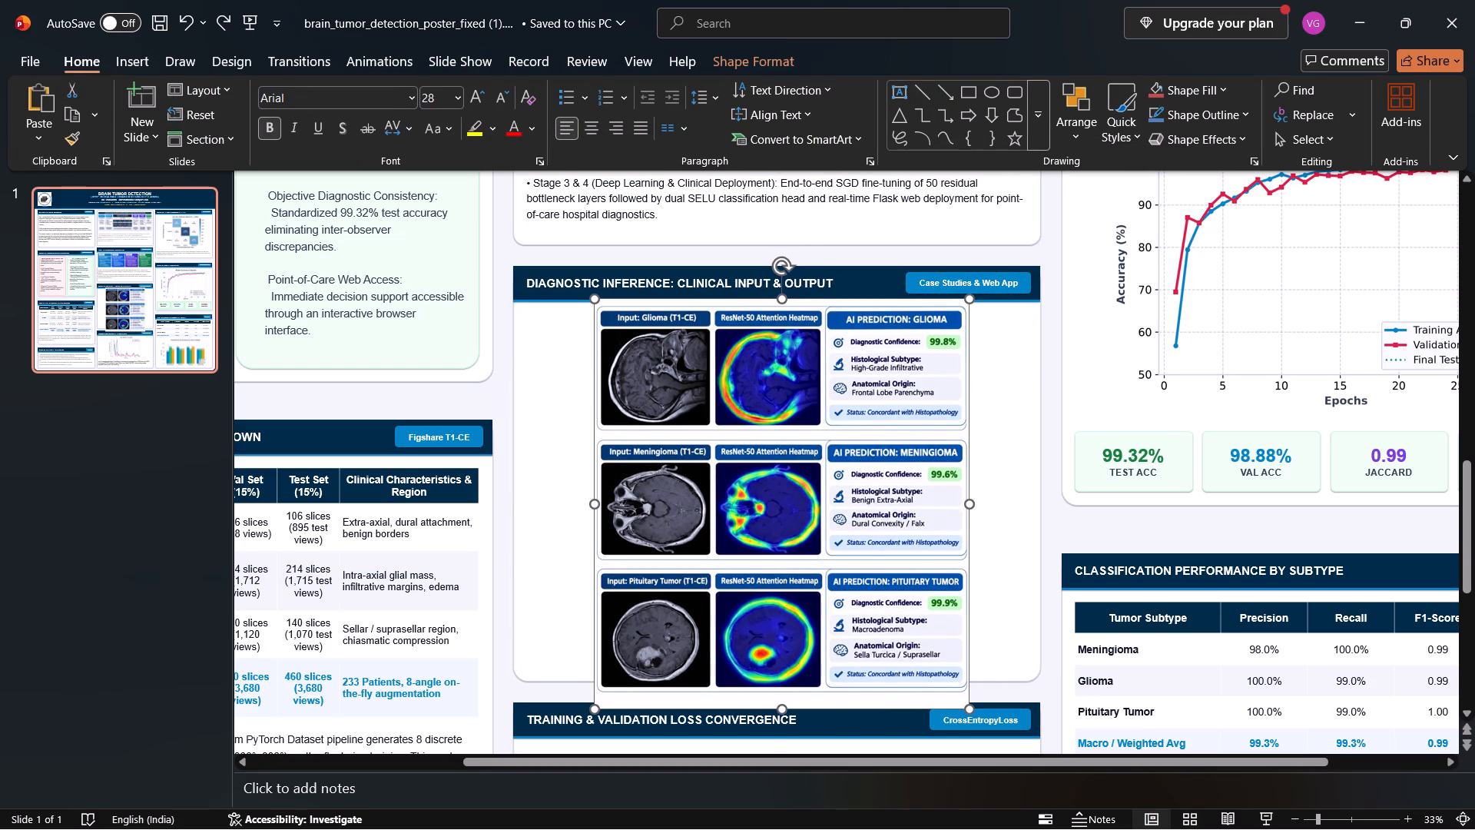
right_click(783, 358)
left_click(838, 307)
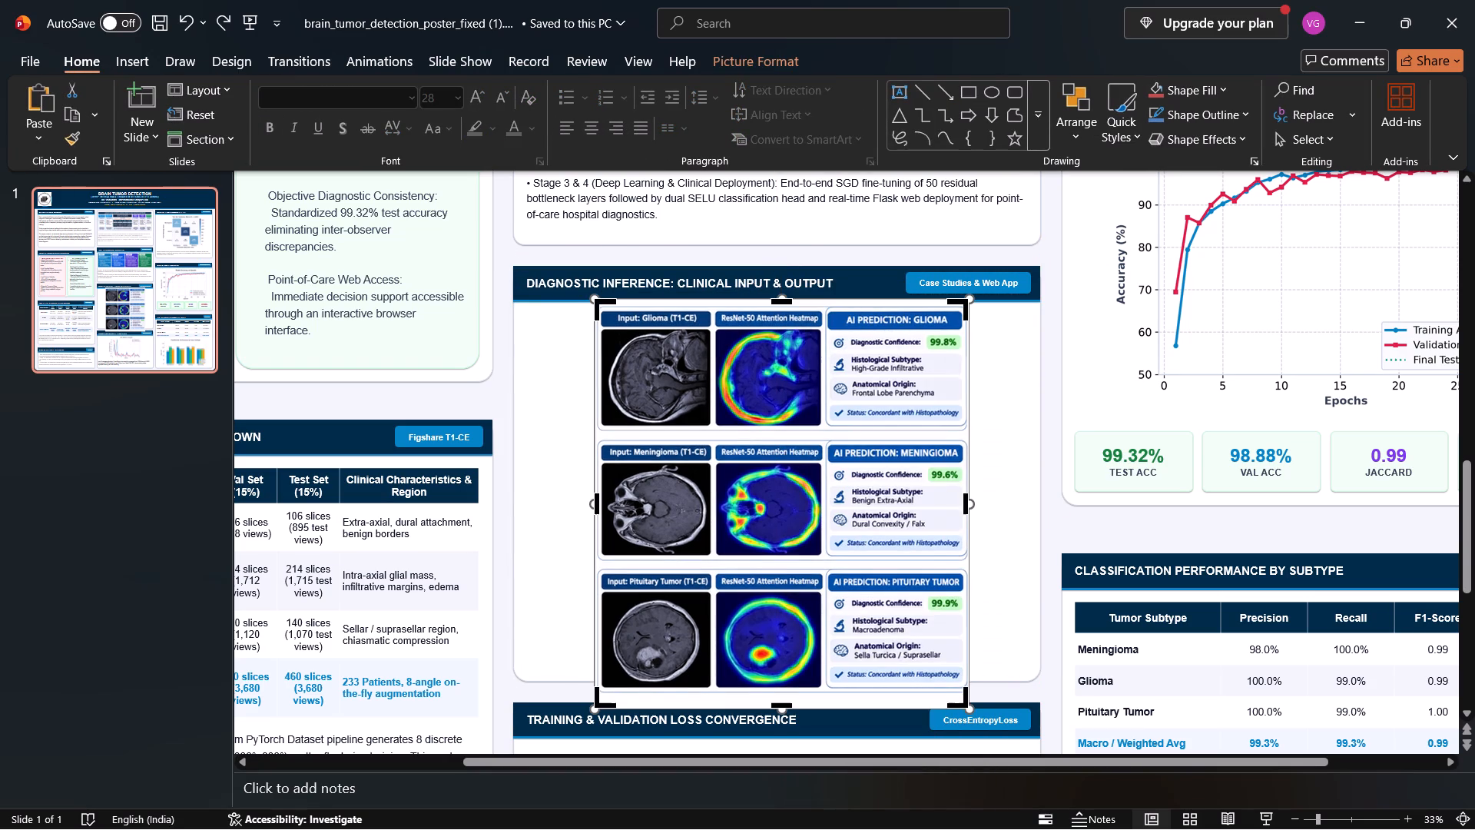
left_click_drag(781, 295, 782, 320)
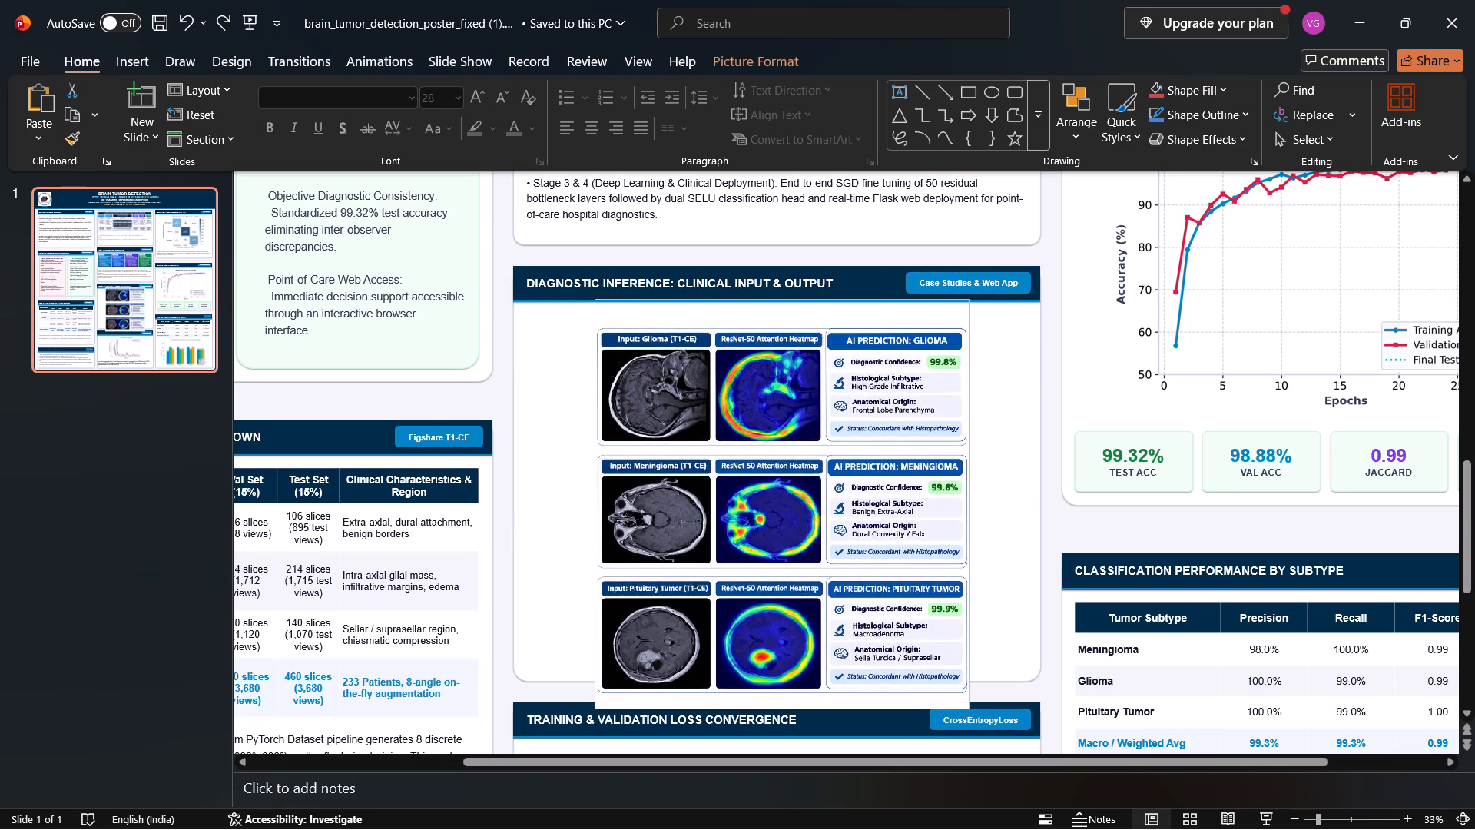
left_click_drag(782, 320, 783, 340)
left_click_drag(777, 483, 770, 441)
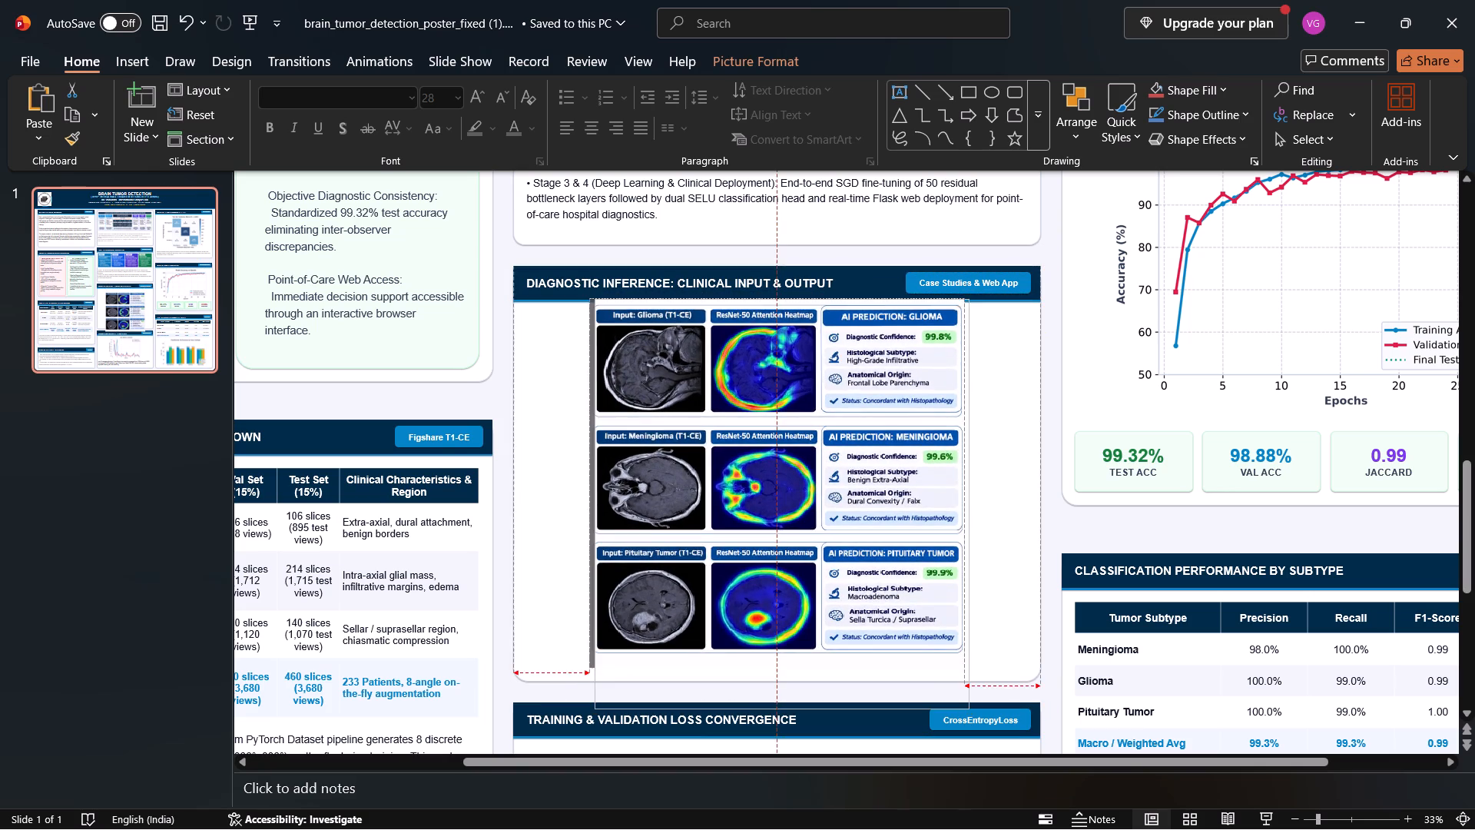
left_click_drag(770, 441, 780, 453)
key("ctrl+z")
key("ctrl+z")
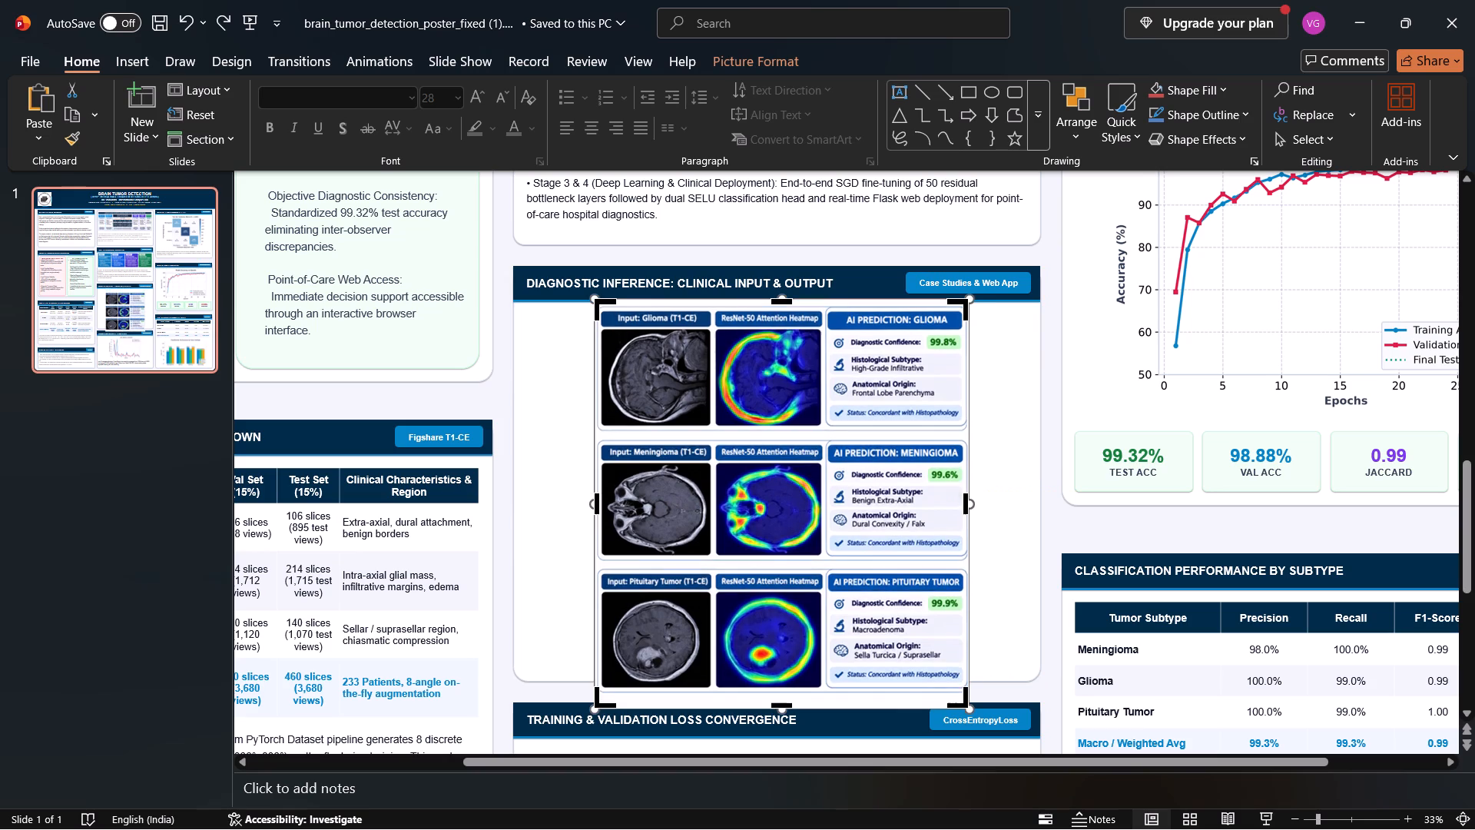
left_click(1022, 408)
Resize the diagnostic picture to fit the Diagnostic Inference section, widening it on both sides and pulling in its bottom and top edges.
left_click(907, 430)
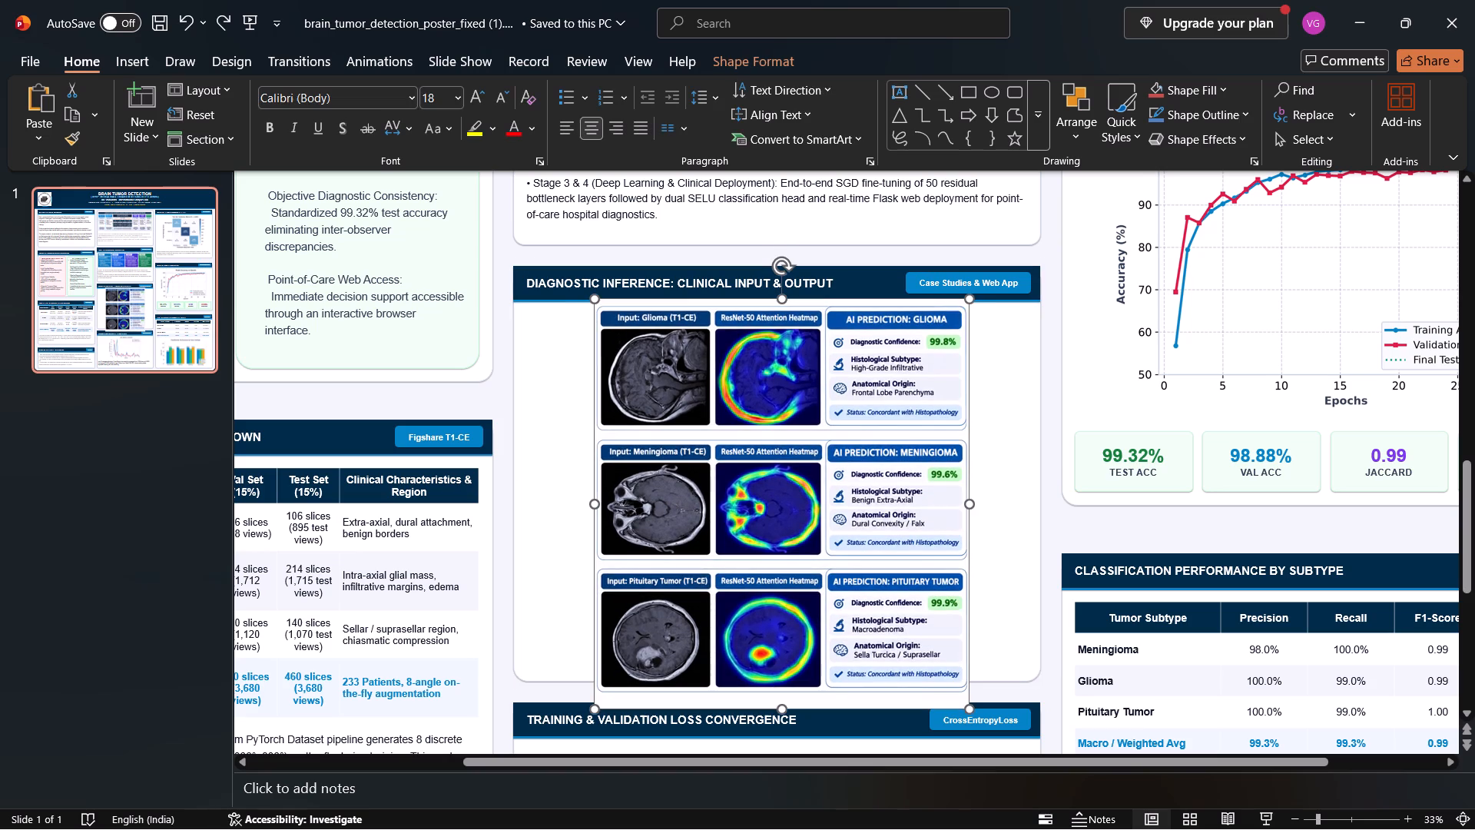
left_click_drag(971, 504, 1017, 501)
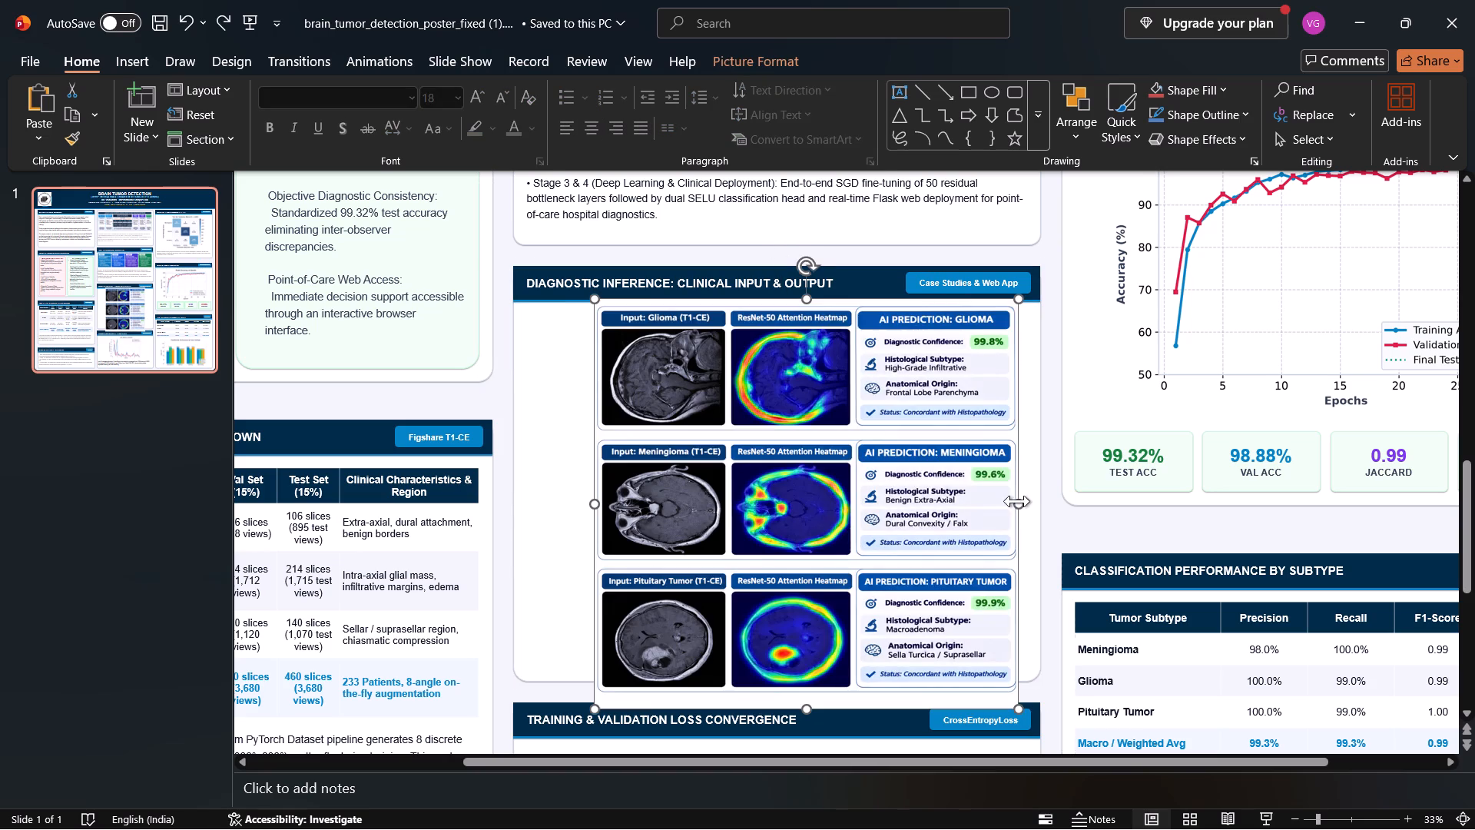
left_click_drag(592, 506, 542, 500)
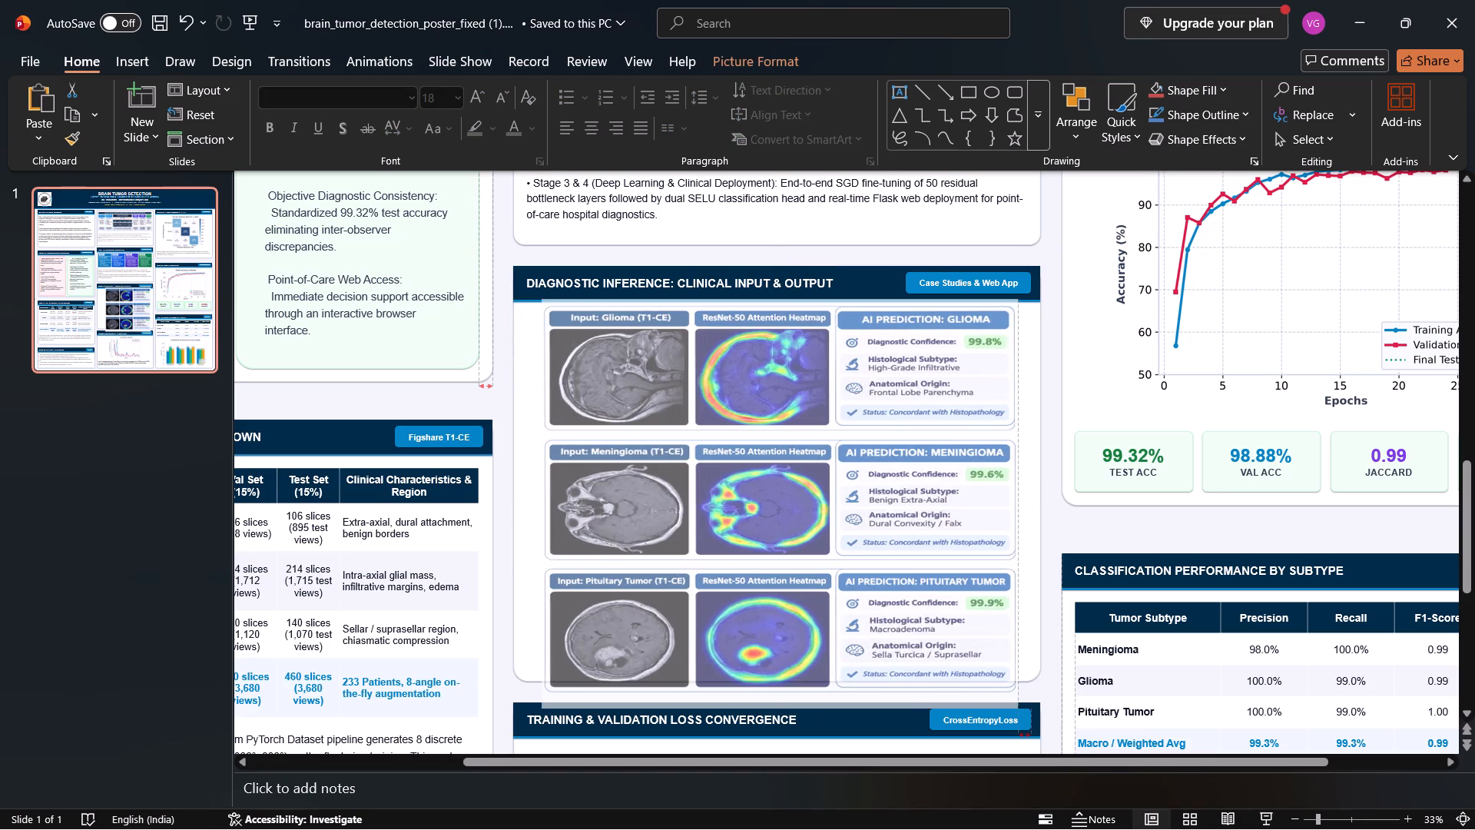
left_click_drag(542, 500, 541, 500)
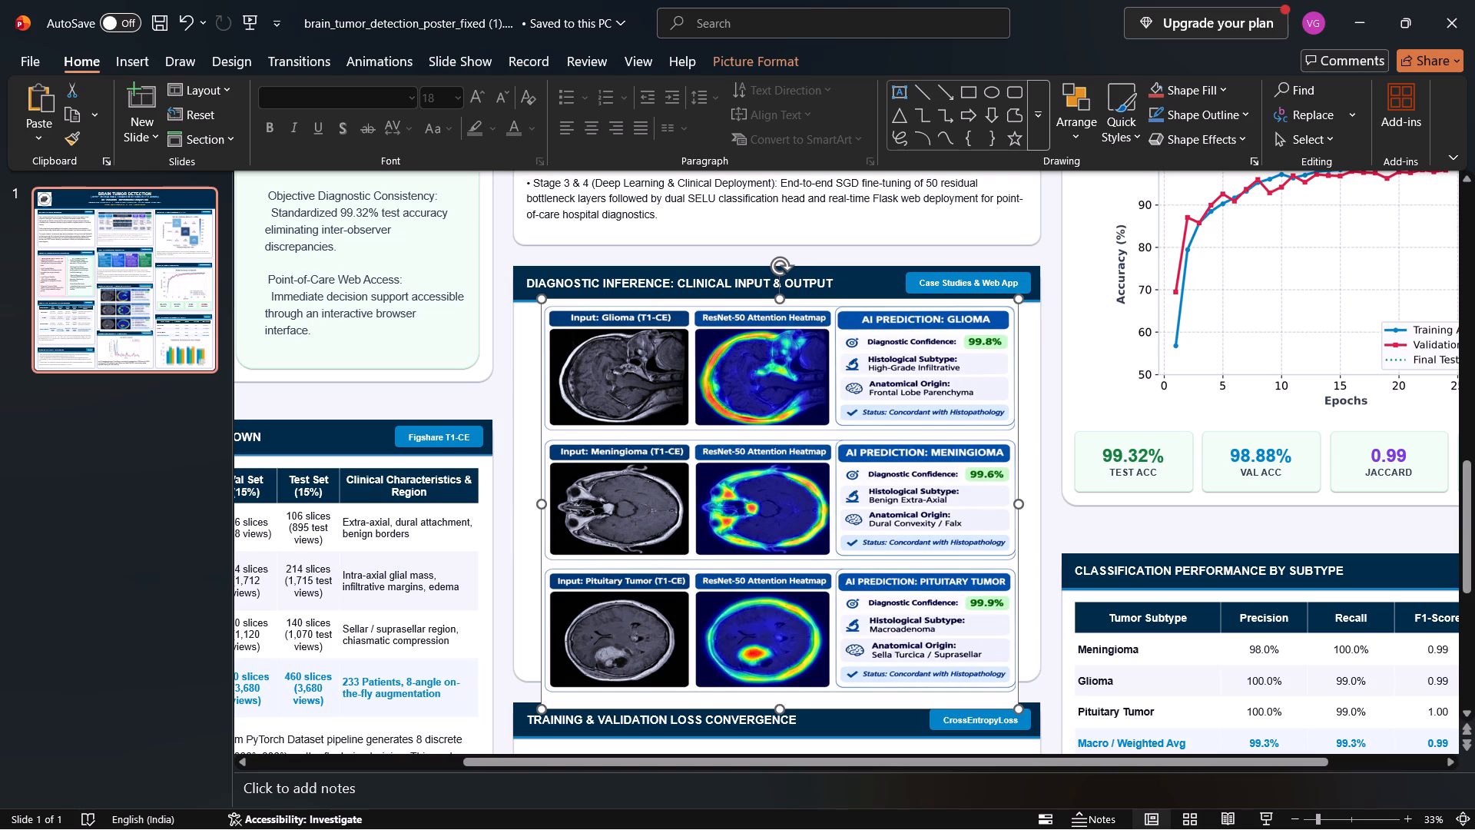
left_click_drag(777, 708, 774, 682)
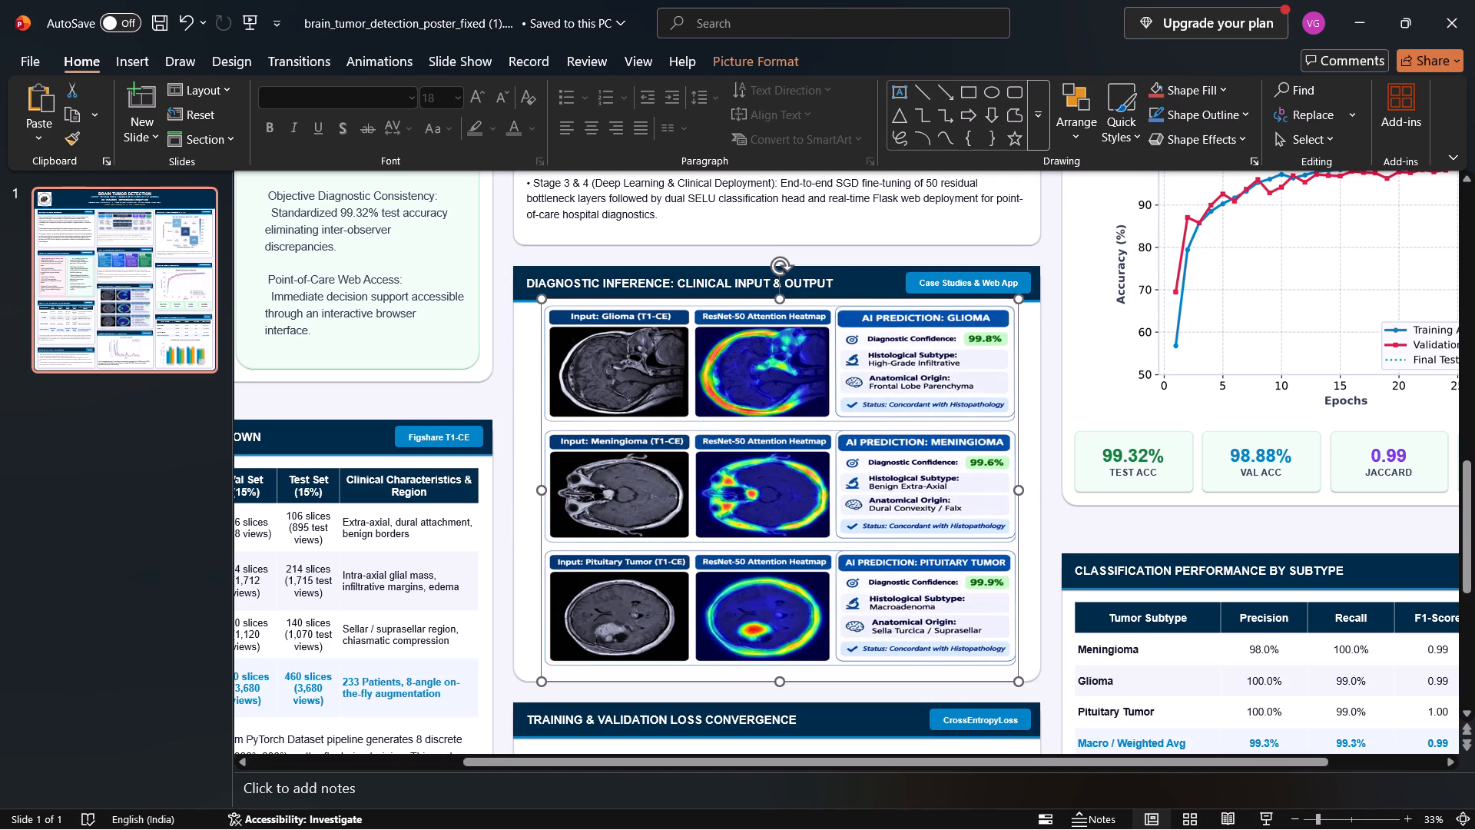
left_click_drag(774, 295, 773, 307)
left_click(785, 363)
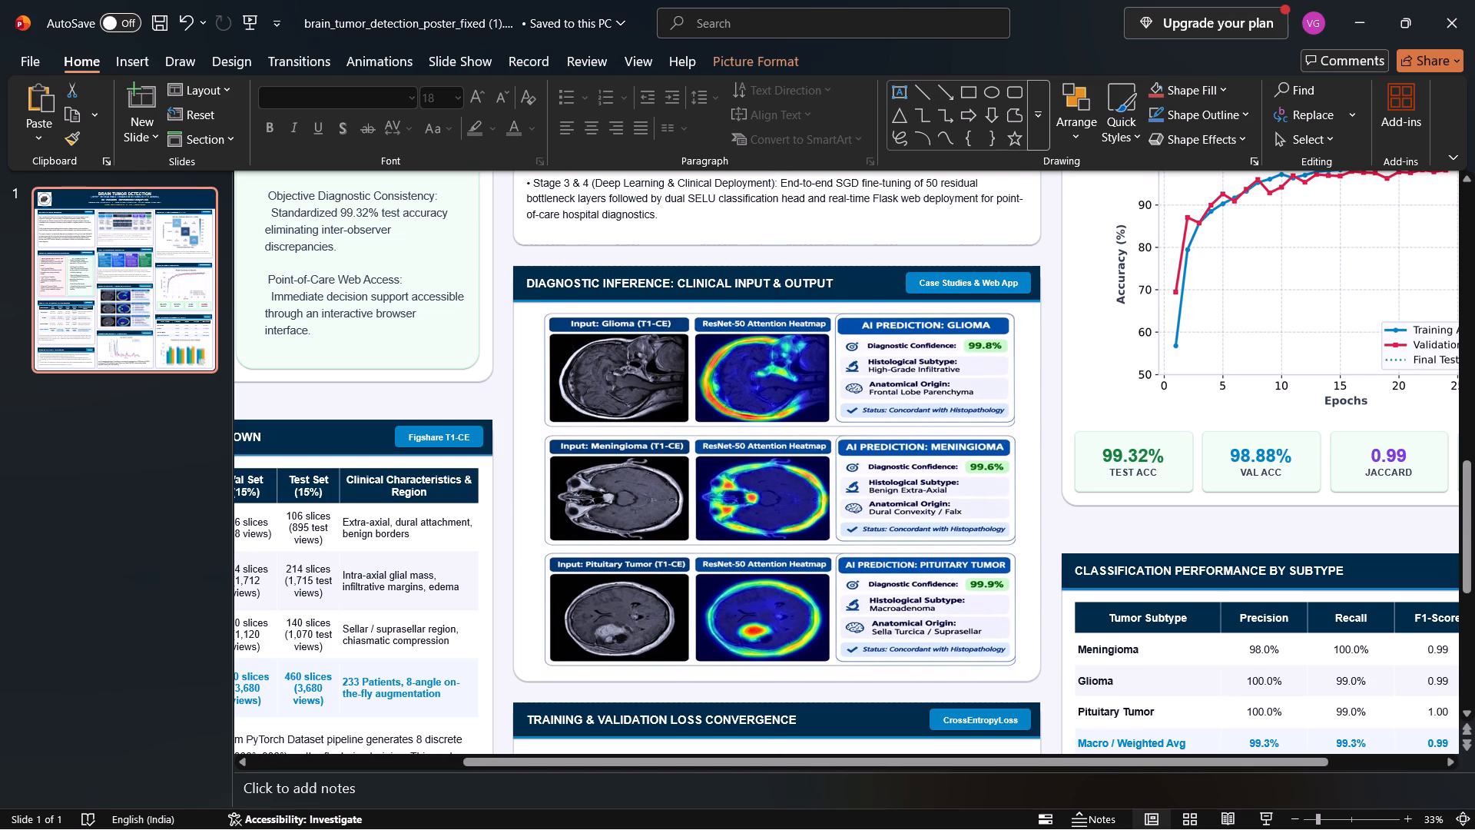
Review the whole poster, checking the replaced pictures, text sections, tables and charts from the header down to the bottom sections.
left_click(1056, 511)
scroll(960, 572, "down", 1)
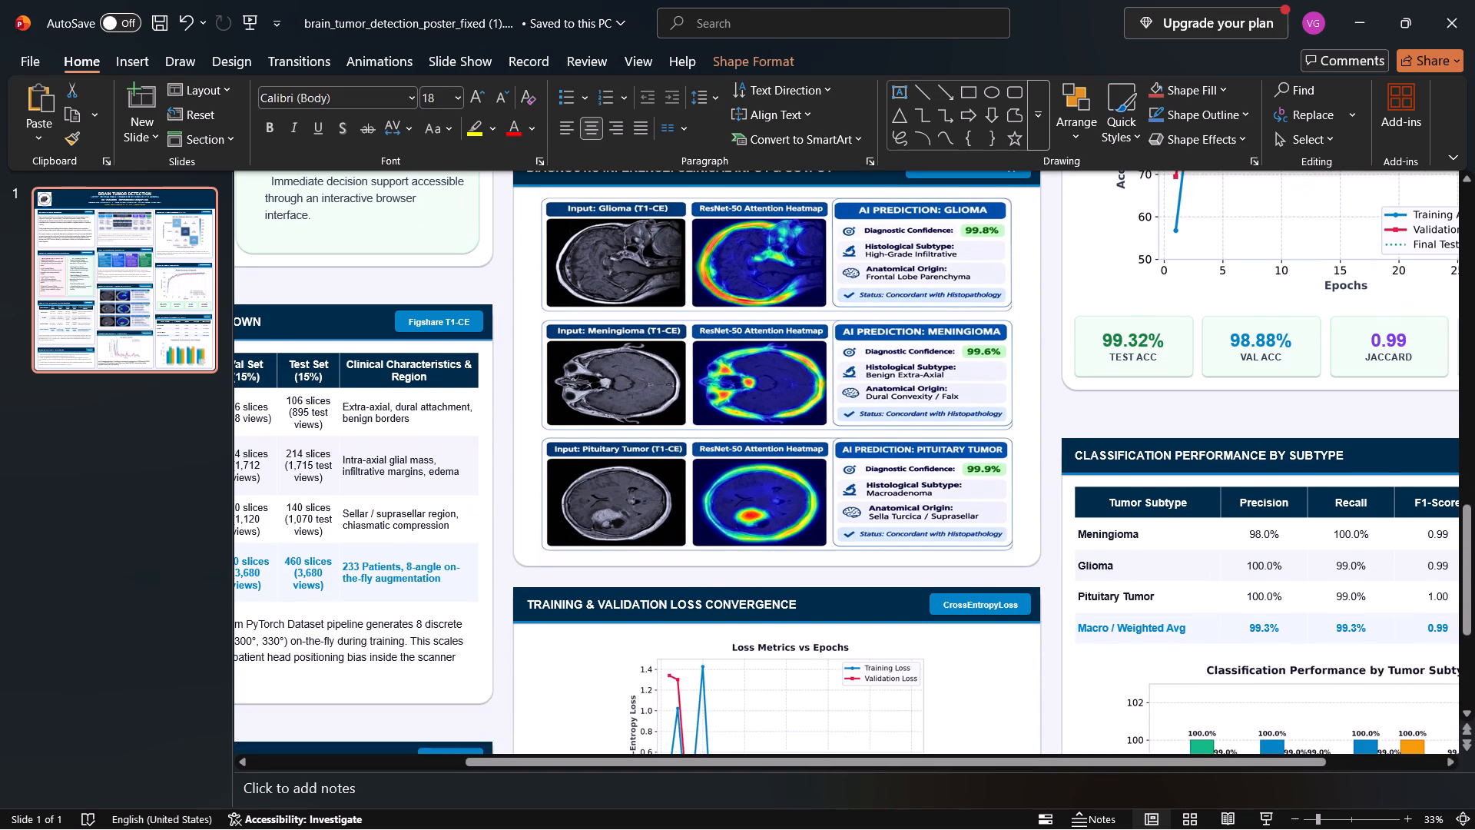
scroll(960, 572, "up", 3)
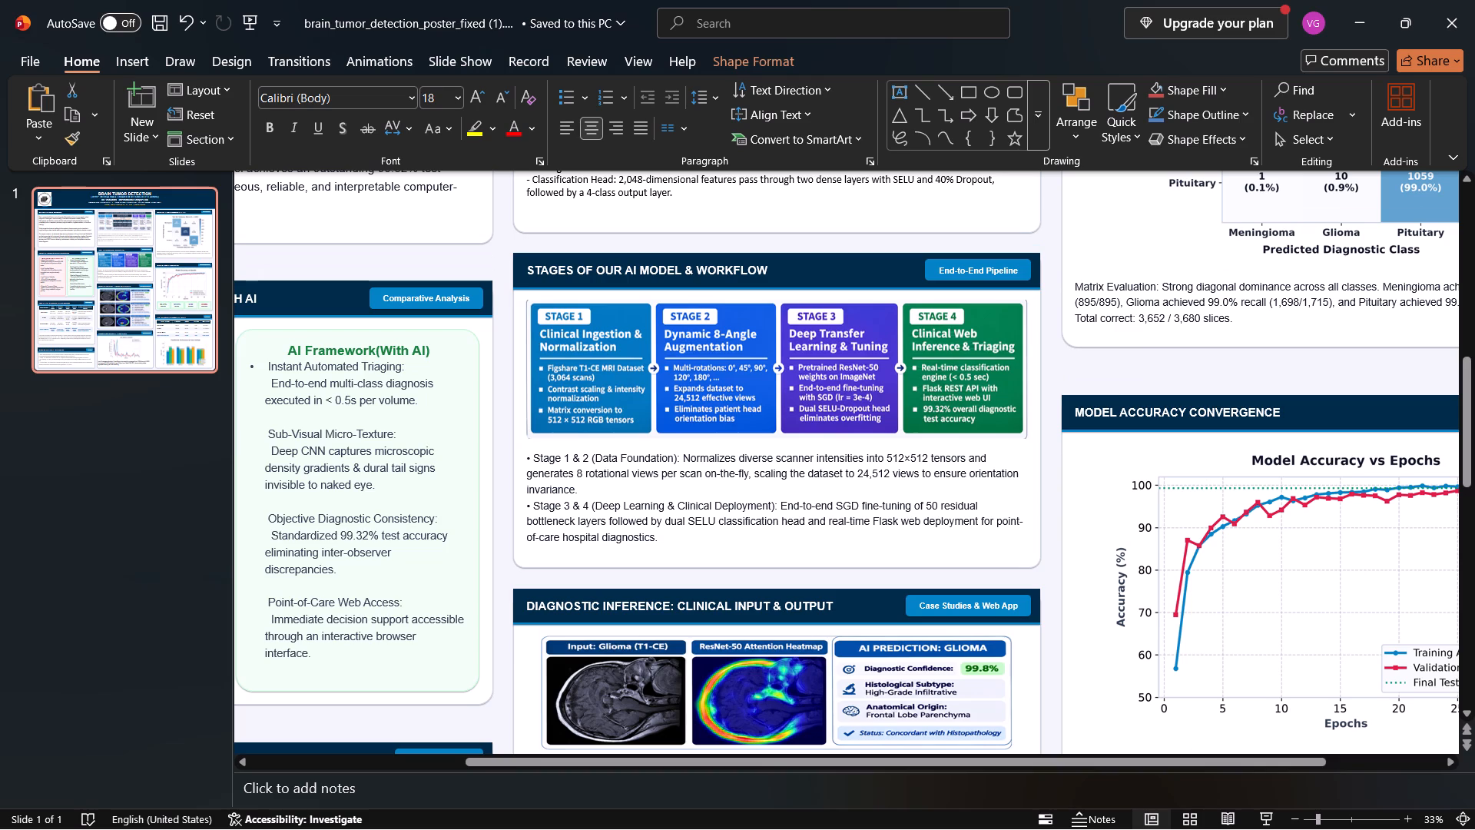
scroll(1142, 602, "up", 2)
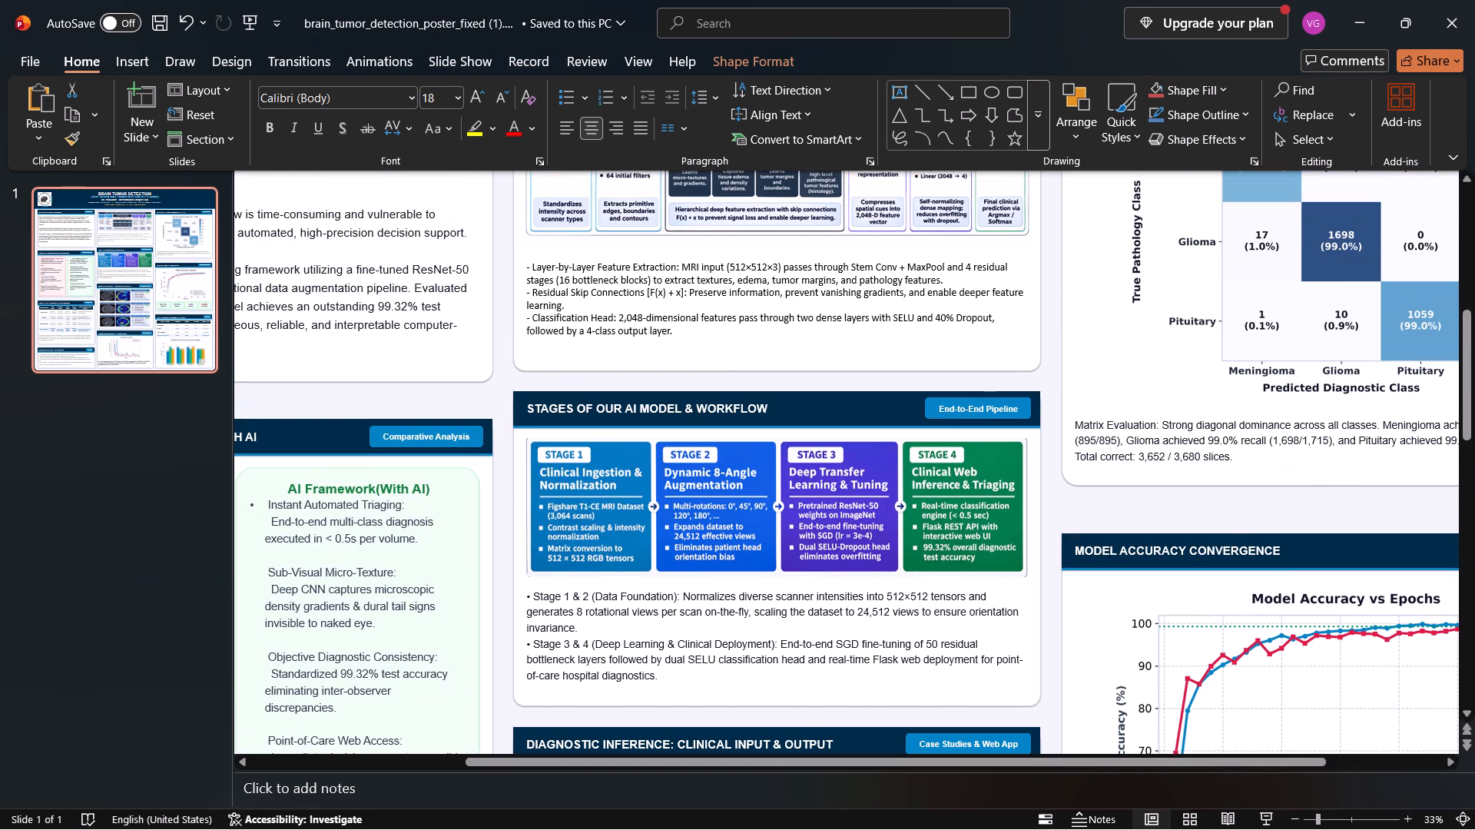
scroll(1251, 599, "up", 3)
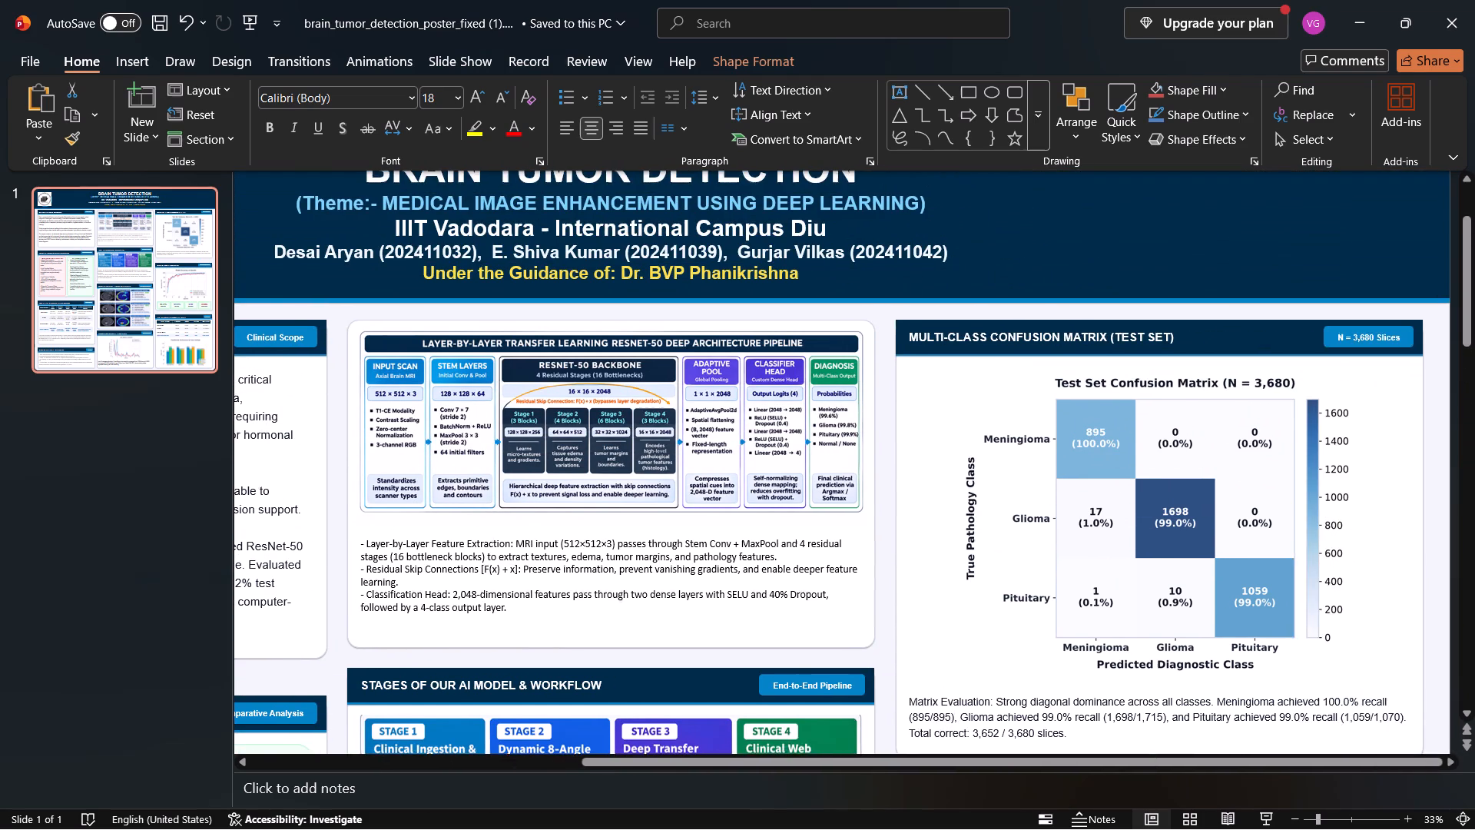
scroll(1251, 599, "down", 4)
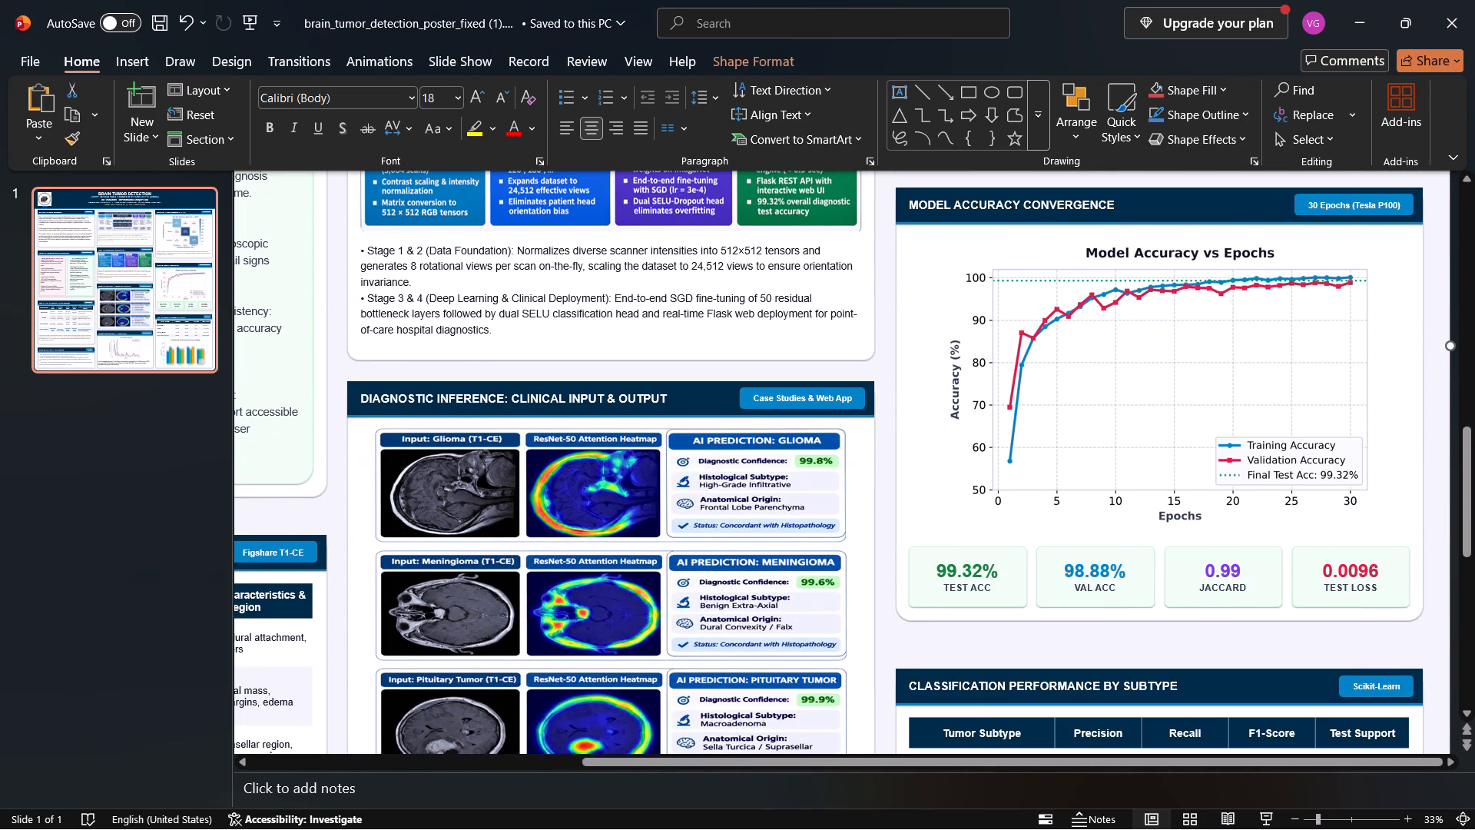
scroll(1251, 599, "down", 5)
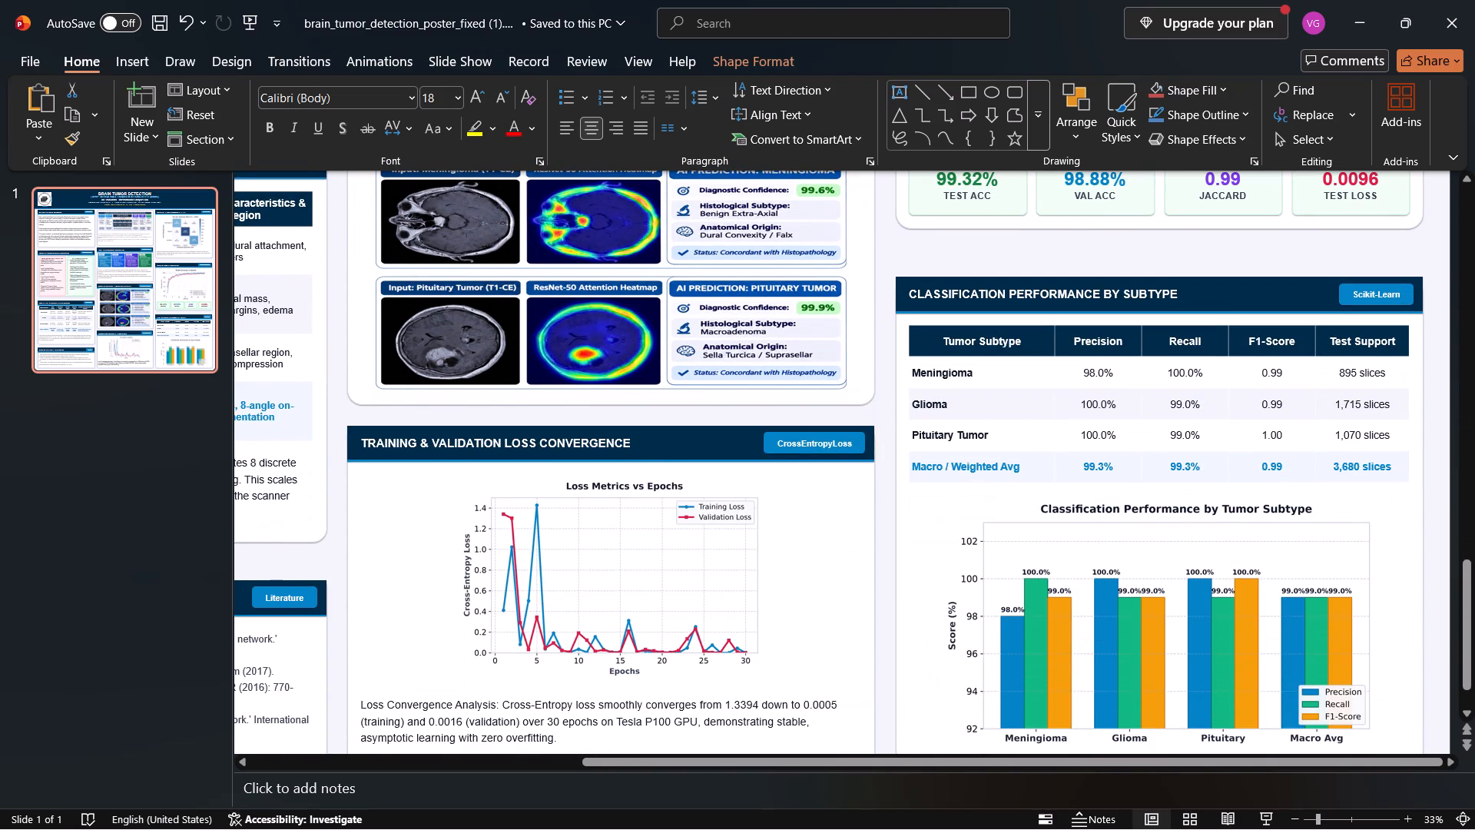
scroll(1251, 599, "down", 3)
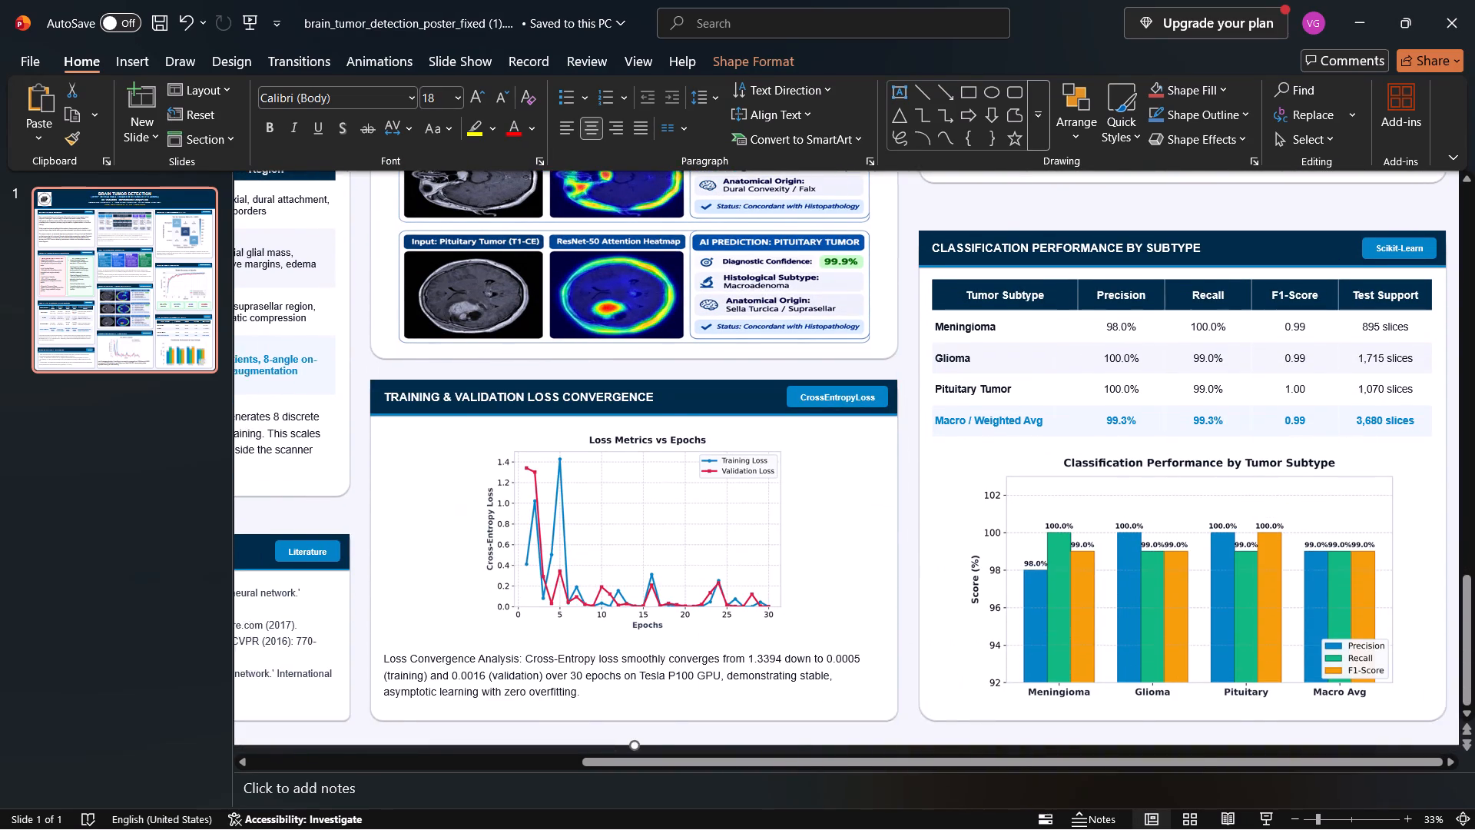
scroll(1251, 599, "down", 1)
scroll(1251, 599, "up", 3)
scroll(912, 582, "right", 3)
scroll(912, 582, "up", 4)
scroll(912, 582, "down", 3)
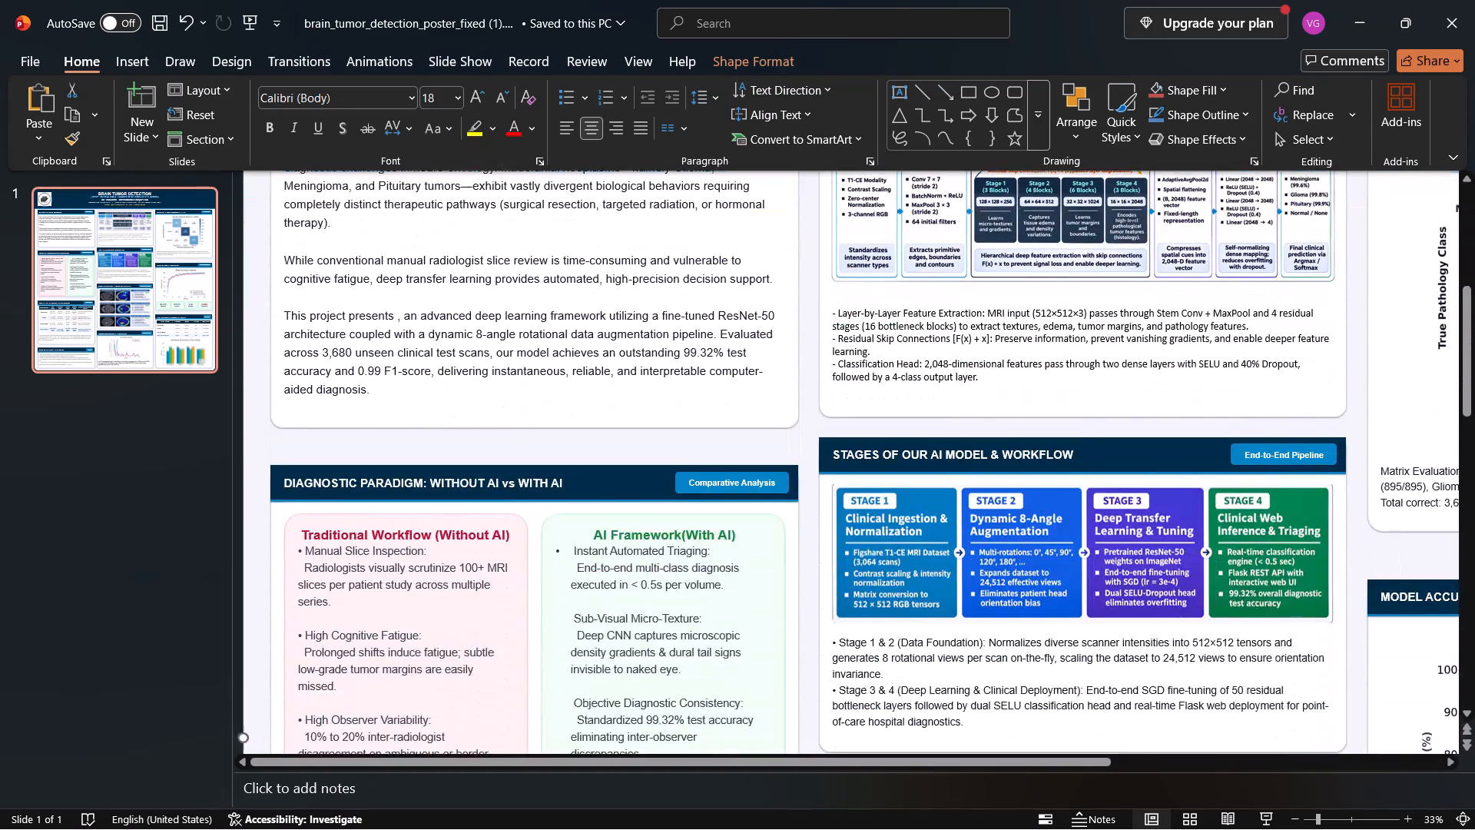
scroll(912, 582, "up", 3)
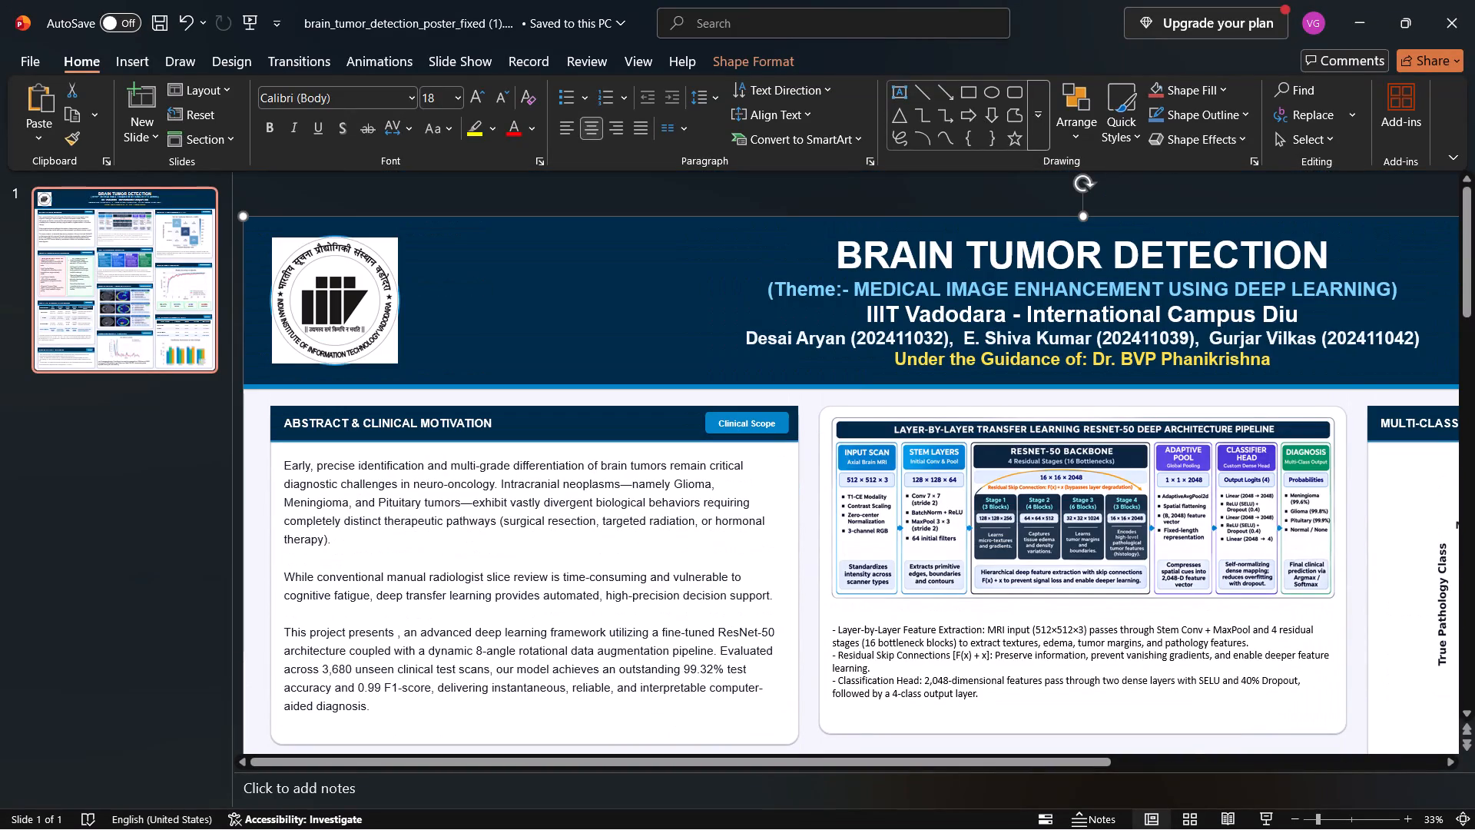
scroll(628, 493, "up", 2)
scroll(992, 486, "left", 5)
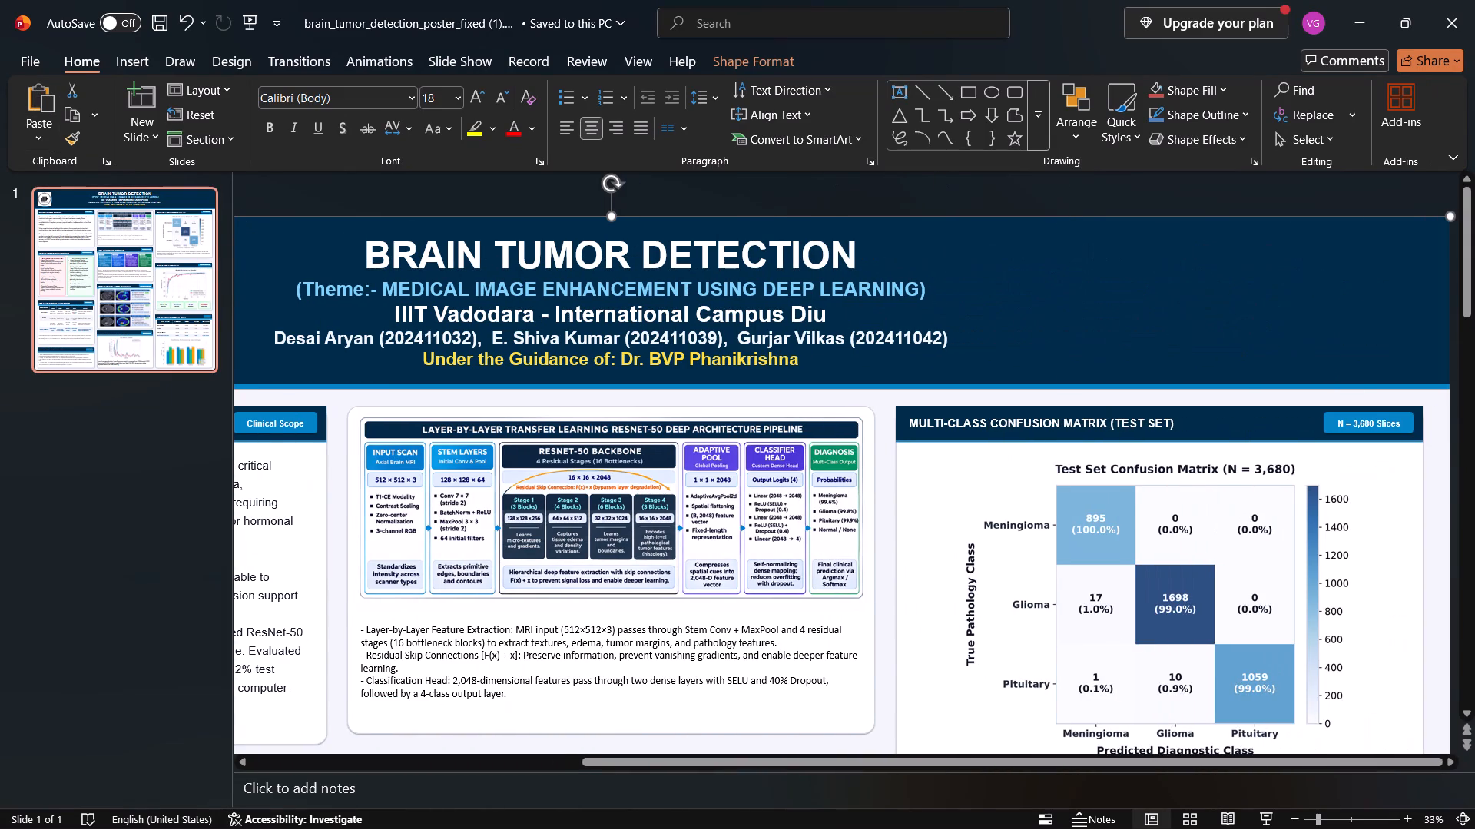
scroll(992, 486, "left", 5)
scroll(992, 486, "right", 6)
scroll(992, 486, "up", 3)
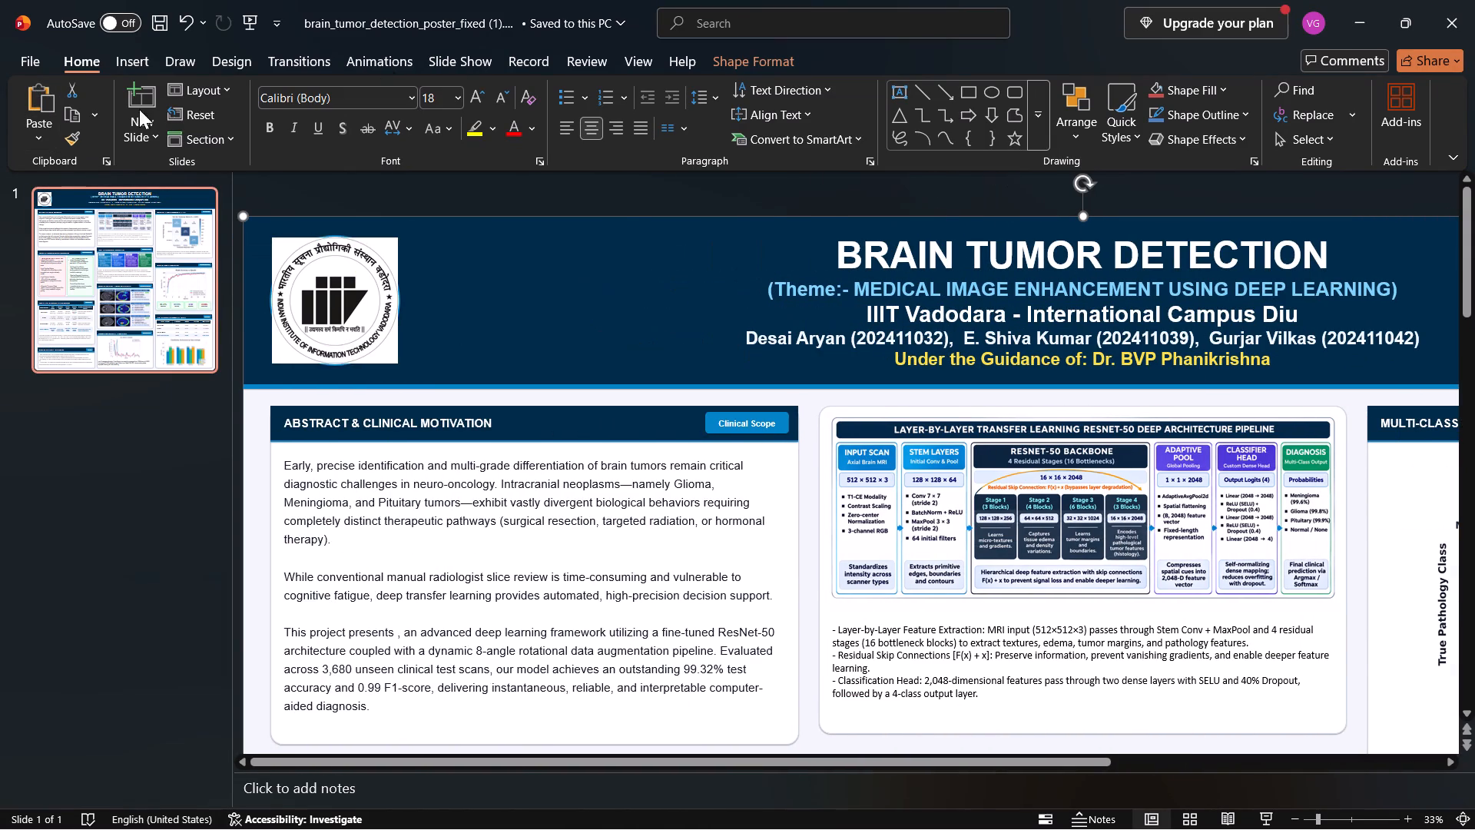
Save a PDF copy of the poster in the Downloads folder, named brain_tumor_detection_poster_fixed_final.
left_click(31, 61)
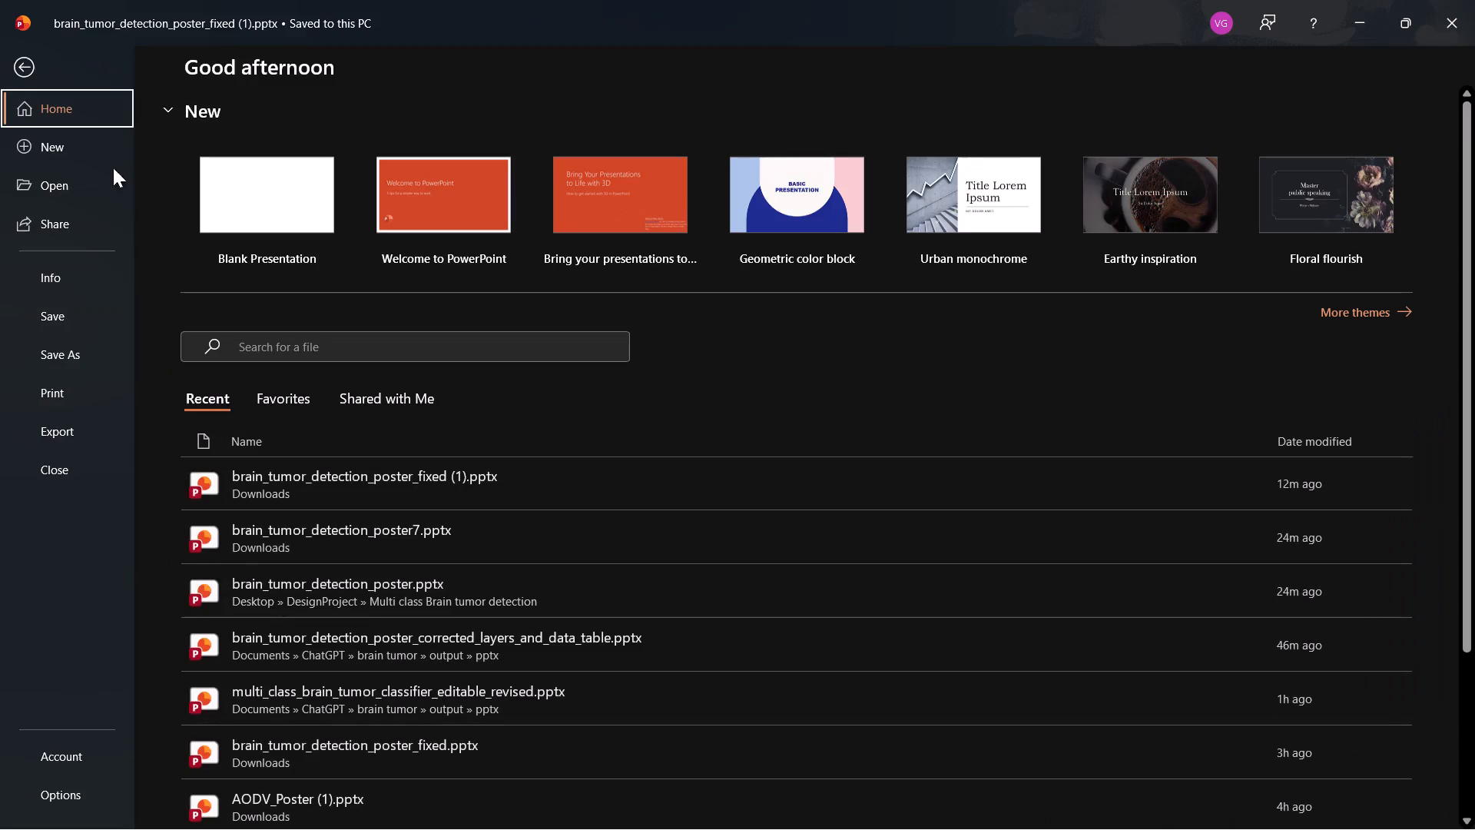
left_click(59, 358)
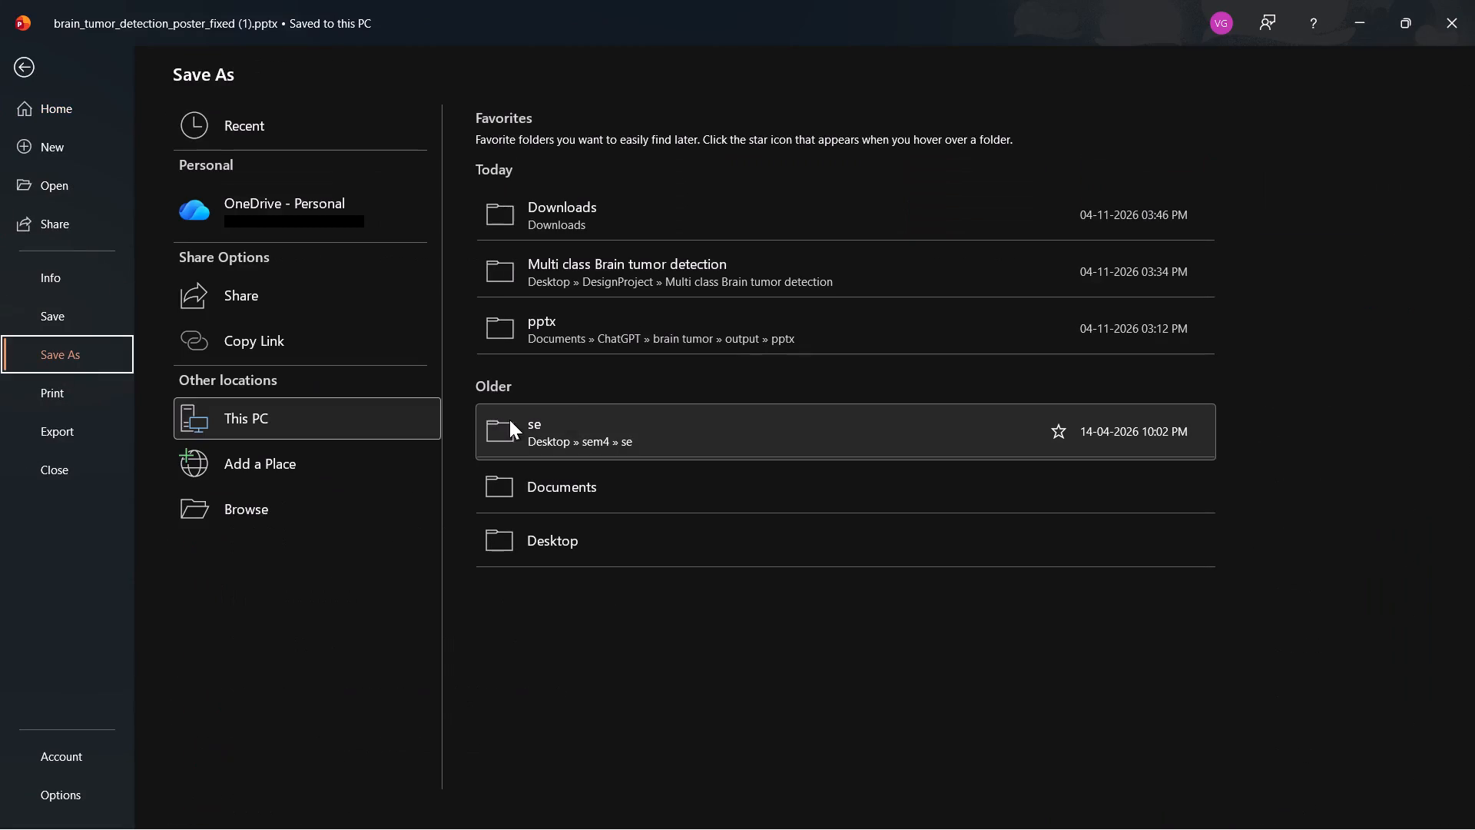
left_click(618, 233)
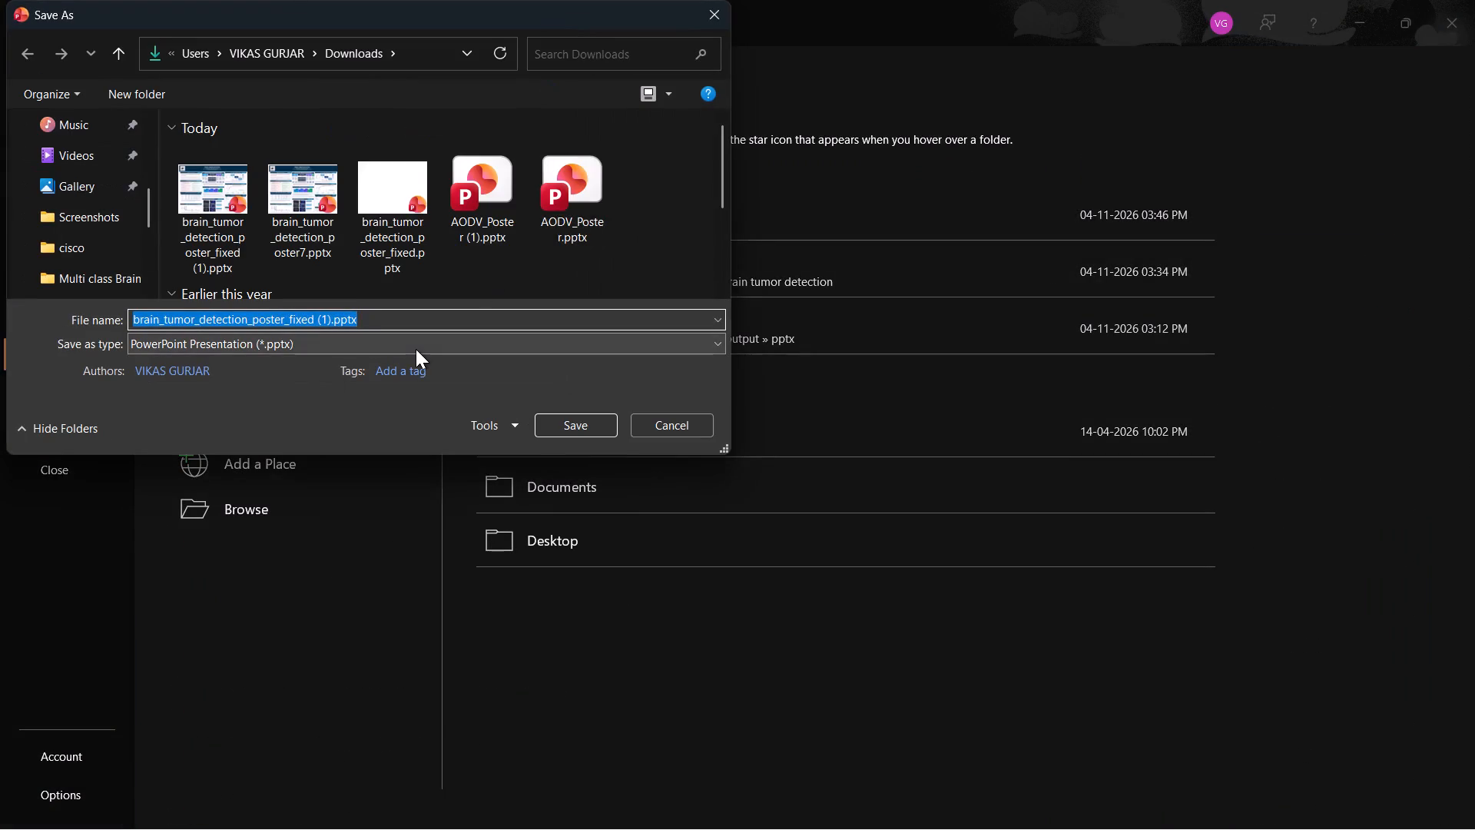
left_click(416, 349)
left_click(294, 412)
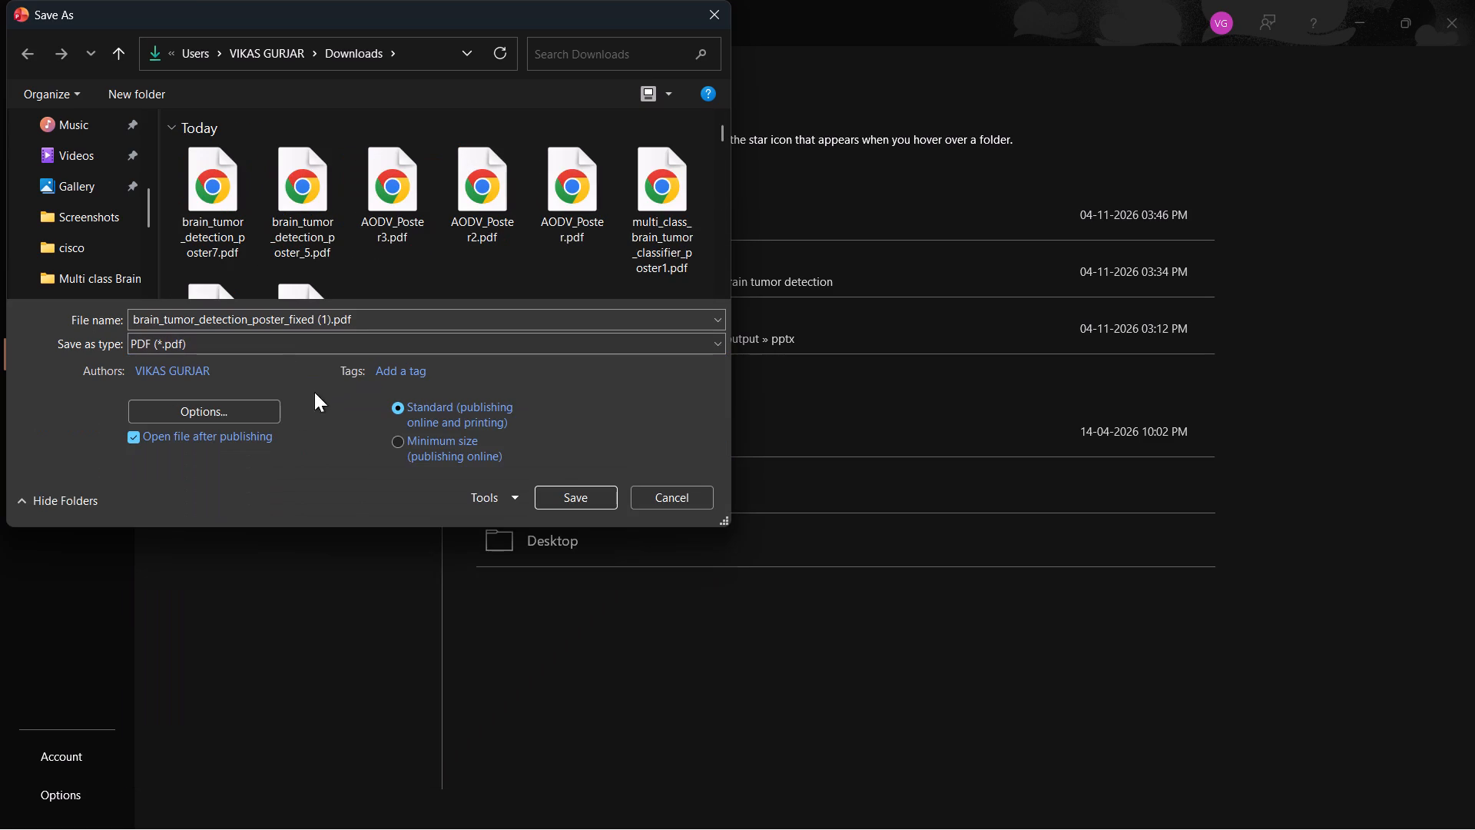
left_click(323, 320)
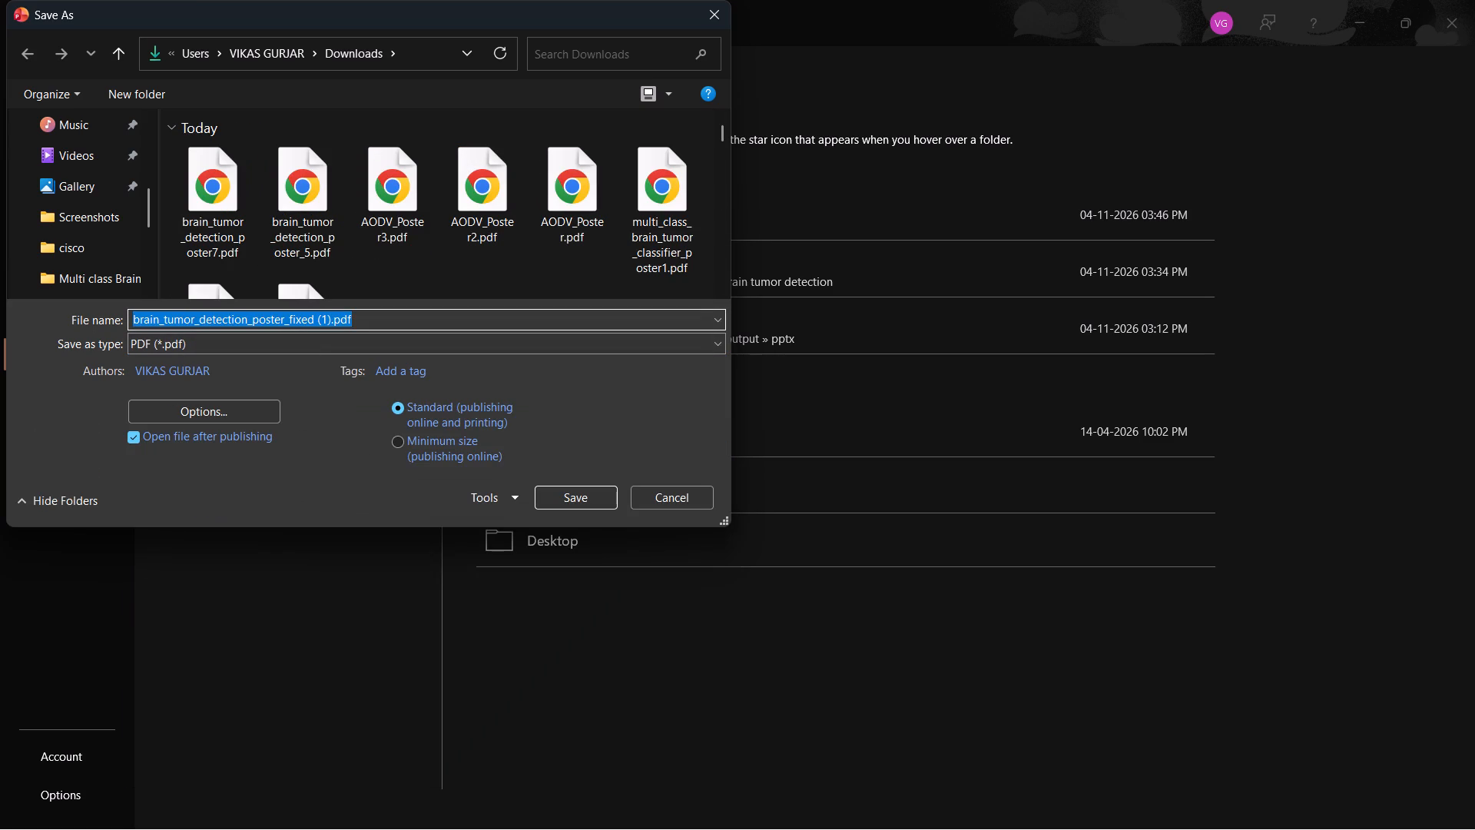
left_click(323, 320)
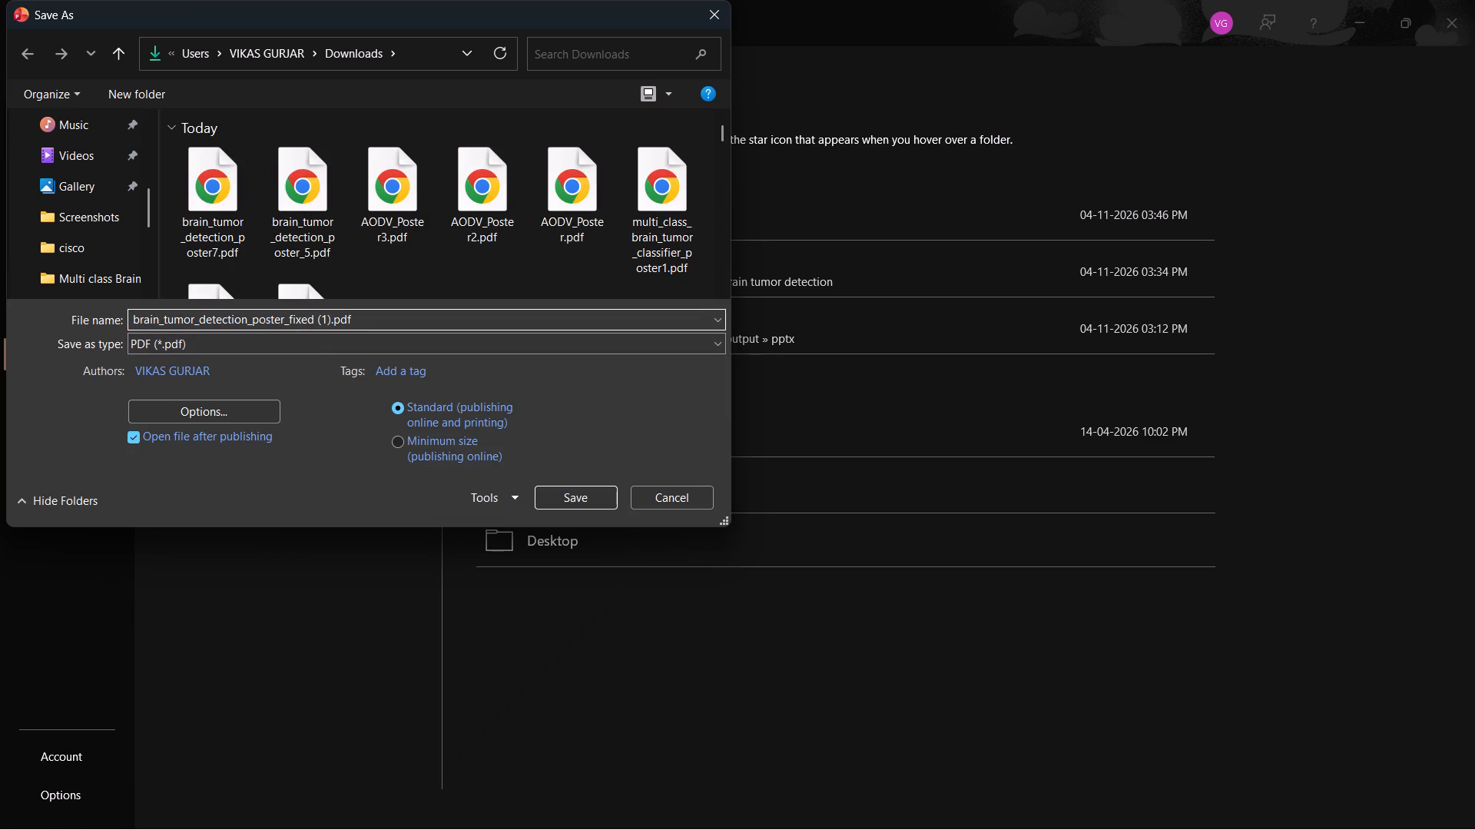
key("Right")
key("Right")
key("BackSpace")
key("BackSpace")
key("BackSpace")
key("BackSpace")
type("_final")
key("Return")
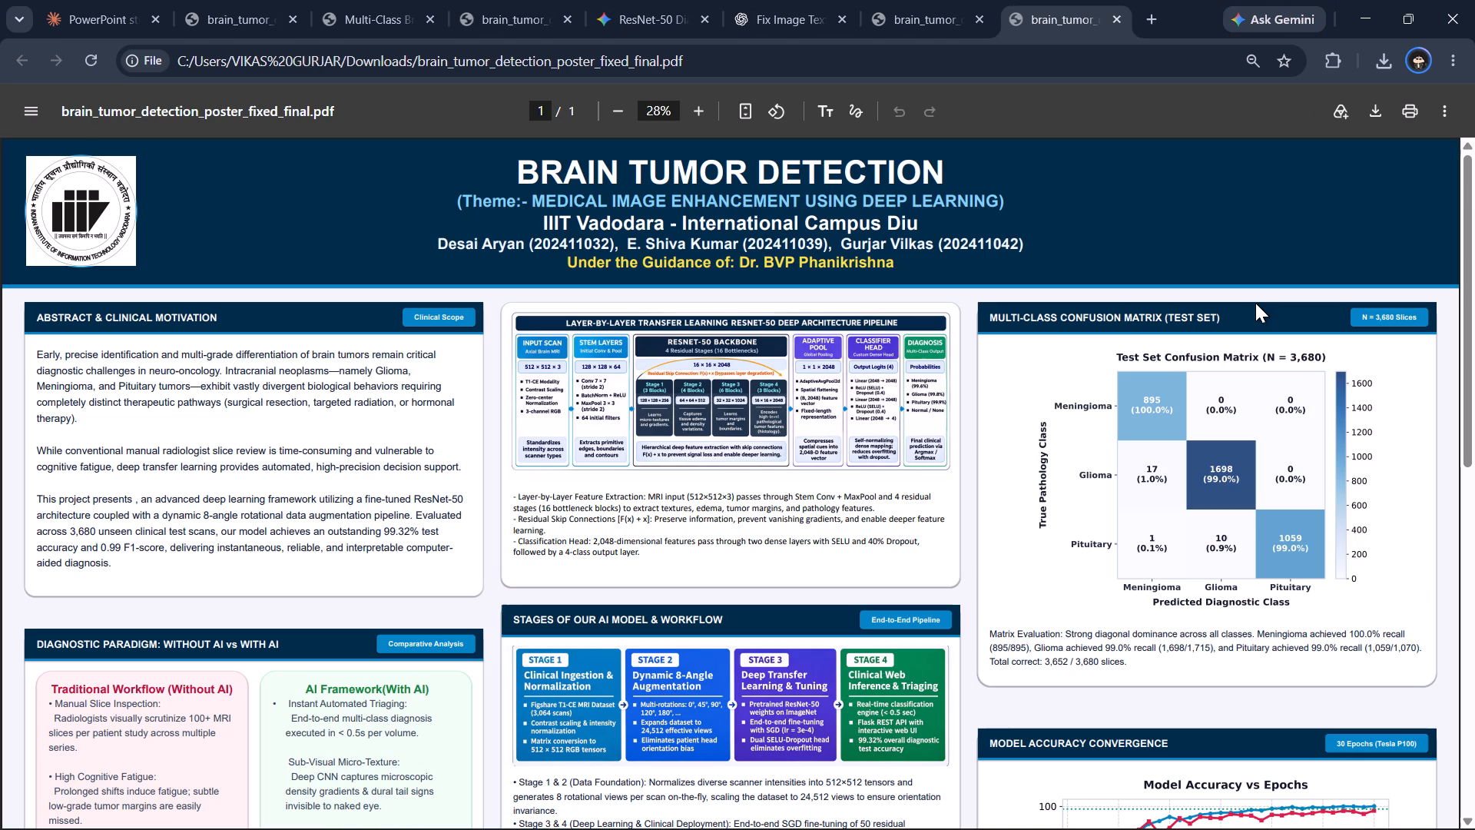
Check the layout and pictures of the exported poster PDF in Chrome.
scroll(940, 354, "down", 1)
scroll(940, 354, "up", 3)
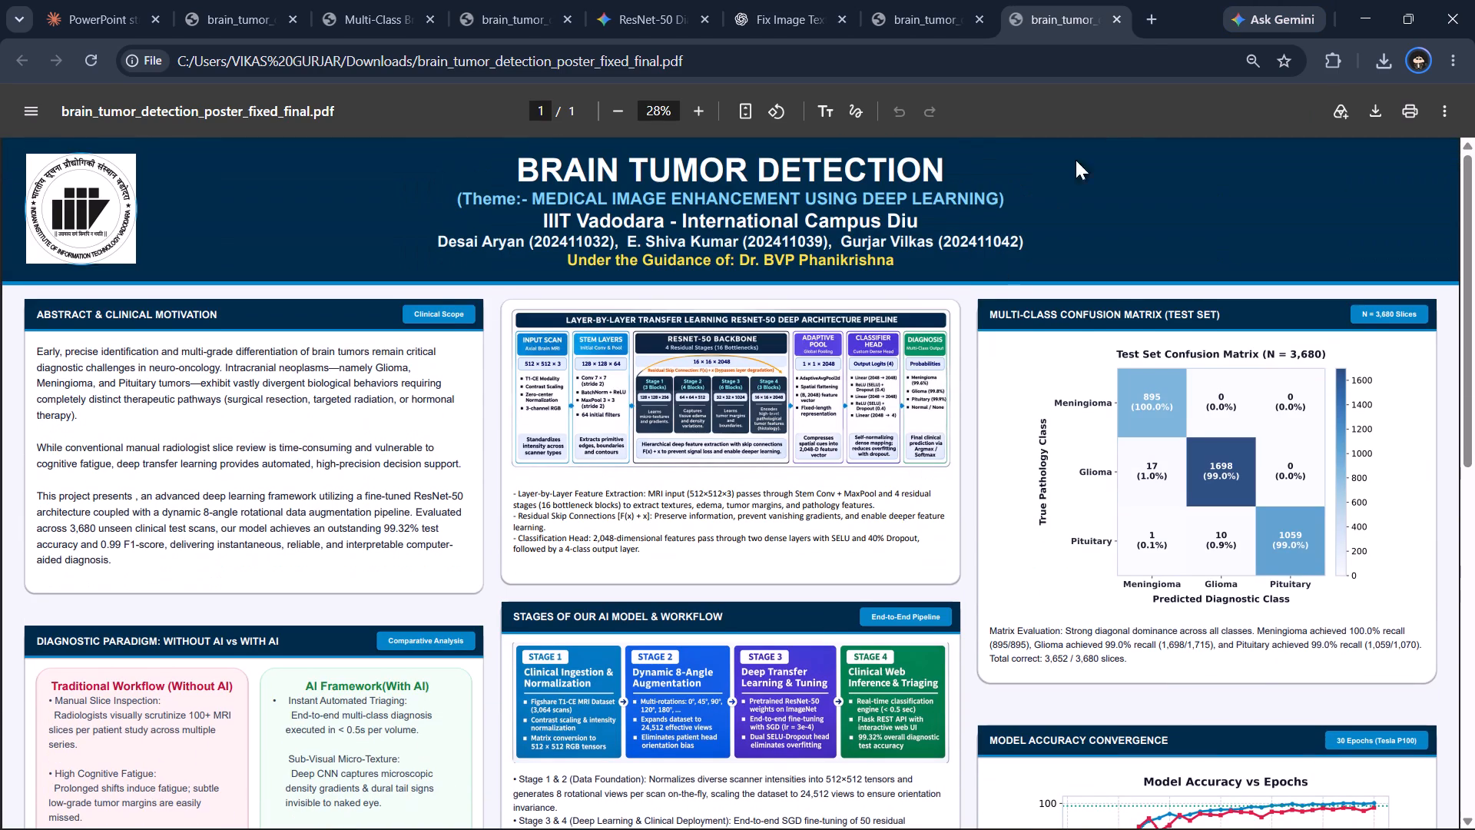